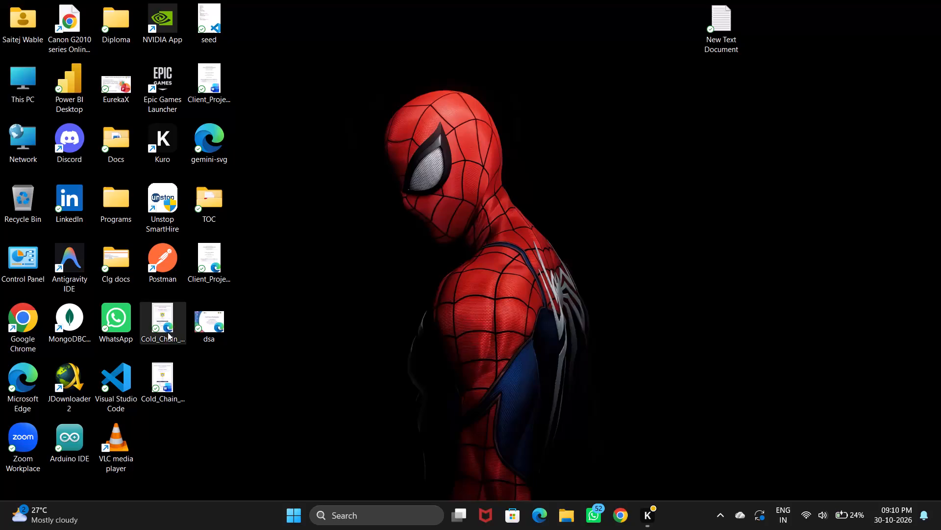
# Open the Word version of the Cold_Chain_Guardian_Mini_Project_Report document from the desktop.
pyautogui.doubleClick(170, 386)
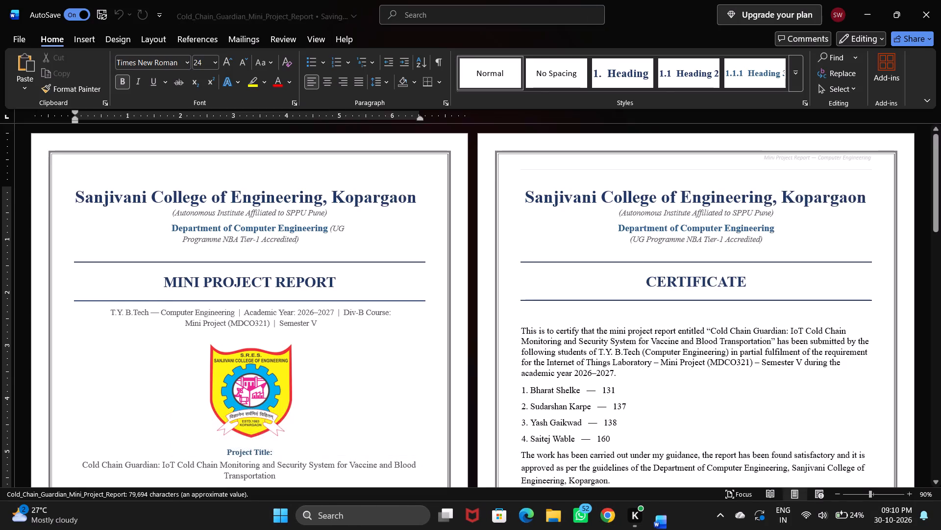
# Review the report's front matter from the cover page and certificate through the abstract and table of contents.
pyautogui.scroll(-2, 331, 325)
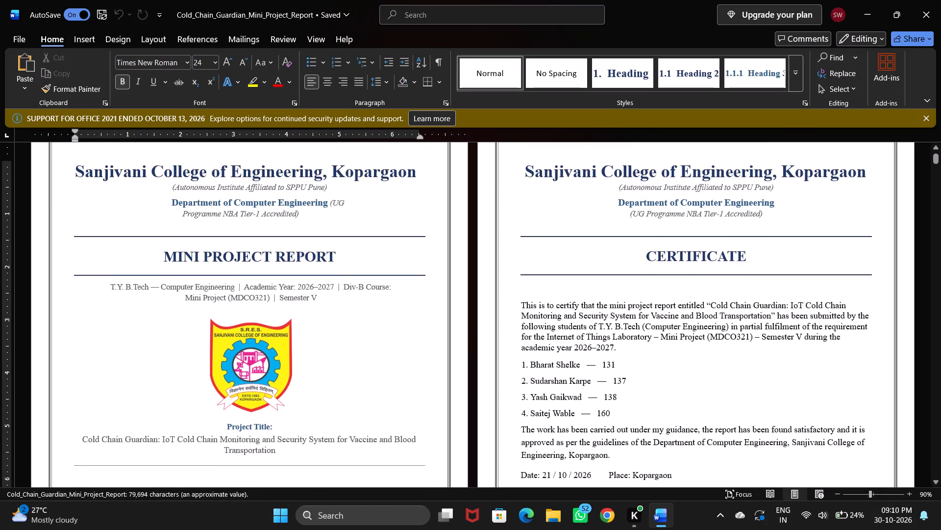
pyautogui.scroll(-3, 331, 325)
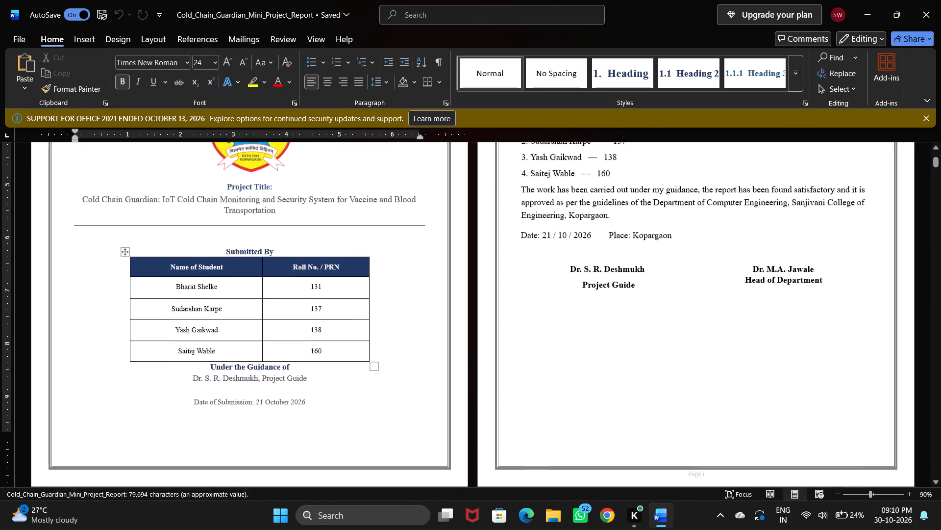
pyautogui.scroll(-3, 331, 325)
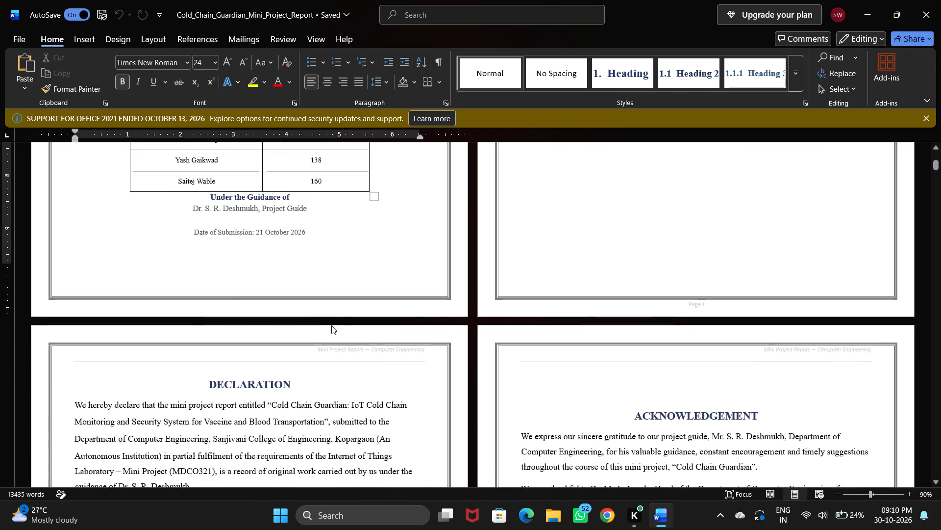
pyautogui.scroll(-2, 331, 325)
pyautogui.hscroll(1, 331, 325)
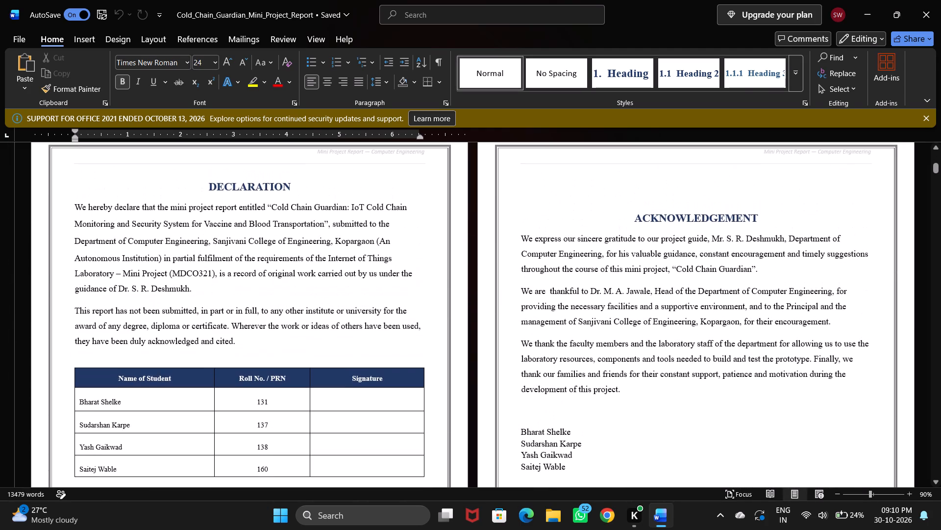
pyautogui.hscroll(2, 331, 325)
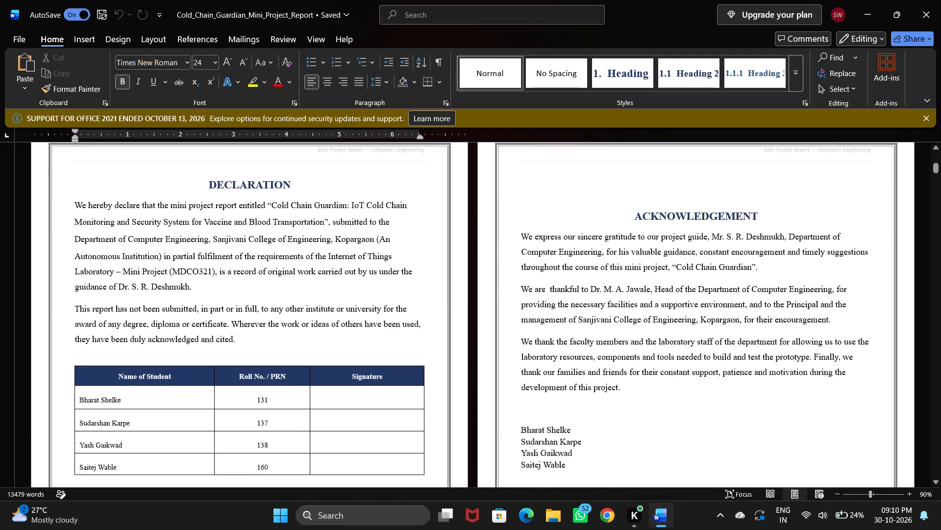
pyautogui.hscroll(1, 331, 325)
pyautogui.scroll(-2, 331, 325)
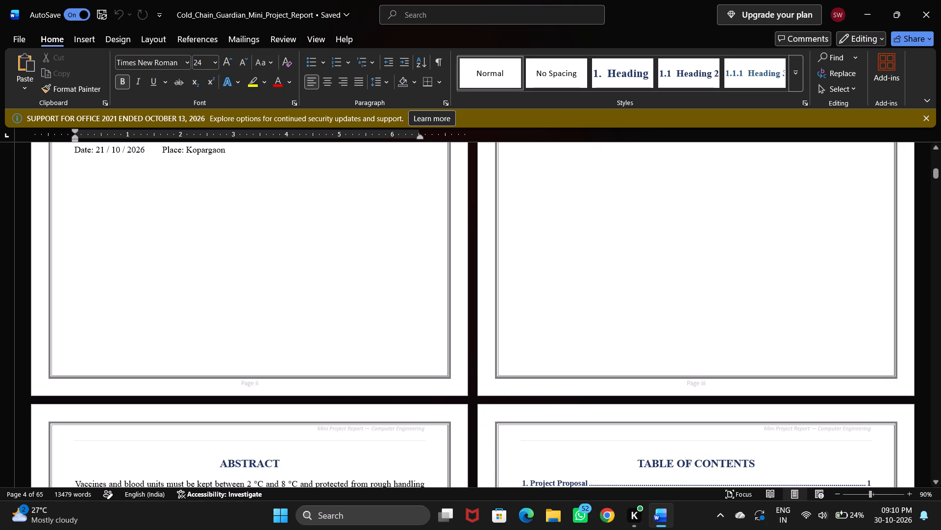
pyautogui.scroll(-2, 331, 325)
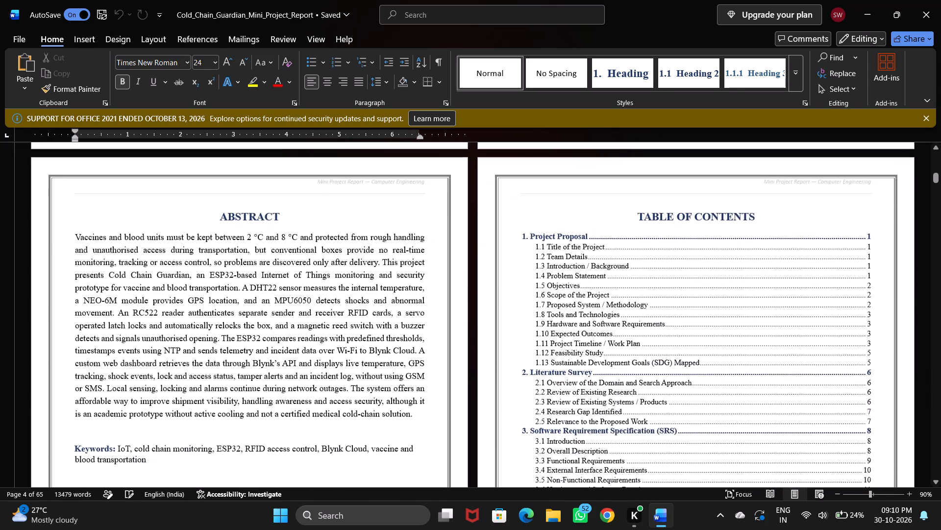
pyautogui.scroll(-3, 331, 325)
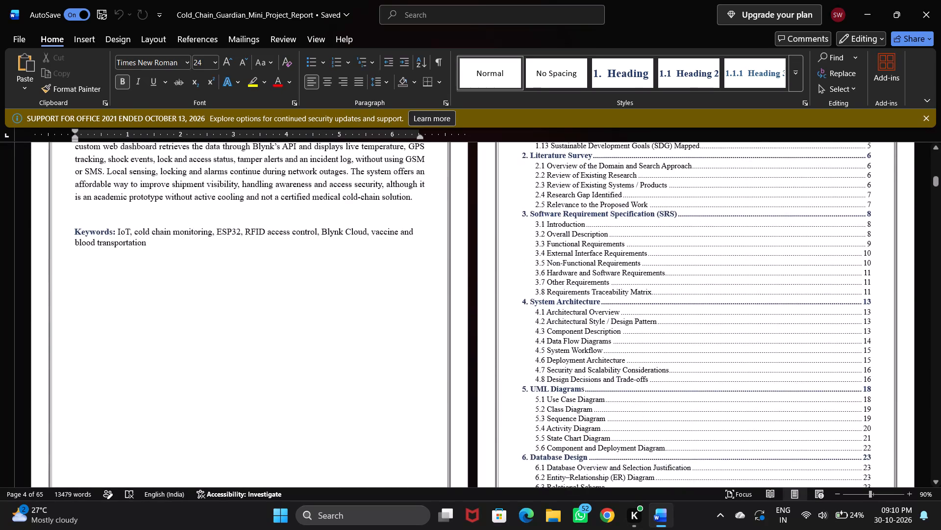
pyautogui.scroll(-1, 331, 325)
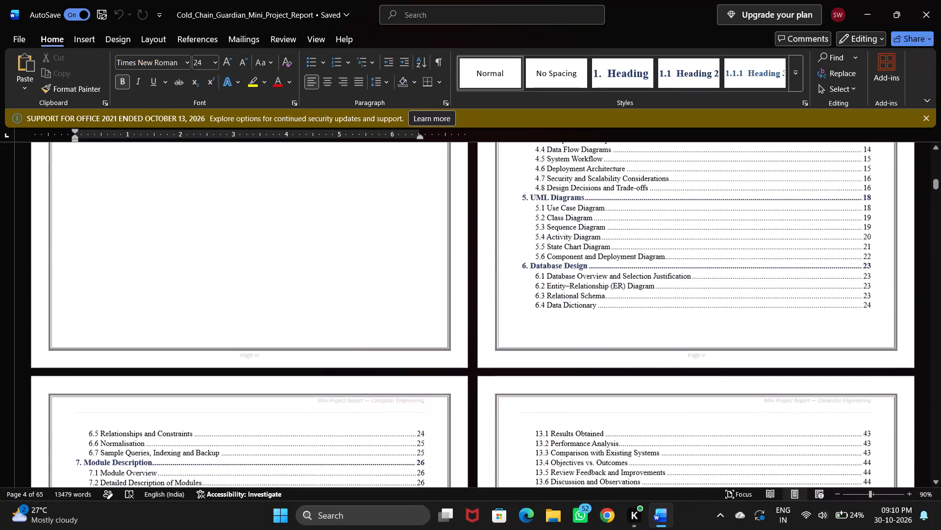
pyautogui.scroll(-2, 331, 325)
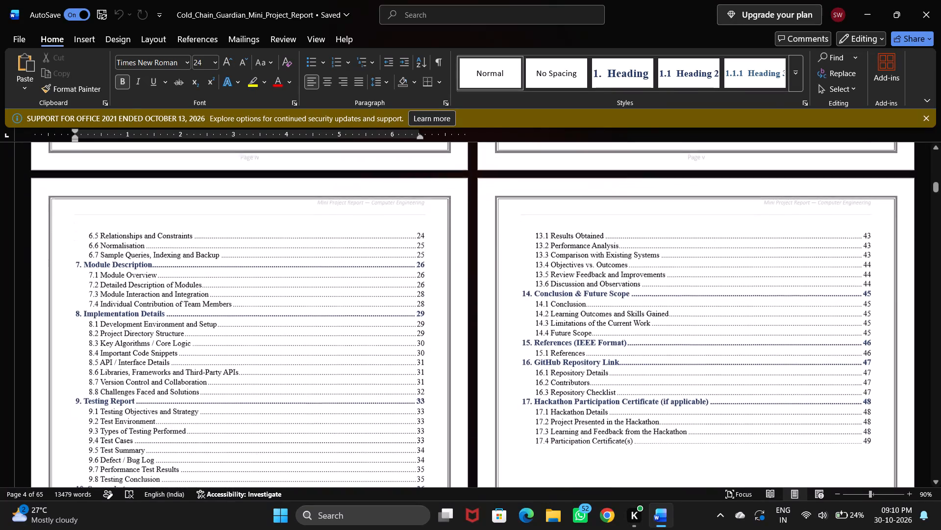
pyautogui.scroll(-1, 331, 325)
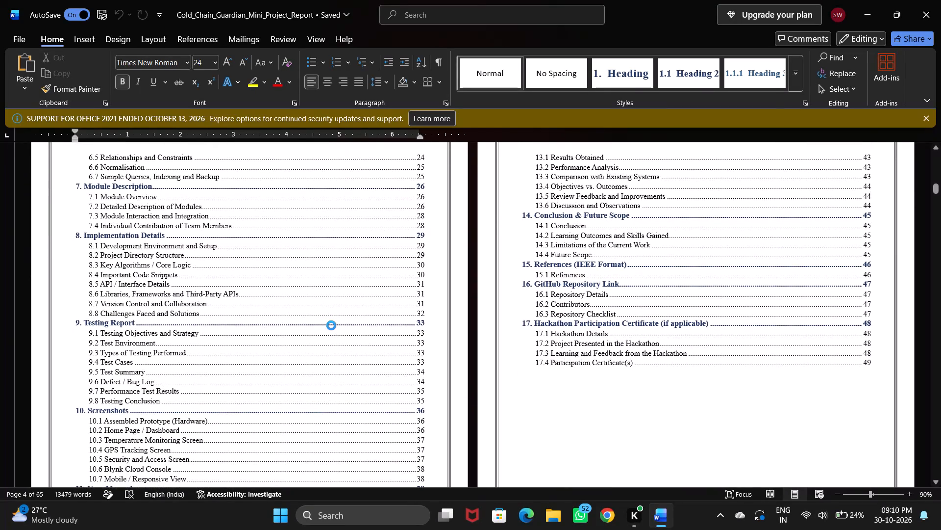
pyautogui.click(331, 325)
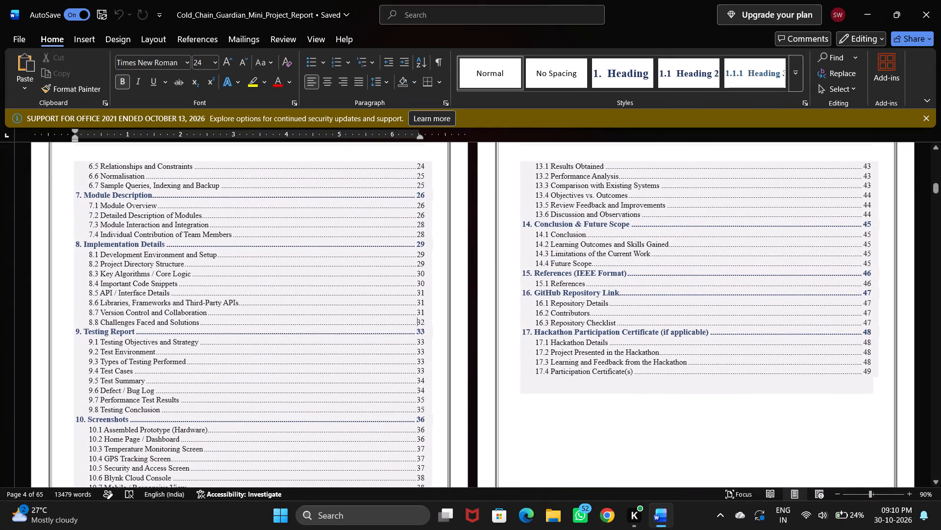
pyautogui.click(622, 435)
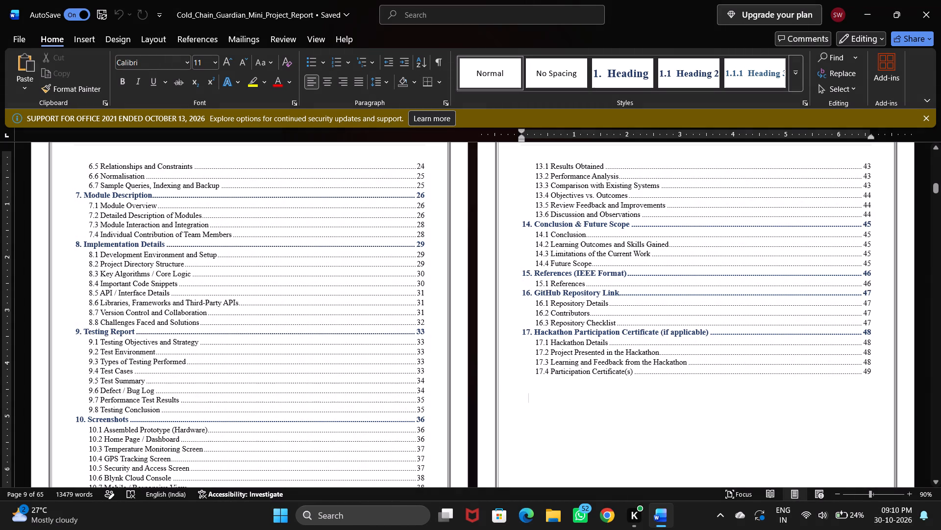
# Delete "(if applicable)" from the "17. Hackathon Participation Certificate" entry in the table of contents.
pyautogui.click(710, 336)
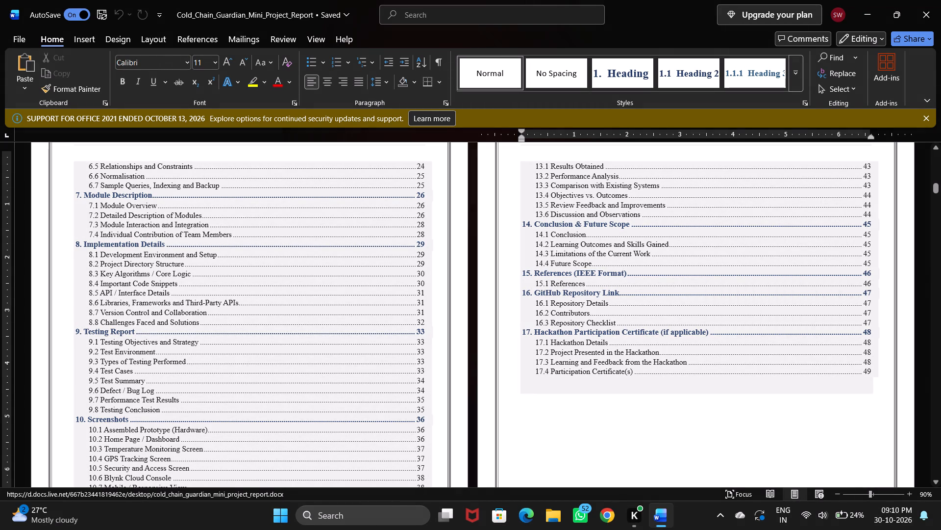
pyautogui.press('BackSpace')
pyautogui.press('BackSpace')
pyautogui.press('BackSpace')
pyautogui.press('BackSpace')
pyautogui.press('BackSpace')
pyautogui.press('BackSpace')
pyautogui.press('BackSpace')
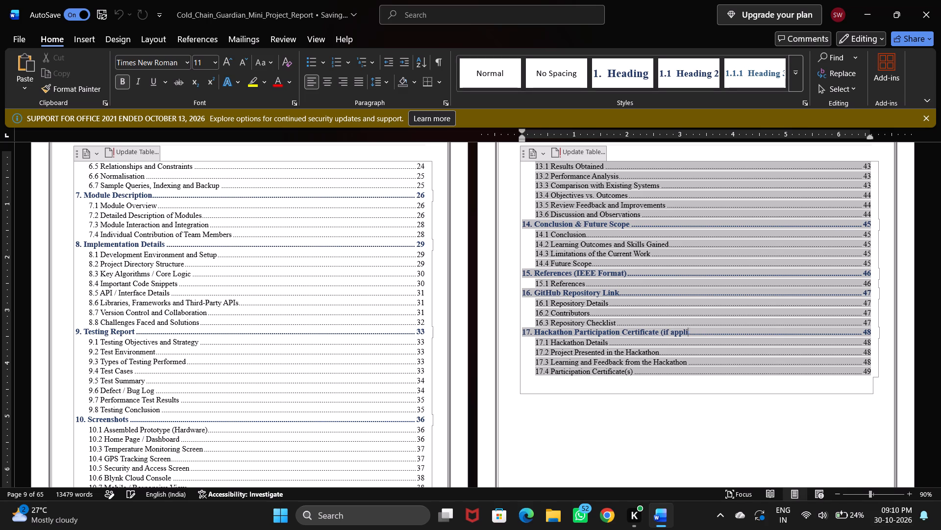
pyautogui.press('BackSpace')
pyautogui.press('BackSpace')
pyautogui.press('BackSpace')
pyautogui.press('BackSpace')
pyautogui.press('BackSpace')
pyautogui.press('BackSpace')
pyautogui.press('BackSpace')
pyautogui.press('BackSpace')
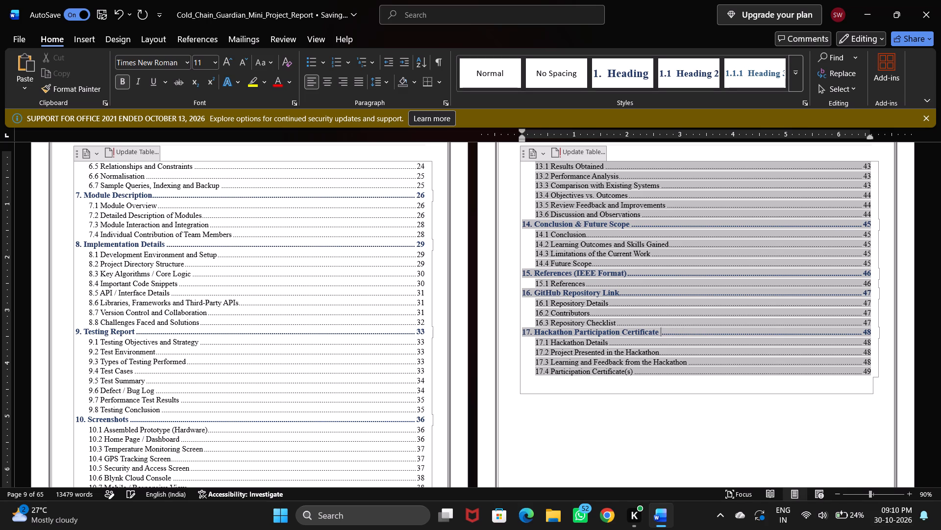
pyautogui.press('BackSpace')
pyautogui.click(693, 412)
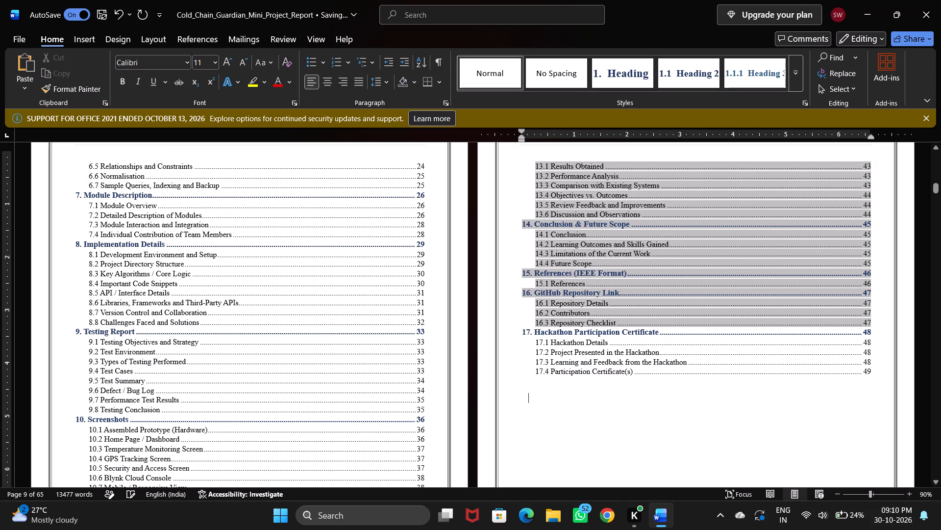
pyautogui.click(392, 341)
# Delete the stray word "Page" between the end of the figures table and the LIST OF TABLES heading.
pyautogui.scroll(-2, 392, 341)
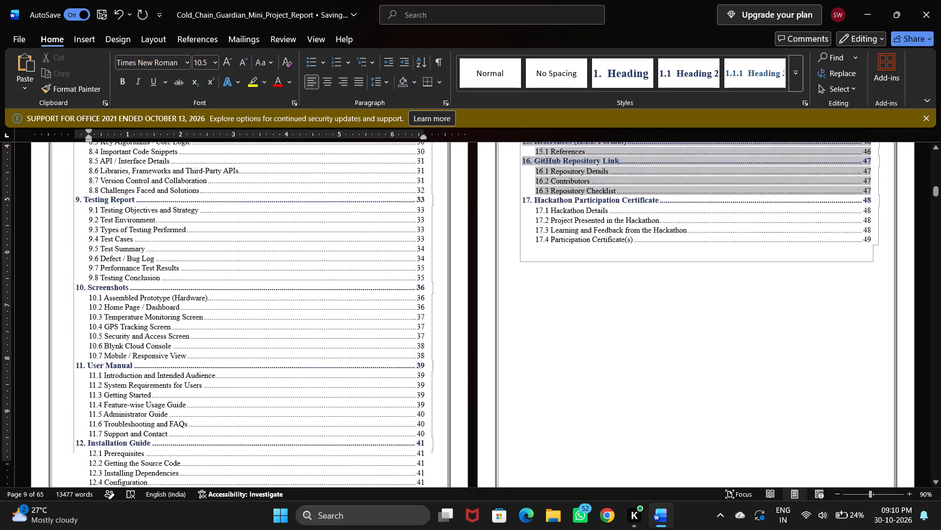
pyautogui.scroll(-3, 392, 341)
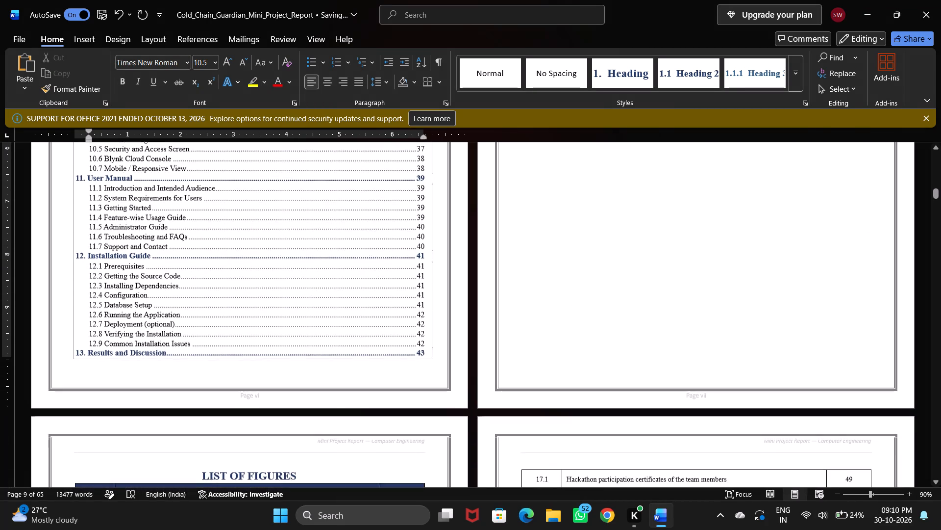
pyautogui.scroll(-2, 392, 341)
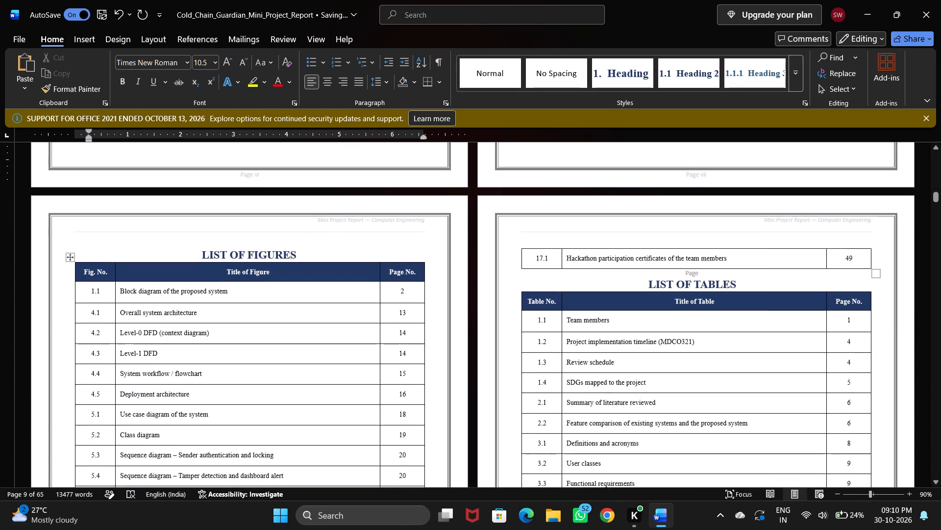
pyautogui.scroll(-1, 392, 341)
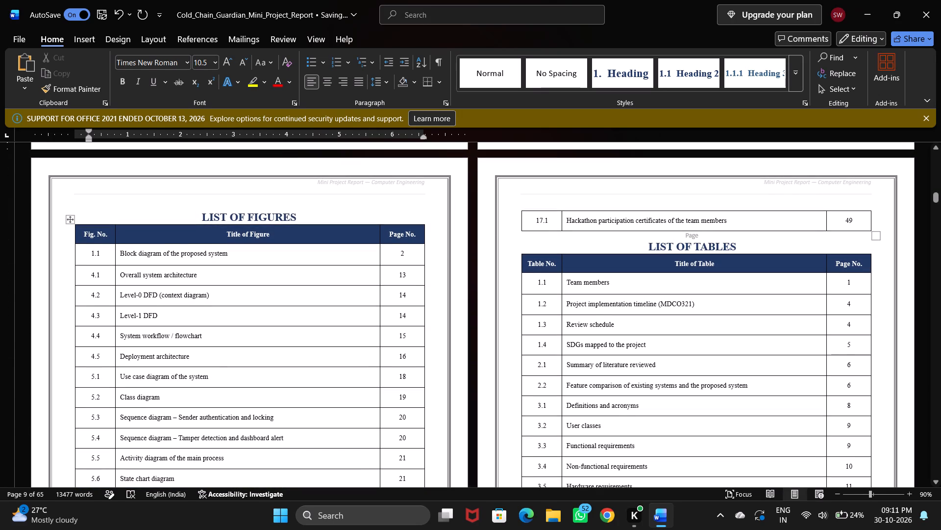
pyautogui.click(701, 236)
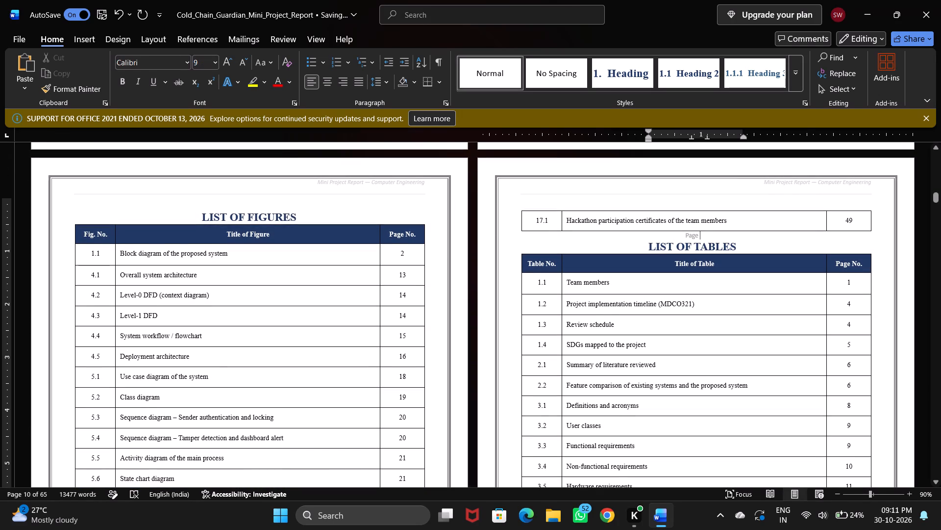
pyautogui.click(690, 236)
pyautogui.click(716, 237)
pyautogui.click(696, 238)
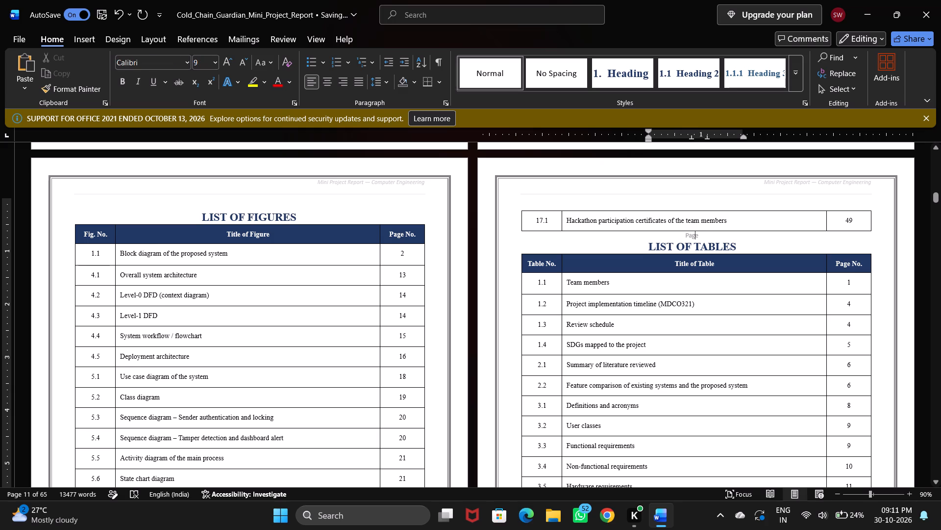
pyautogui.press('Right')
pyautogui.press('BackSpace')
pyautogui.press('BackSpace')
pyautogui.press('BackSpace')
pyautogui.press('BackSpace')
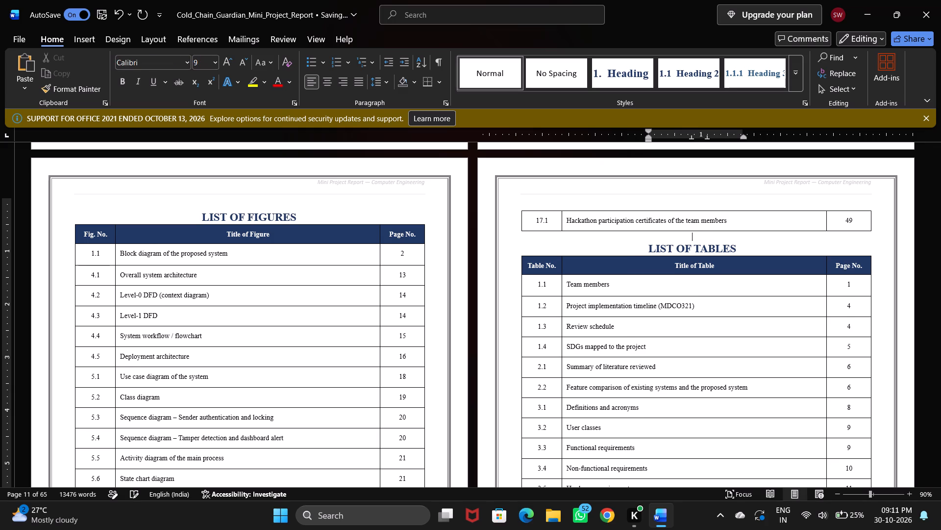
# Replace the misspelled "datastream" in entry 6.1 of the List of Tables with the spelling suggestion "DataStream".
pyautogui.scroll(-2, 696, 238)
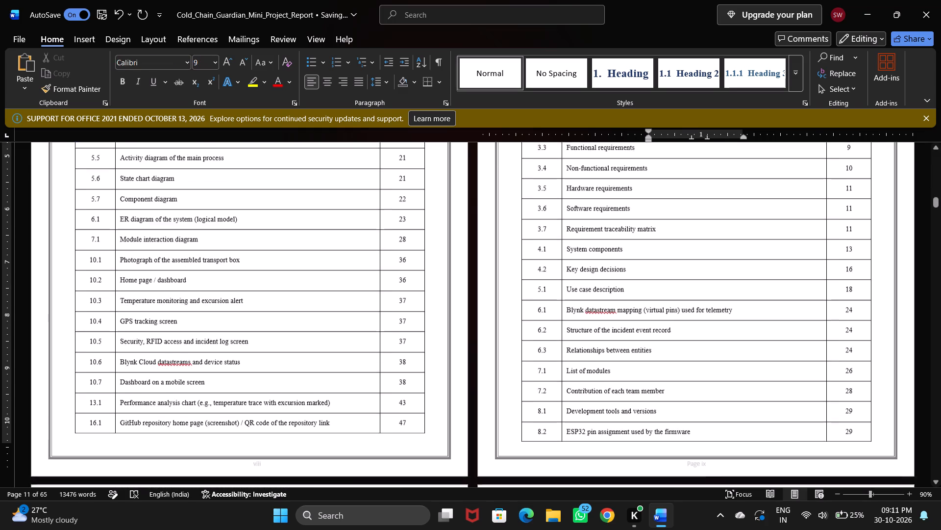
pyautogui.scroll(-2, 696, 238)
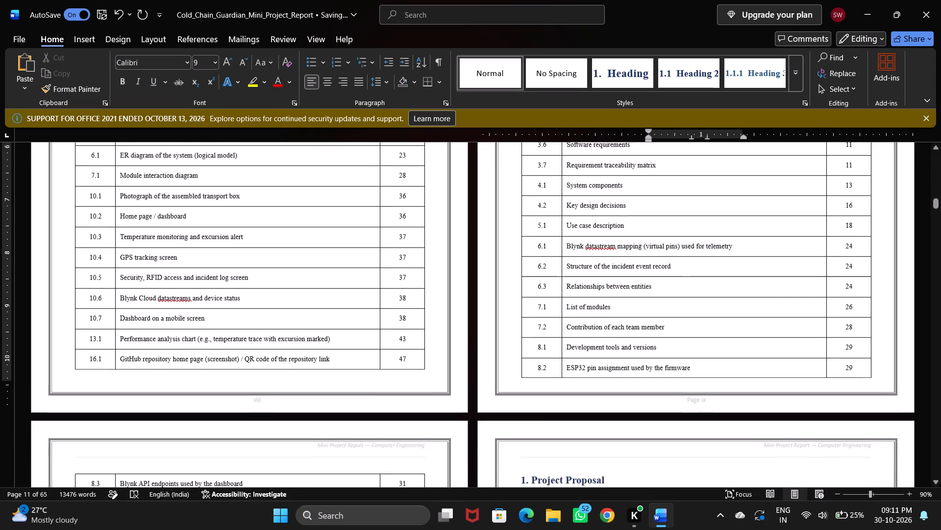
pyautogui.rightClick(605, 242)
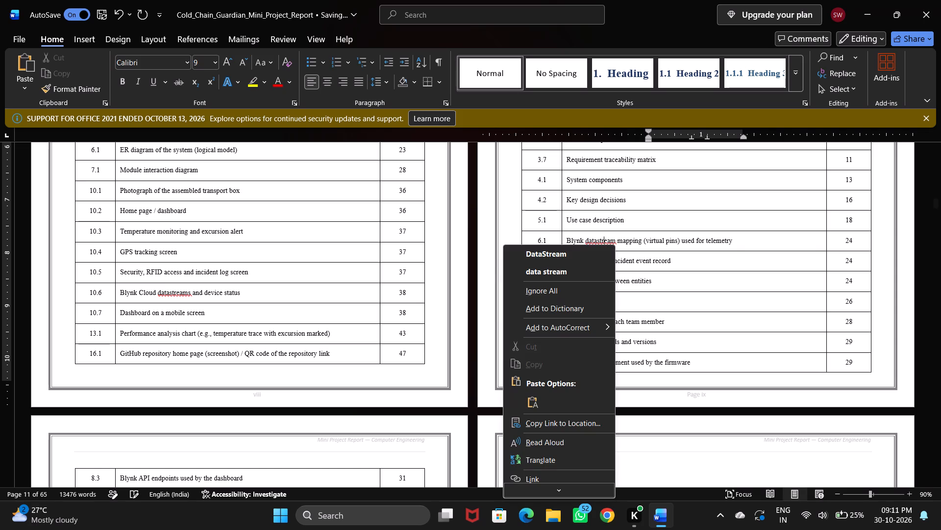
pyautogui.click(597, 249)
# Review the rest of the List of Tables and the Project Proposal's title, team details and introduction for errors.
pyautogui.scroll(-1, 597, 249)
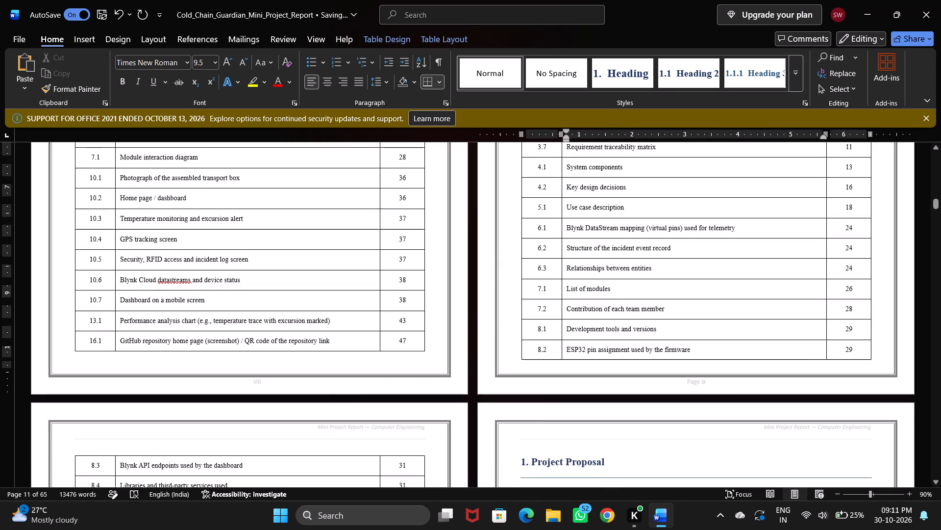
pyautogui.scroll(-2, 597, 249)
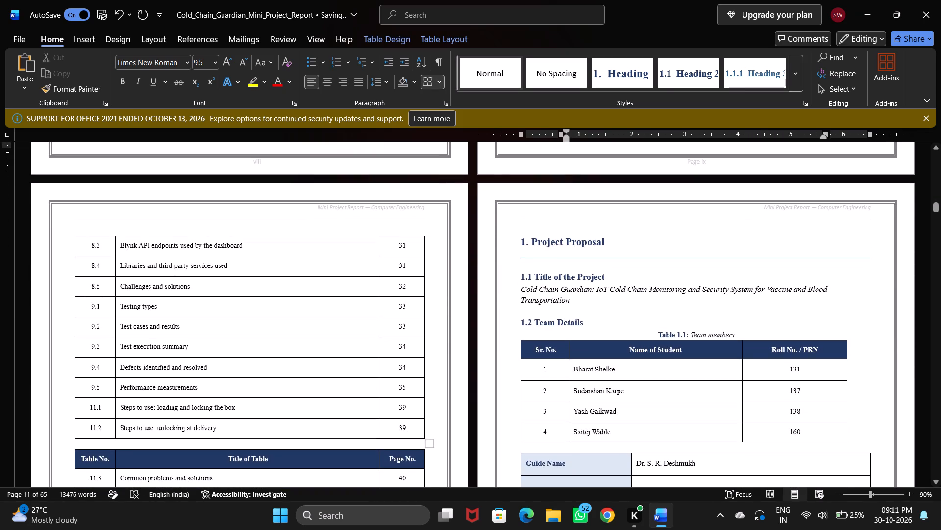
pyautogui.scroll(-2, 597, 249)
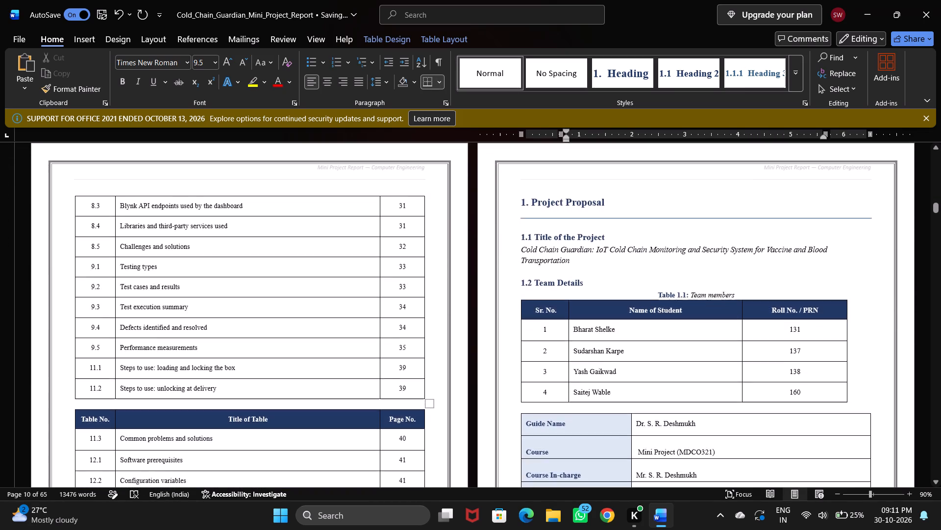
pyautogui.scroll(-1, 597, 249)
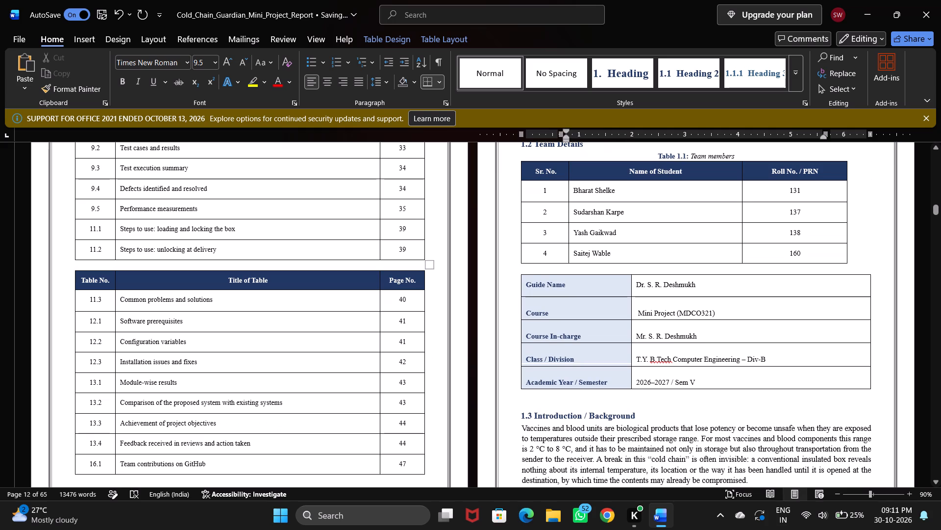
pyautogui.scroll(-1, 639, 276)
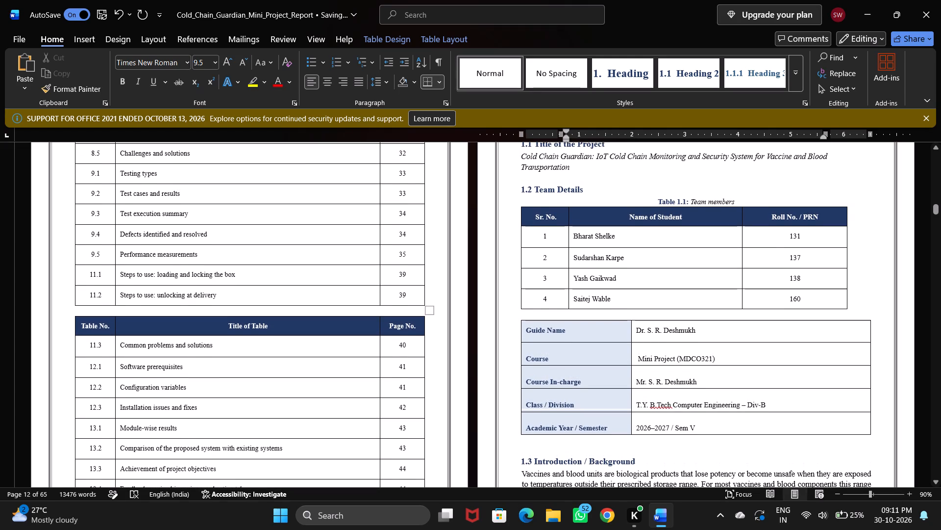
pyautogui.scroll(-1, 639, 276)
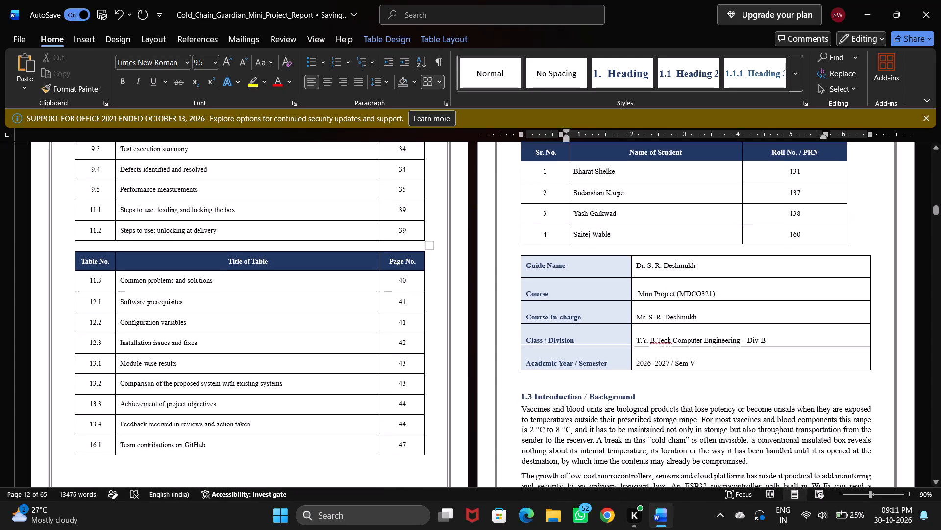
pyautogui.scroll(-1, 639, 276)
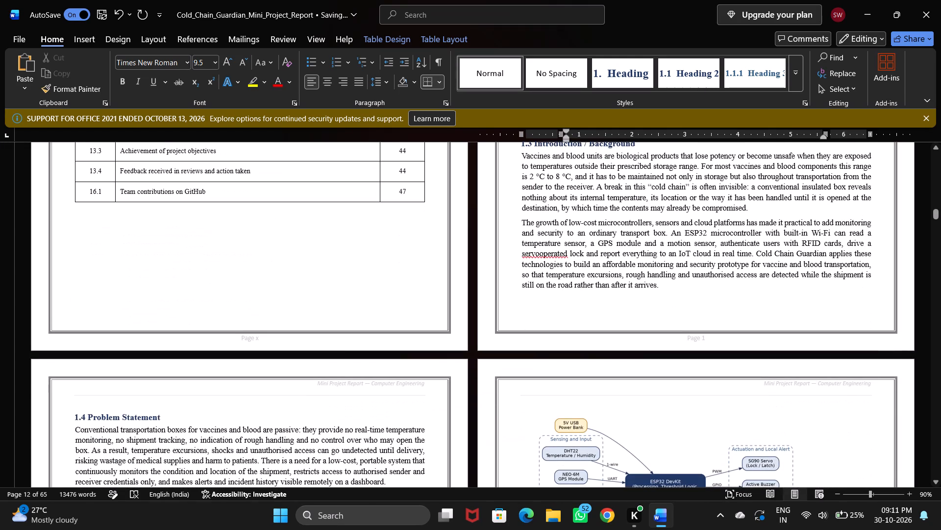
# Split "servooperated" into "servo operated" in the second paragraph of section 1.3 Introduction / Background.
pyautogui.click(540, 255)
pyautogui.press('space')
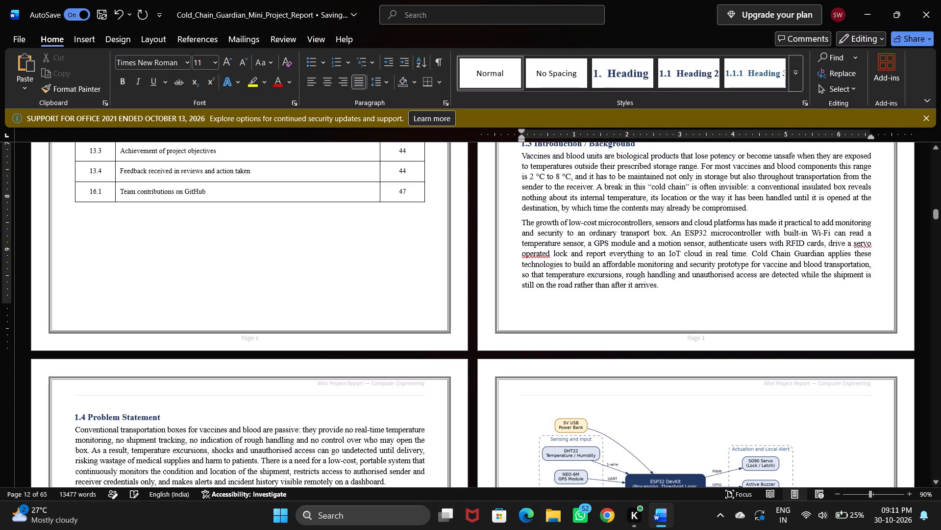
pyautogui.click(664, 252)
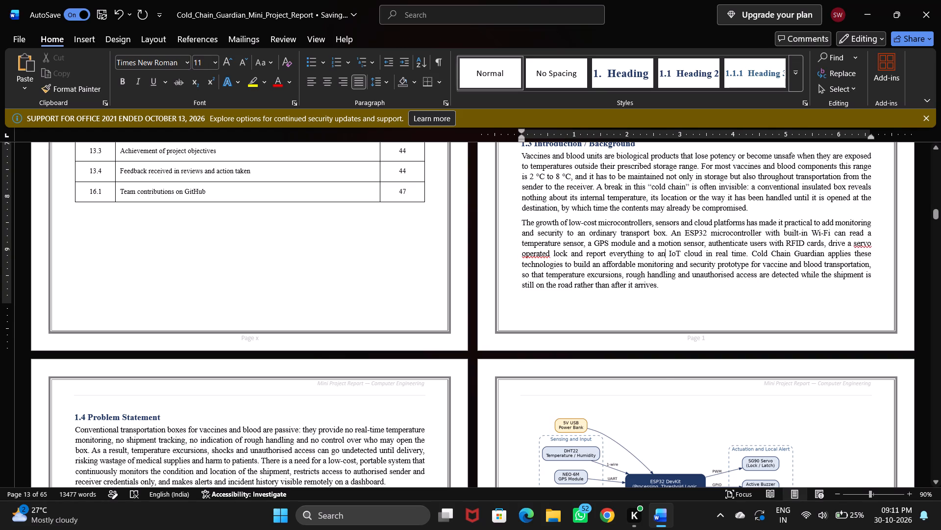
# Try to bring up spelling suggestions for the flagged words "servo" and "operated" in section 1.3.
pyautogui.rightClick(528, 251)
pyautogui.click(717, 293)
pyautogui.click(823, 242)
pyautogui.click(852, 241)
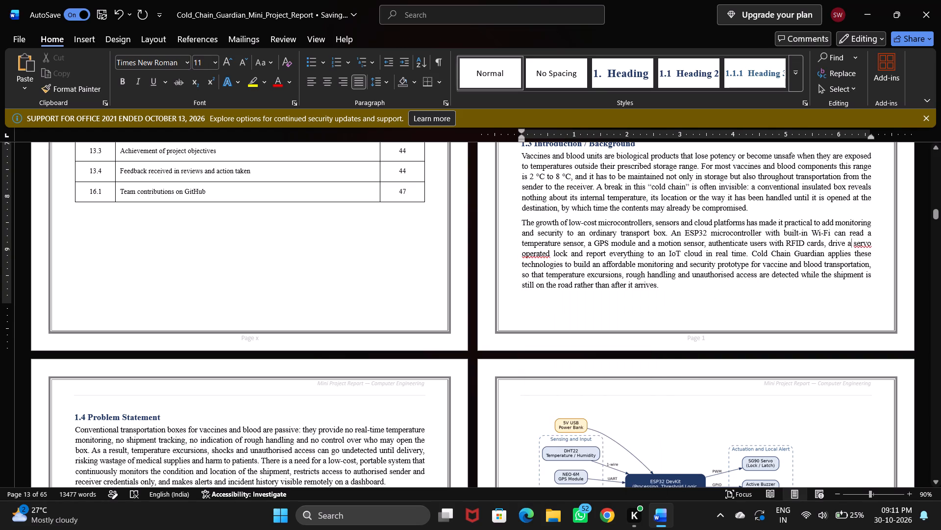
pyautogui.click(854, 241)
pyautogui.rightClick(854, 241)
pyautogui.rightClick(854, 241)
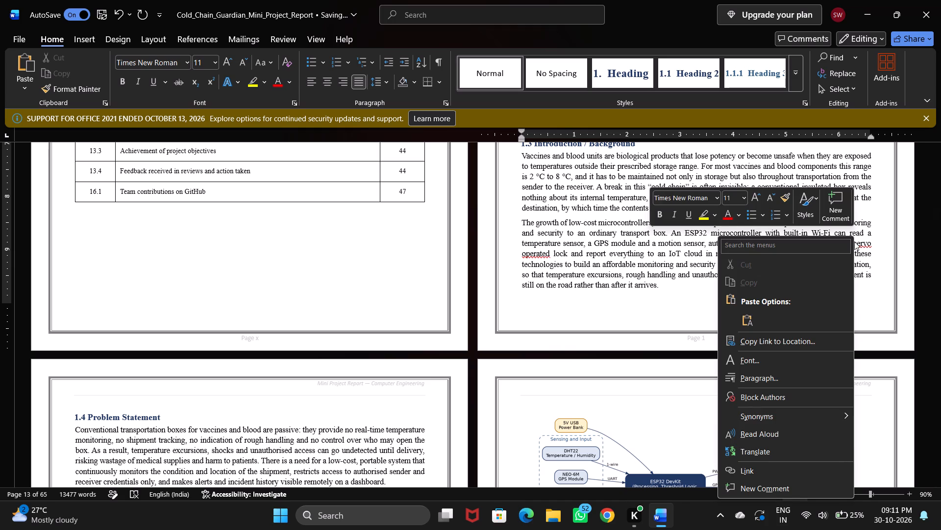
pyautogui.click(862, 242)
# Review the Project Proposal from the Problem Statement in section 1.4 through the timeline and review schedule tables.
pyautogui.scroll(-1, 862, 242)
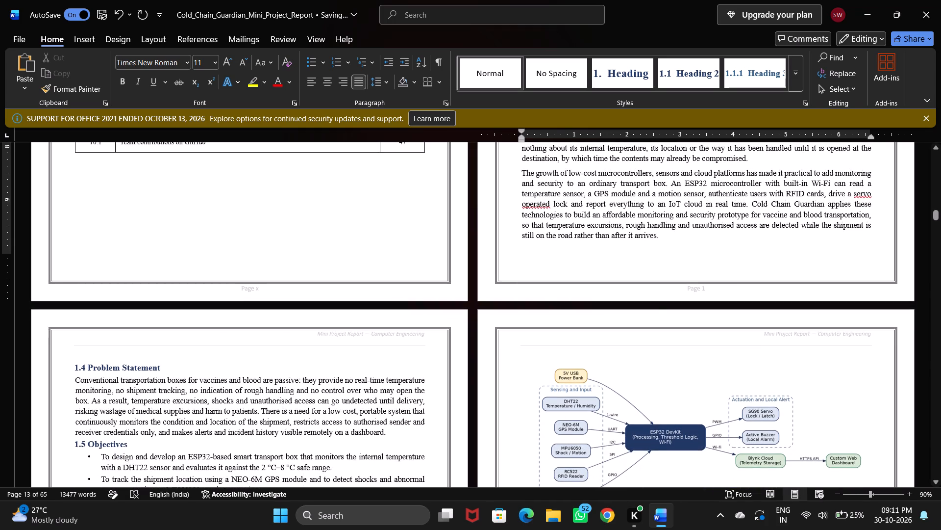
pyautogui.scroll(-3, 653, 306)
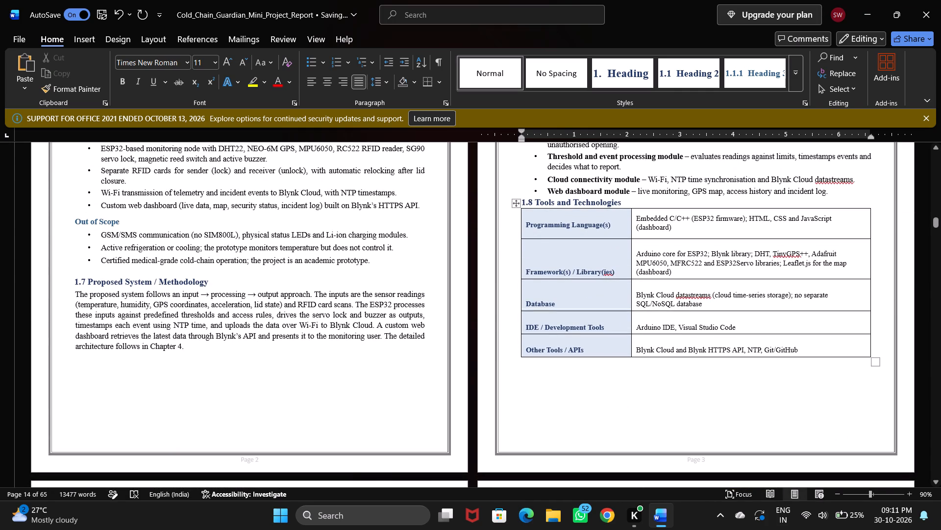
pyautogui.scroll(-1, 661, 278)
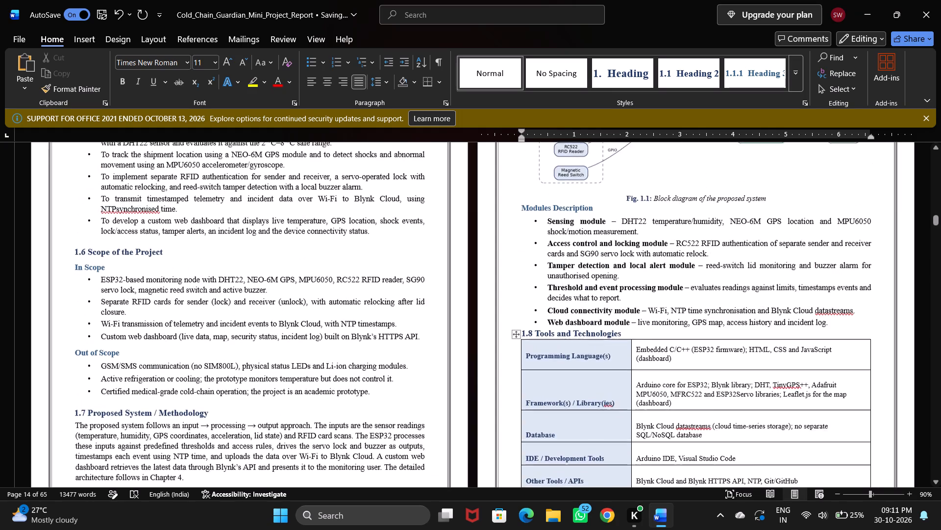
pyautogui.scroll(-3, 661, 278)
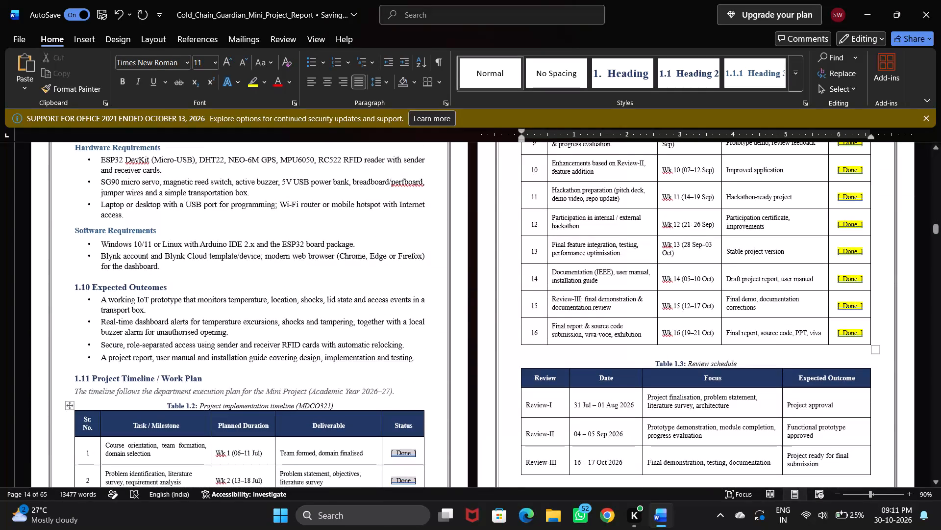
pyautogui.scroll(-3, 534, 345)
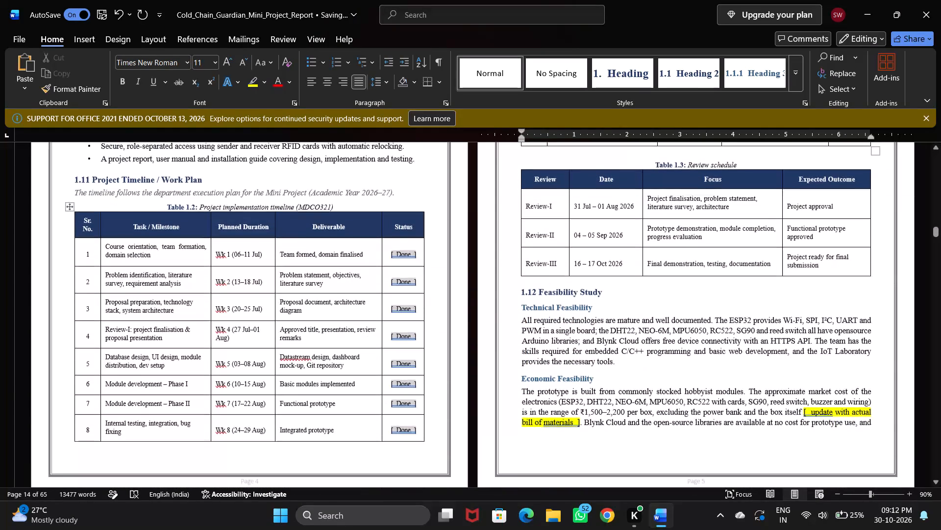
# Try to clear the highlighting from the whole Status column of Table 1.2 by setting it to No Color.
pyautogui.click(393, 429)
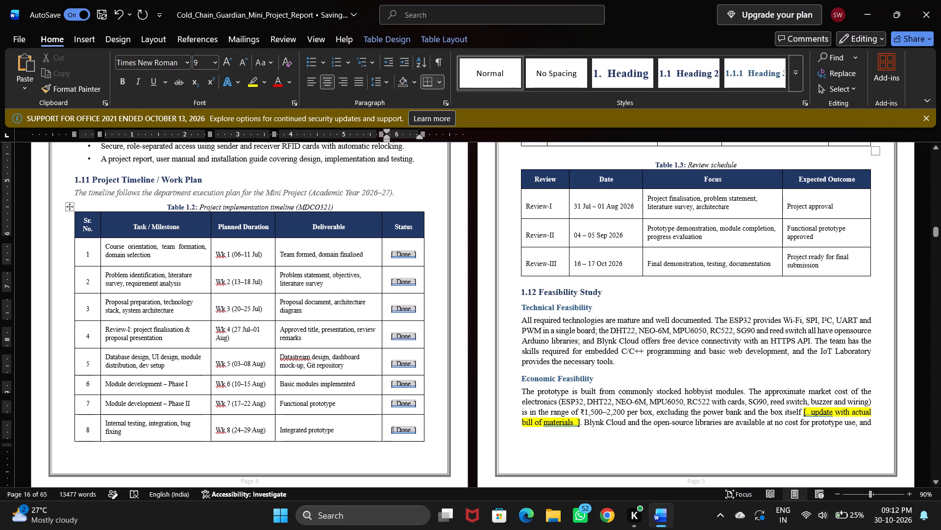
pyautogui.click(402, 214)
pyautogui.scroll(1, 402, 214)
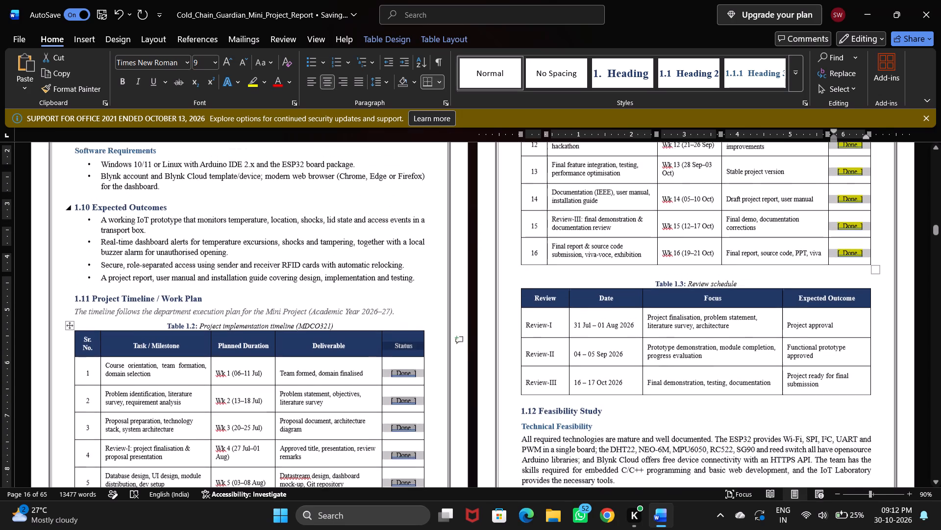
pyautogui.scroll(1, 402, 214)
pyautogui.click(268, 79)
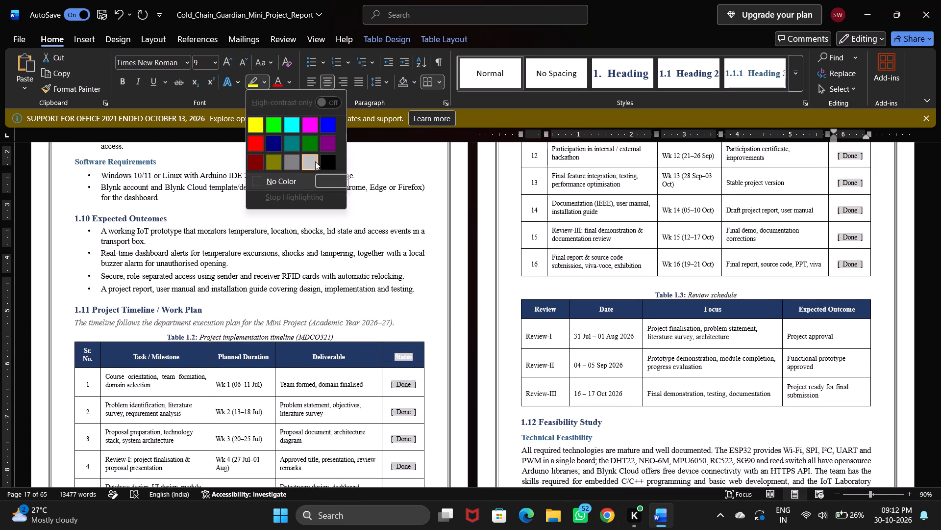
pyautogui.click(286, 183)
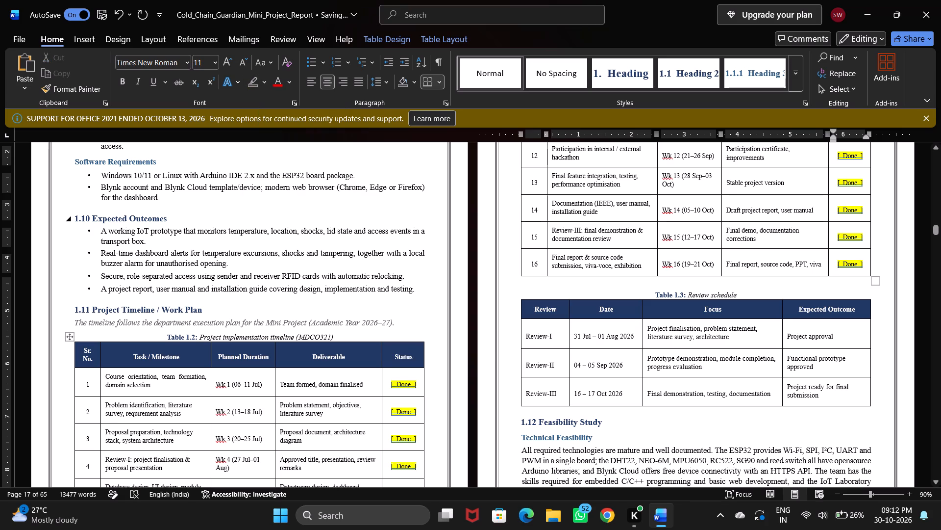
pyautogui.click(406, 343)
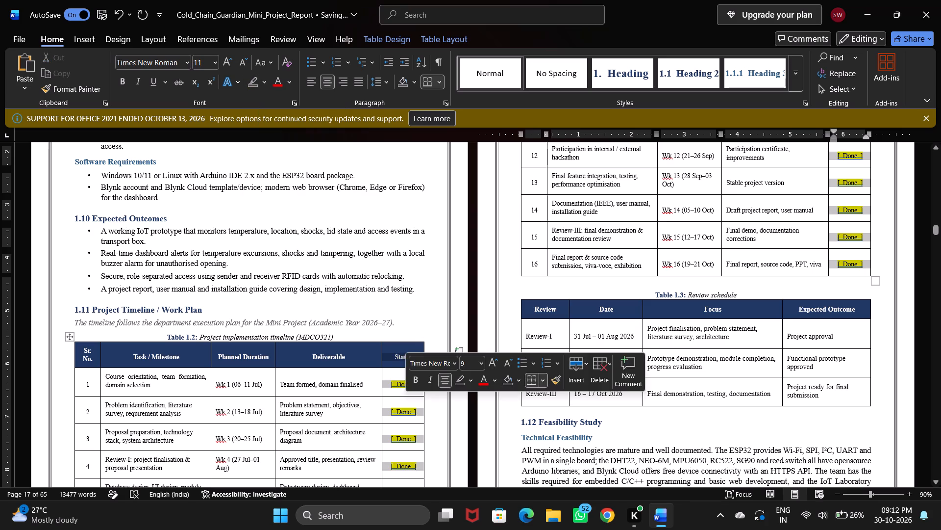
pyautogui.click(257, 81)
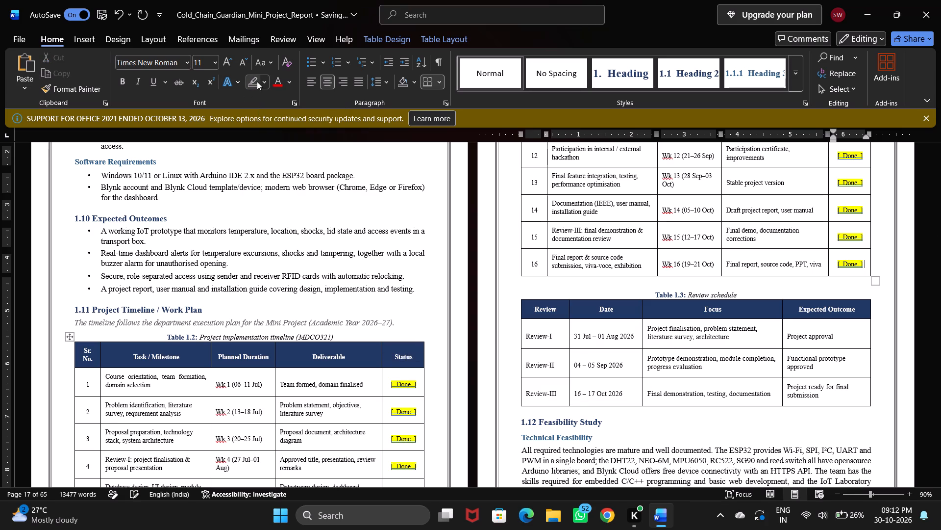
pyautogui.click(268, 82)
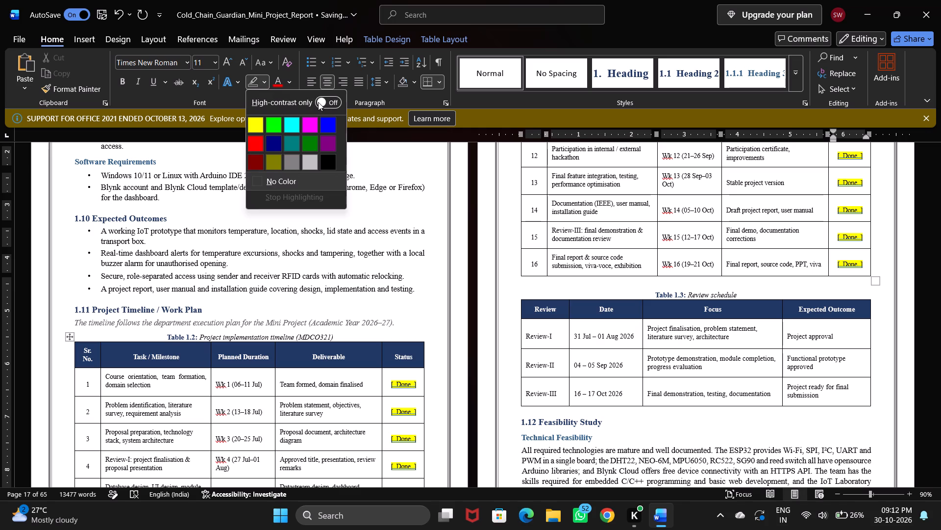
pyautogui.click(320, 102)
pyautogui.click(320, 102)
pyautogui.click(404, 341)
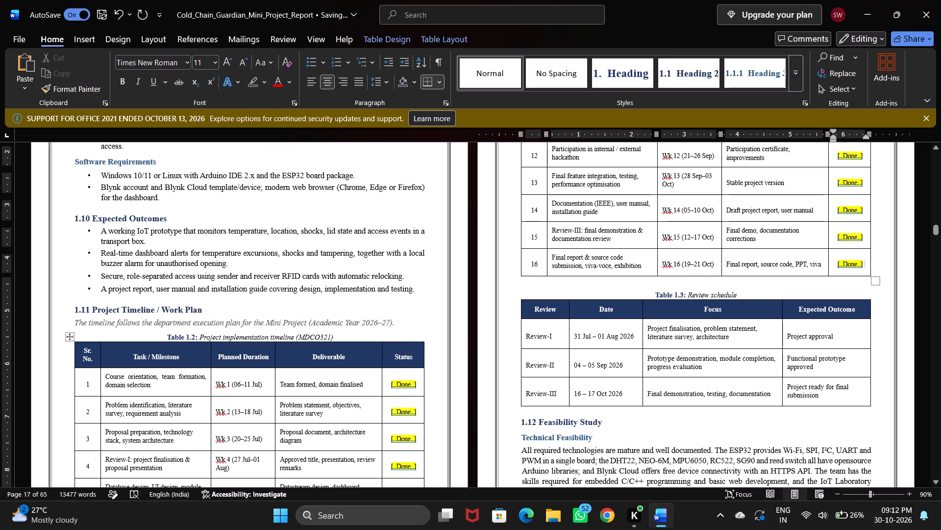
# Highlight the text of the entire Status column in Table 1.2 with Gray-25%.
pyautogui.click(405, 344)
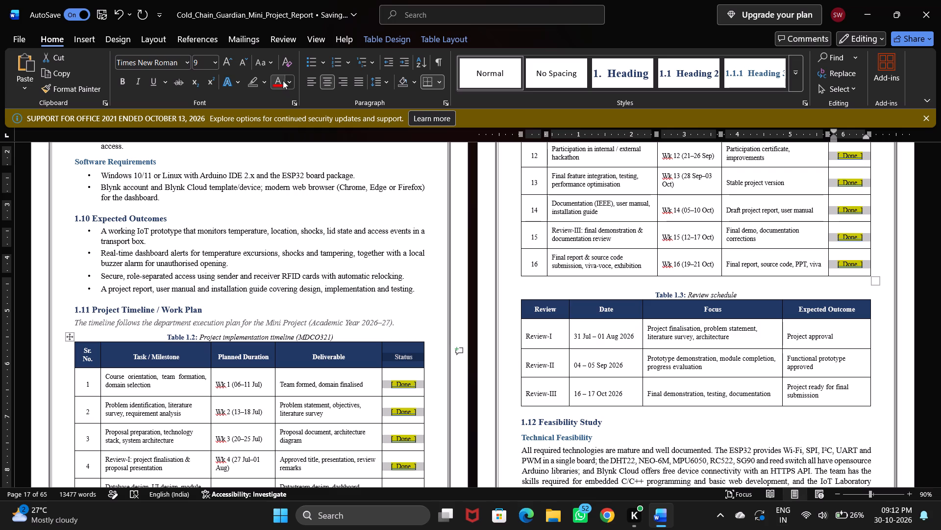
pyautogui.click(266, 81)
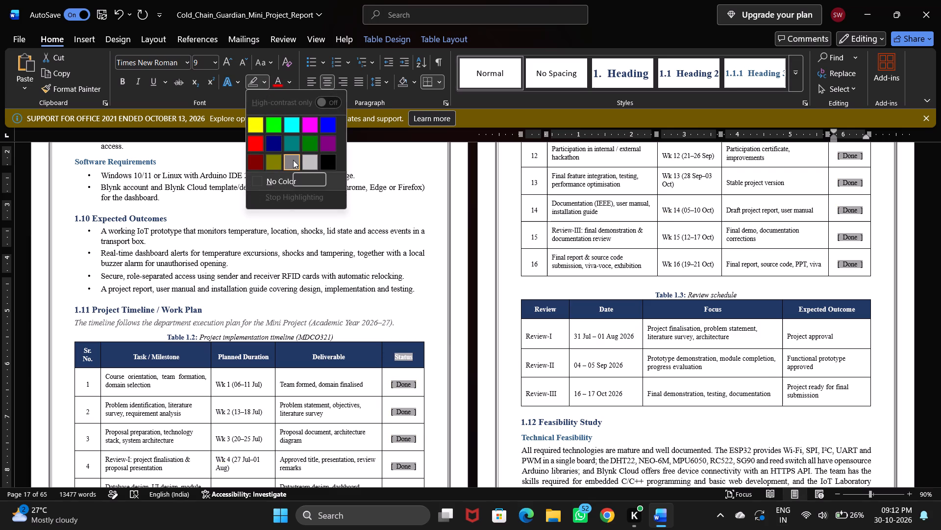
pyautogui.click(309, 159)
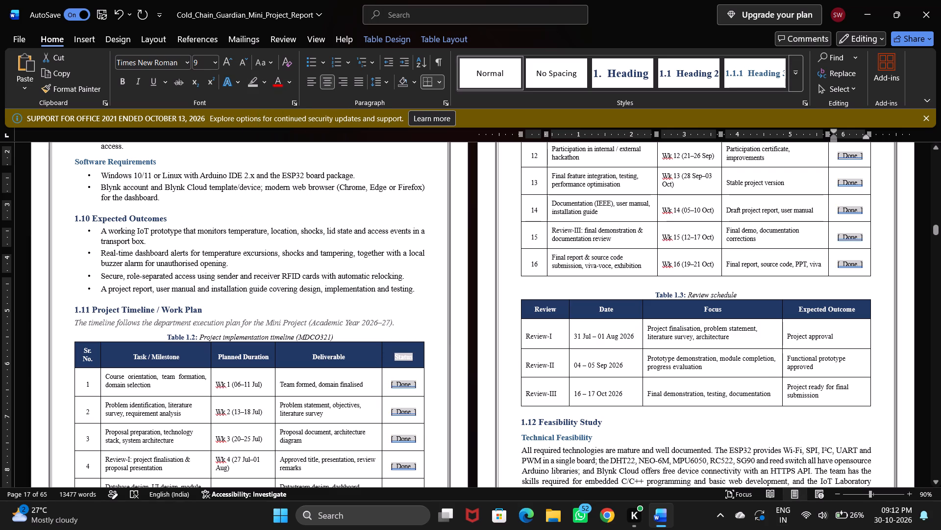
# Remove the highlight from the "Status" header cell of Table 1.2 by setting it to No Color.
pyautogui.click(400, 363)
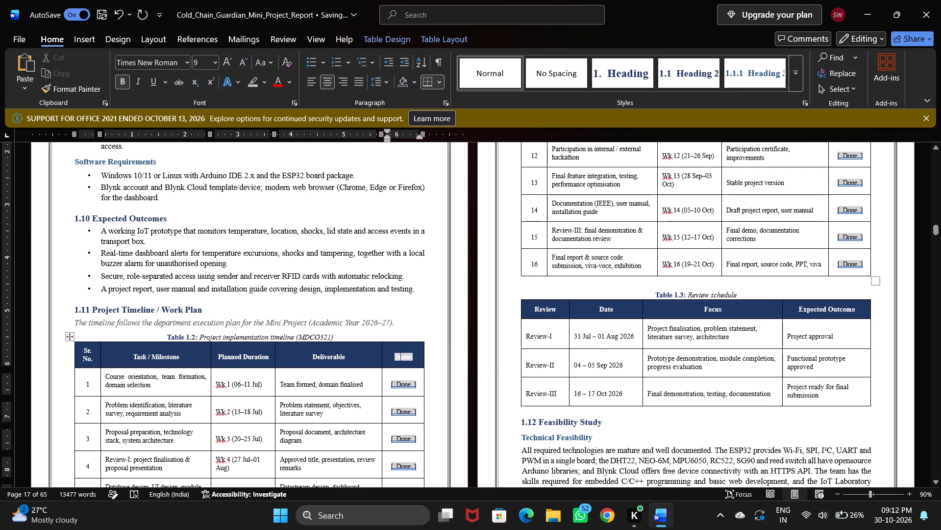
pyautogui.moveTo(396, 360); pyautogui.dragTo(417, 359)
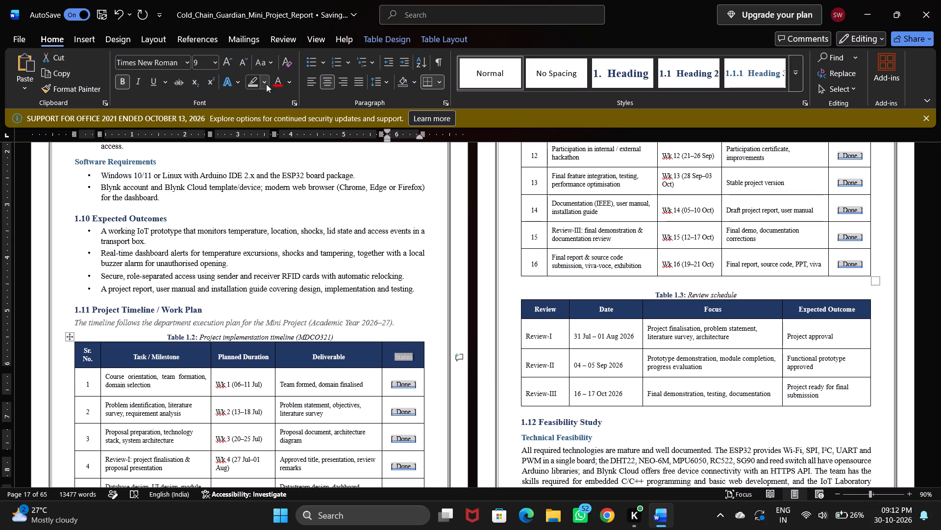
pyautogui.click(263, 79)
pyautogui.click(285, 178)
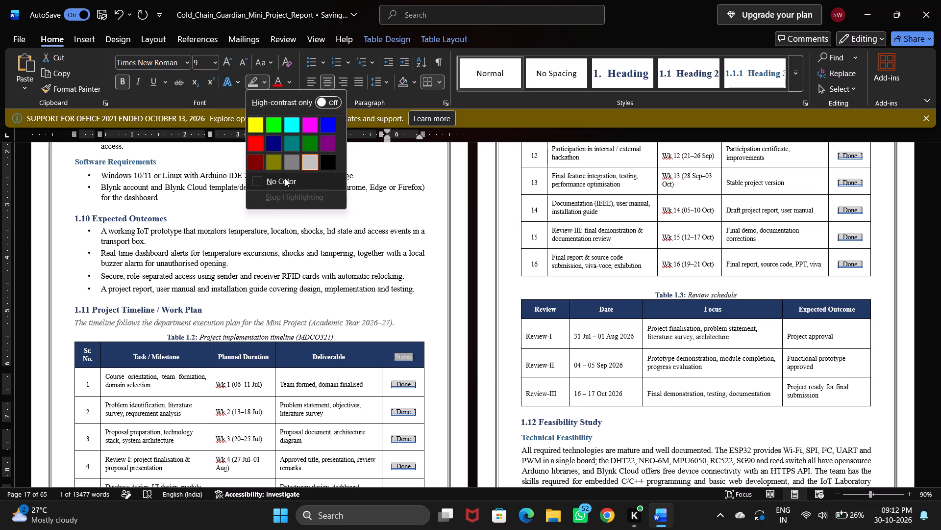
pyautogui.click(417, 274)
# Delete ", buzzer" from the electronics list in the Economic Feasibility paragraph of section 1.12.
pyautogui.scroll(-1, 417, 274)
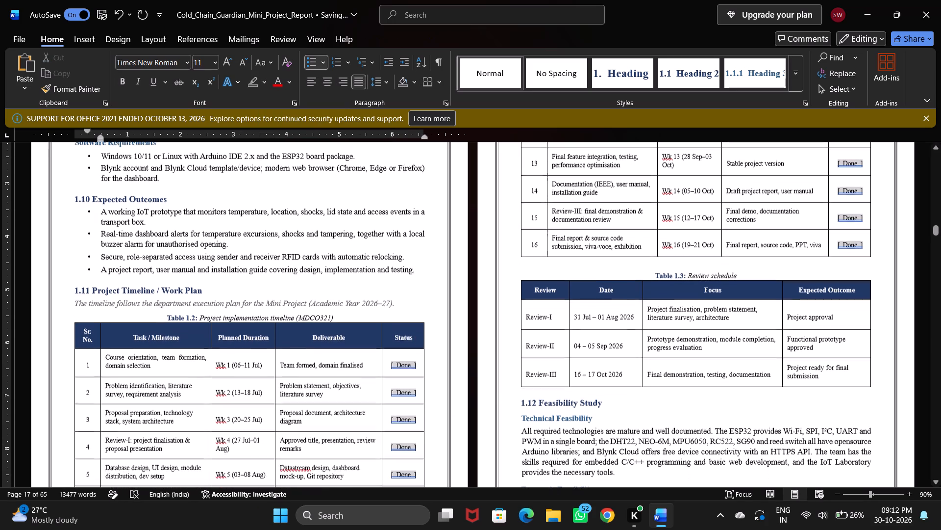
pyautogui.scroll(-2, 417, 274)
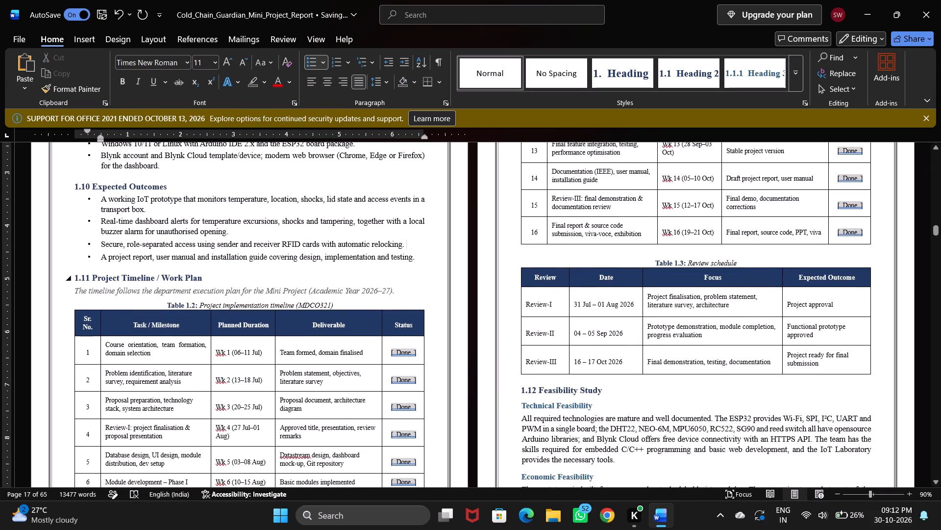
pyautogui.scroll(-3, 417, 274)
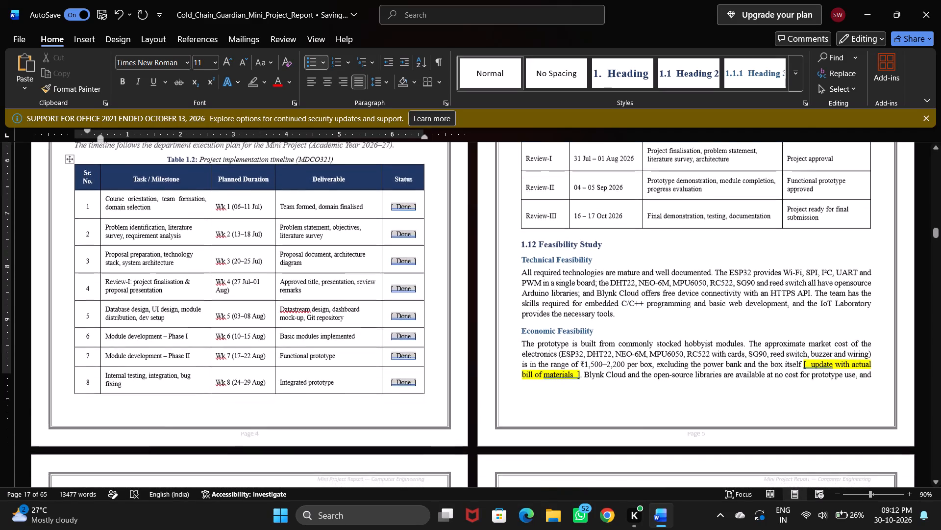
pyautogui.scroll(-1, 417, 274)
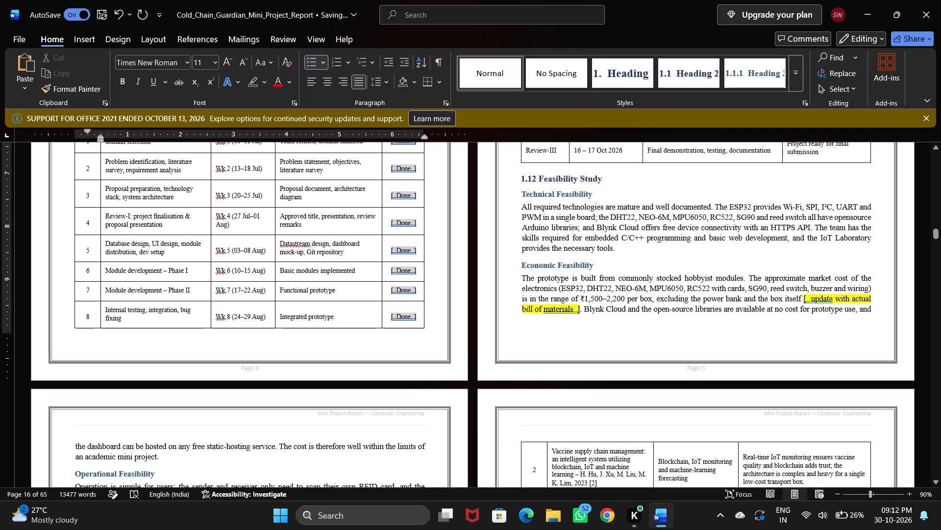
pyautogui.click(830, 291)
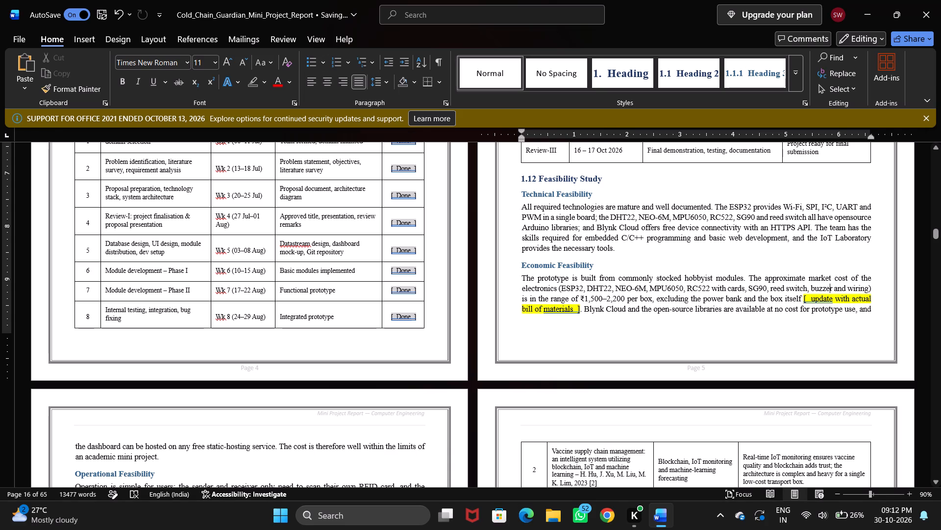
pyautogui.press('Right')
pyautogui.press('BackSpace')
pyautogui.press('BackSpace')
pyautogui.press('BackSpace')
pyautogui.press('BackSpace')
pyautogui.press('BackSpace')
pyautogui.press('BackSpace')
pyautogui.press('BackSpace')
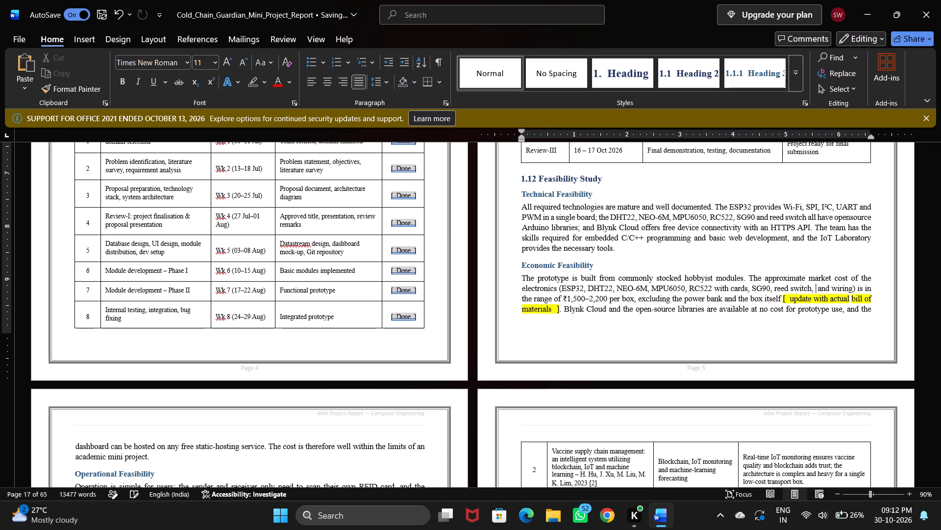
pyautogui.press('BackSpace')
# Change the approximate cost range per box in the Economic Feasibility paragraph to ₹1200-1500.
pyautogui.press('Down')
pyautogui.press('Down')
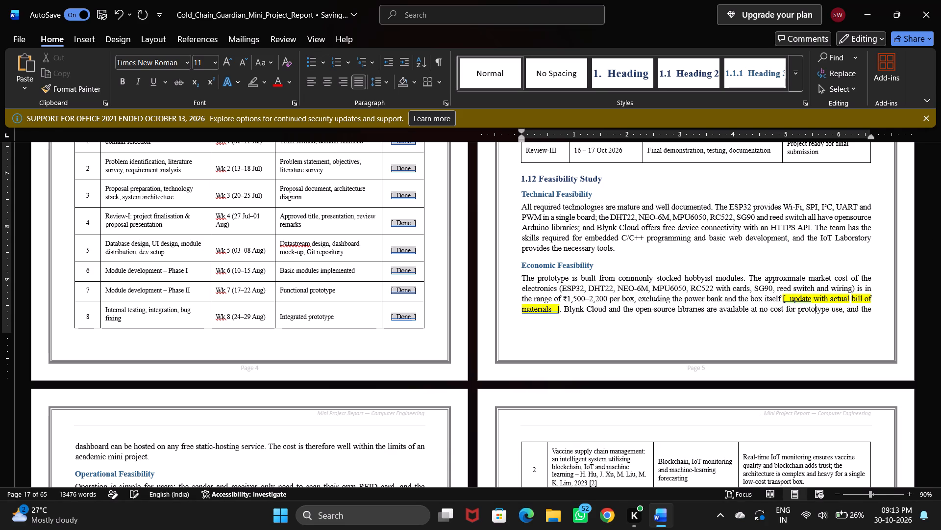
pyautogui.press('Up')
pyautogui.press('Left')
pyautogui.press('Left')
pyautogui.press('Left')
pyautogui.press('Left')
pyautogui.press('Left')
pyautogui.press('Left')
pyautogui.press('Left')
pyautogui.press('Left')
pyautogui.press('Left')
pyautogui.press('Left')
pyautogui.press('Left')
pyautogui.press('Left')
pyautogui.press('Left')
pyautogui.press('Left')
pyautogui.press('Left')
pyautogui.press('Left')
pyautogui.press('Left')
pyautogui.press('Left')
pyautogui.press('Left')
pyautogui.press('Left')
pyautogui.press('BackSpace')
pyautogui.press('BackSpace')
pyautogui.press('BackSpace')
pyautogui.press('BackSpace')
pyautogui.press('BackSpace')
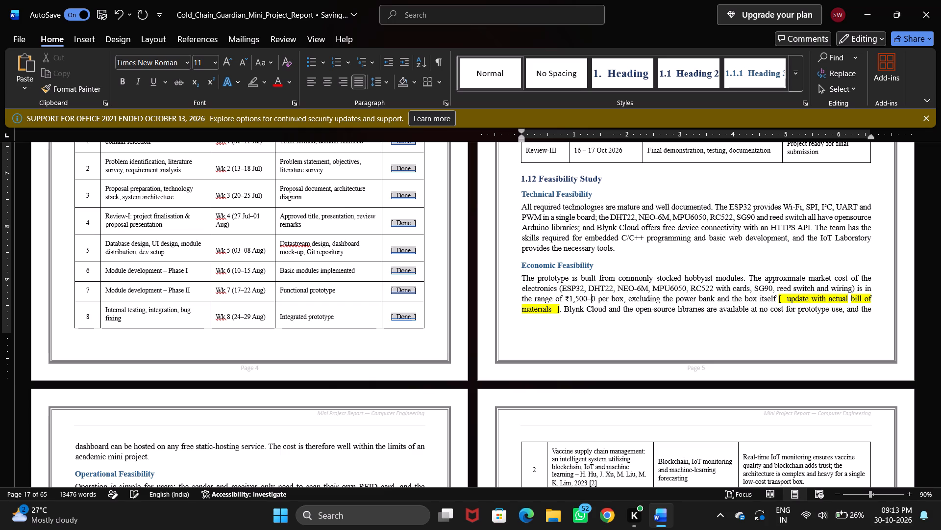
pyautogui.press('BackSpace')
pyautogui.press('BackSpace')
pyautogui.press('BackSpace')
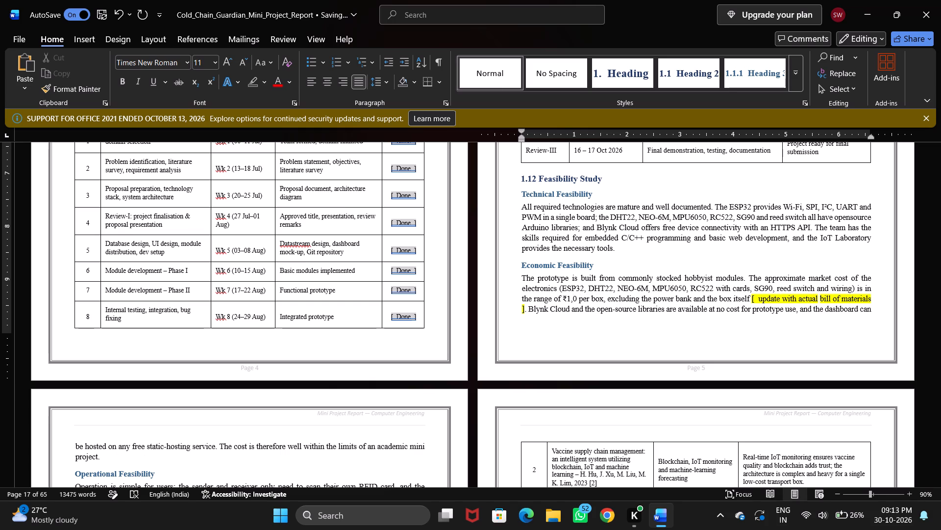
pyautogui.press('BackSpace')
pyautogui.write('200')
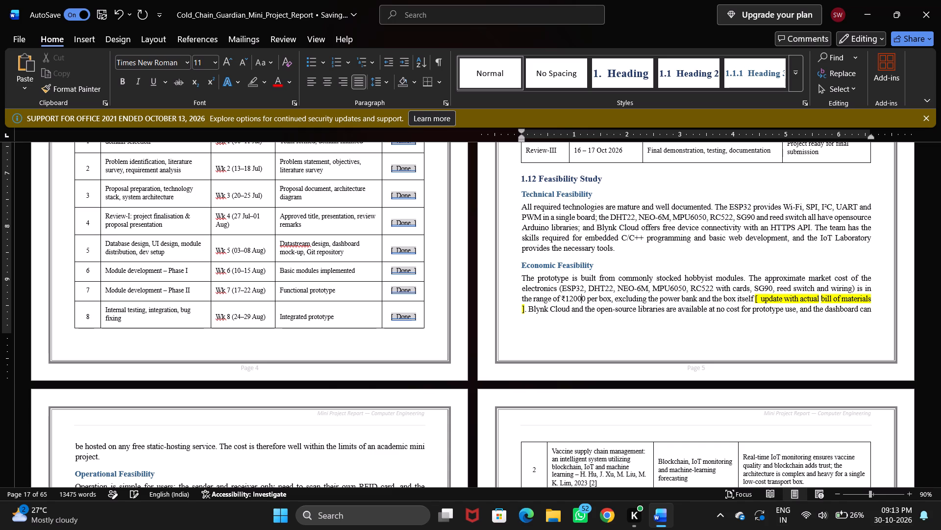
pyautogui.press('BackSpace')
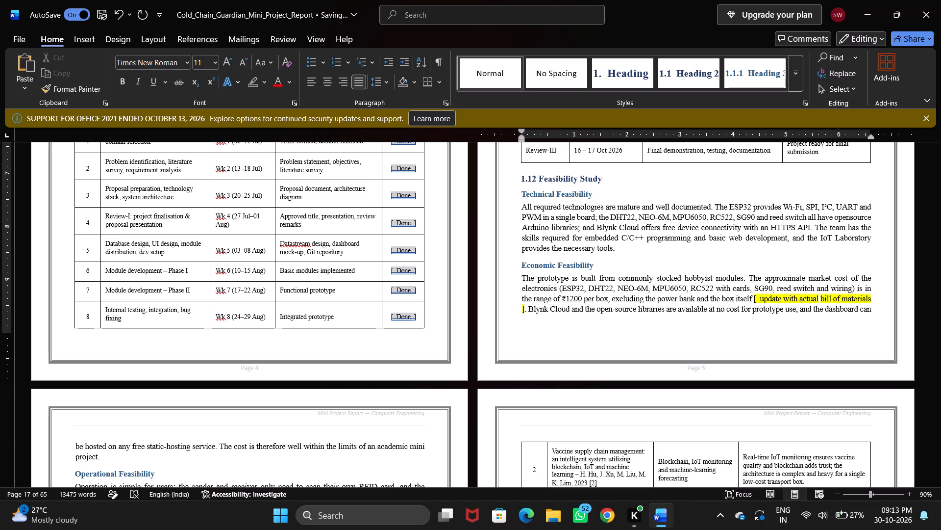
pyautogui.press('Right')
pyautogui.write('-1500')
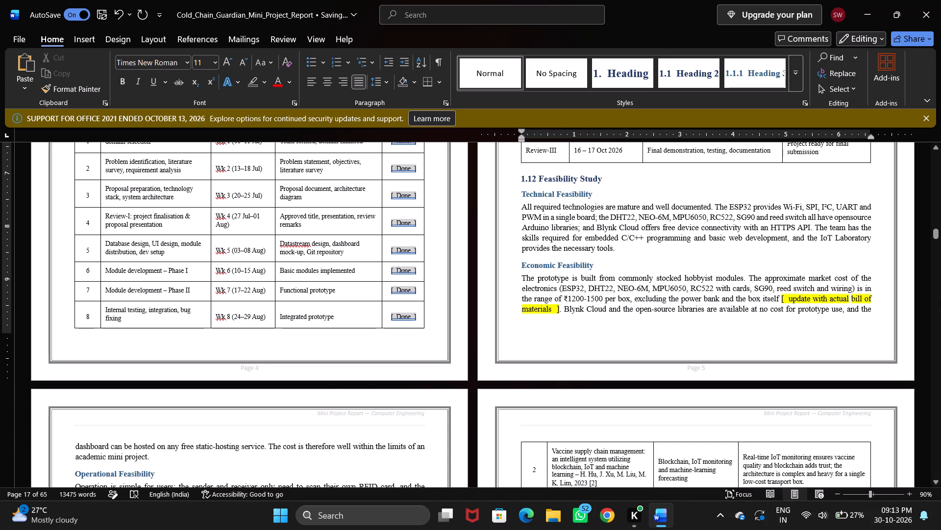
# Delete the highlighted "[ update with actual bill of materials ]" placeholder and end the sentence after "the box itself" with a period and space.
pyautogui.moveTo(559, 308); pyautogui.dragTo(677, 291)
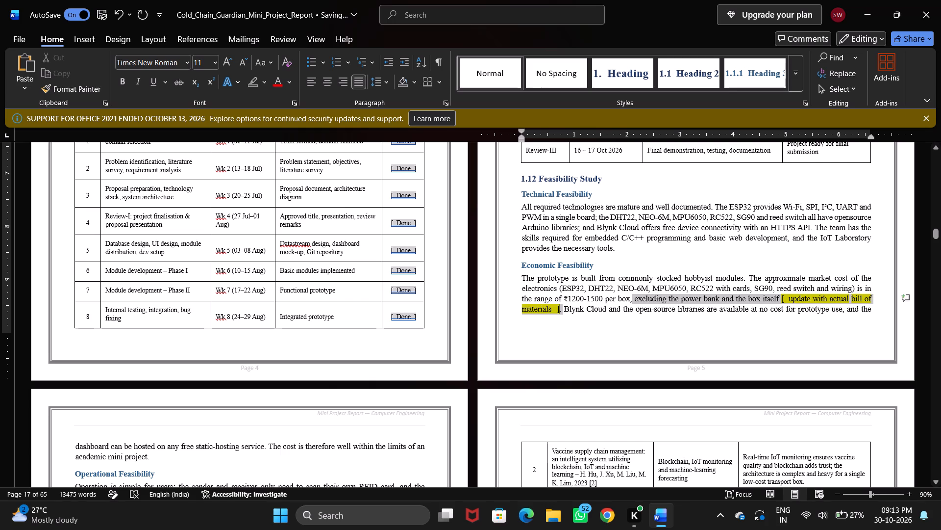
pyautogui.moveTo(677, 291); pyautogui.dragTo(781, 301)
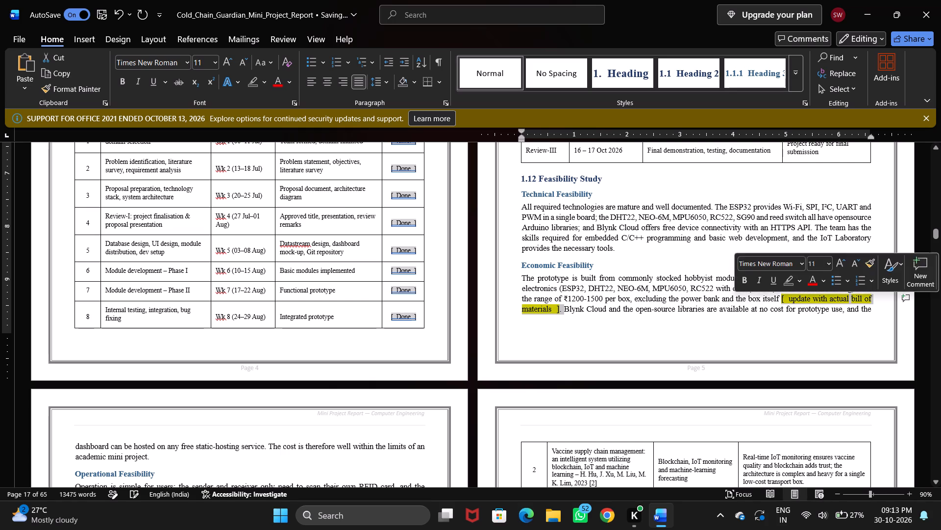
pyautogui.press('BackSpace')
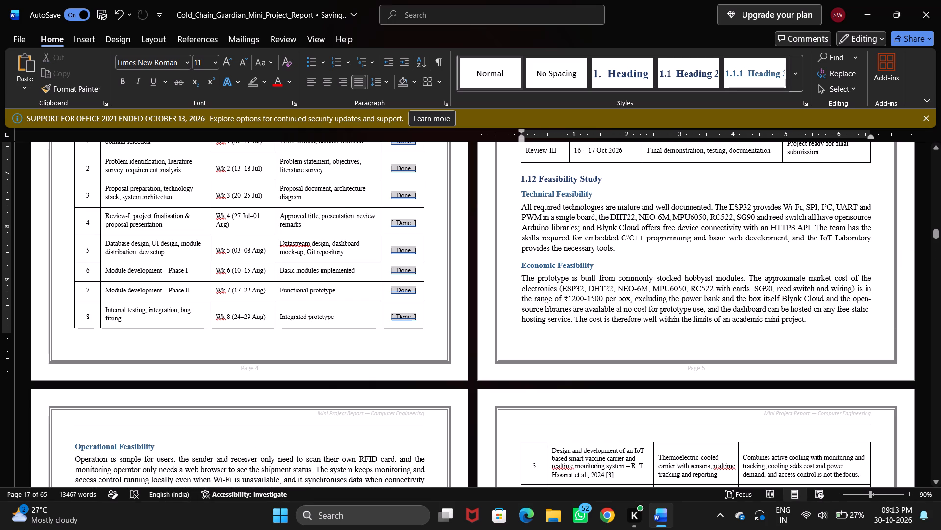
pyautogui.press('.')
pyautogui.press('BackSpace')
pyautogui.press('BackSpace')
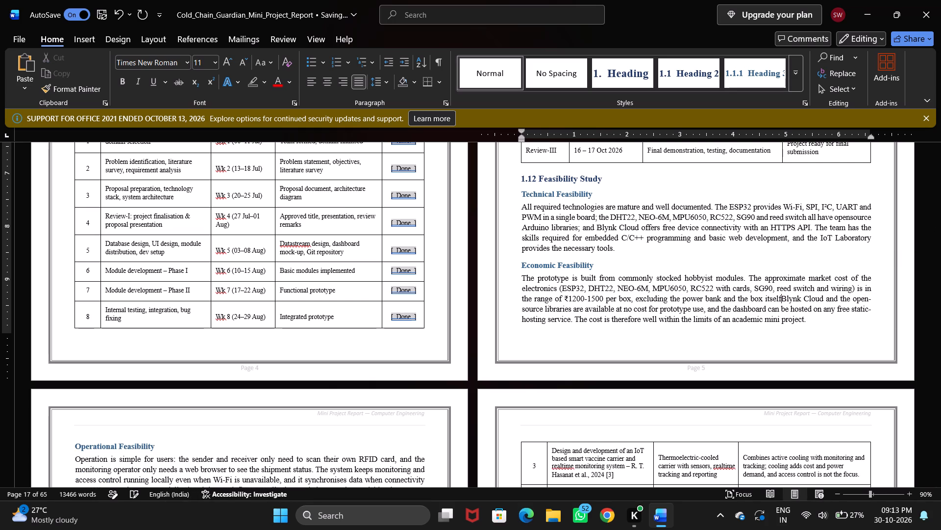
pyautogui.write('.')
pyautogui.press('space')
# Review Operational Feasibility and the SDG mapping in Table 1.4, briefly selecting the SDG 12 row.
pyautogui.scroll(-1, 728, 354)
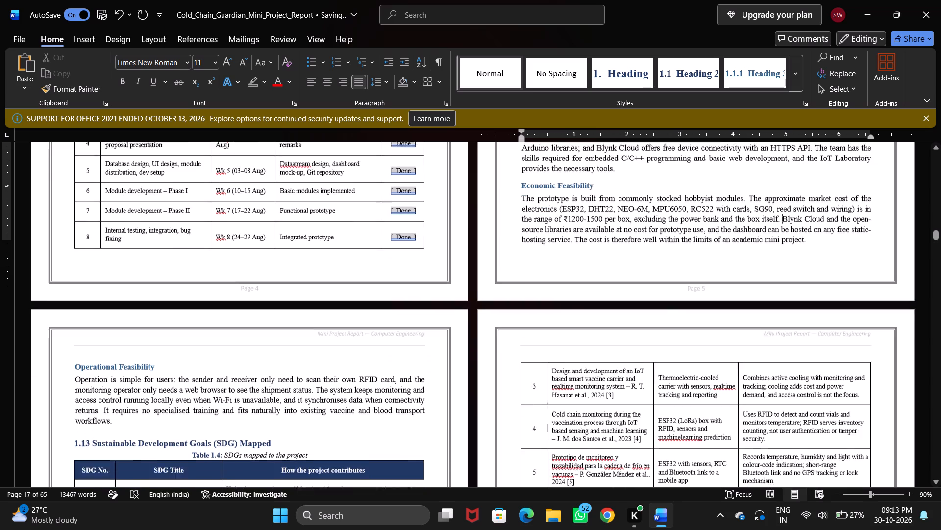
pyautogui.scroll(-1, 728, 354)
pyautogui.scroll(-1, 393, 334)
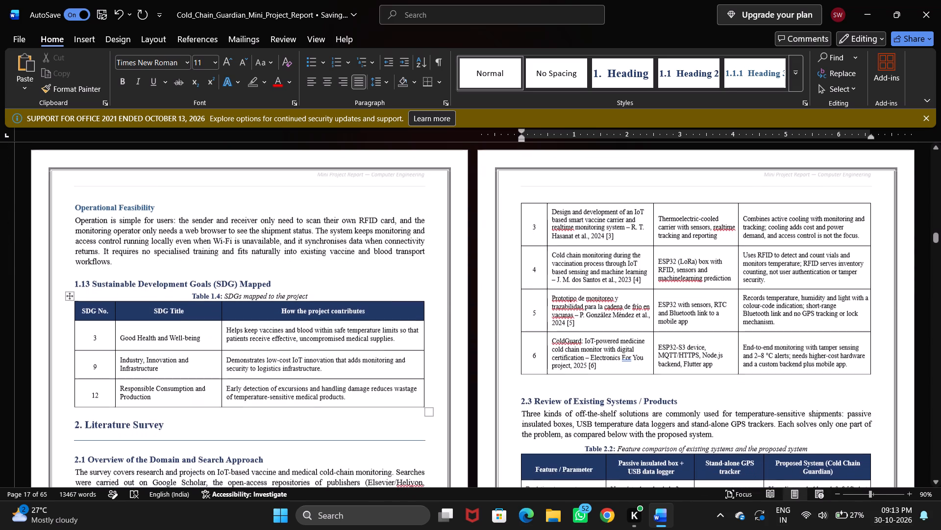
pyautogui.scroll(-2, 298, 372)
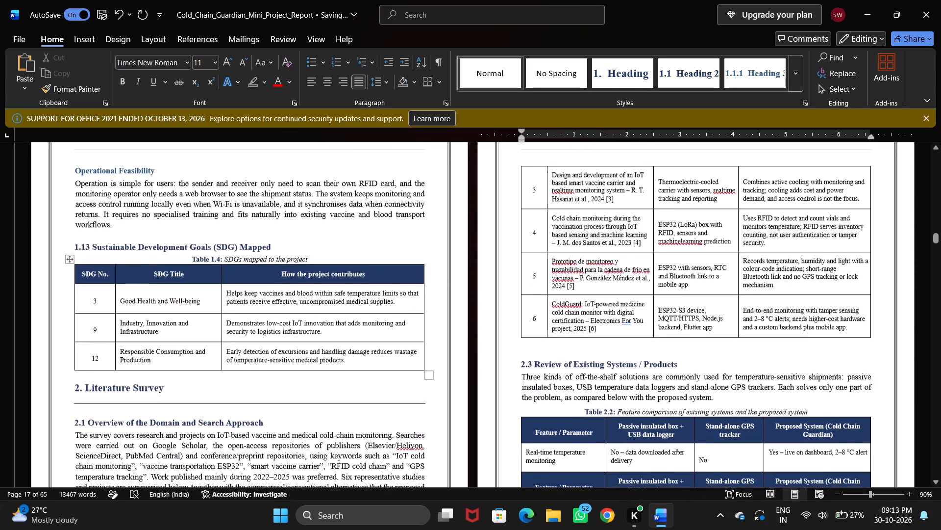
pyautogui.scroll(-1, 298, 372)
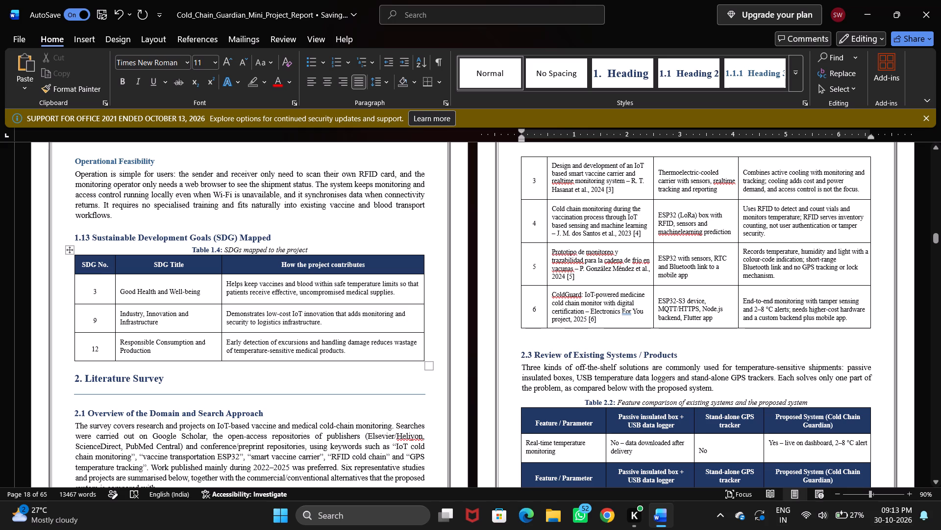
pyautogui.scroll(-1, 308, 352)
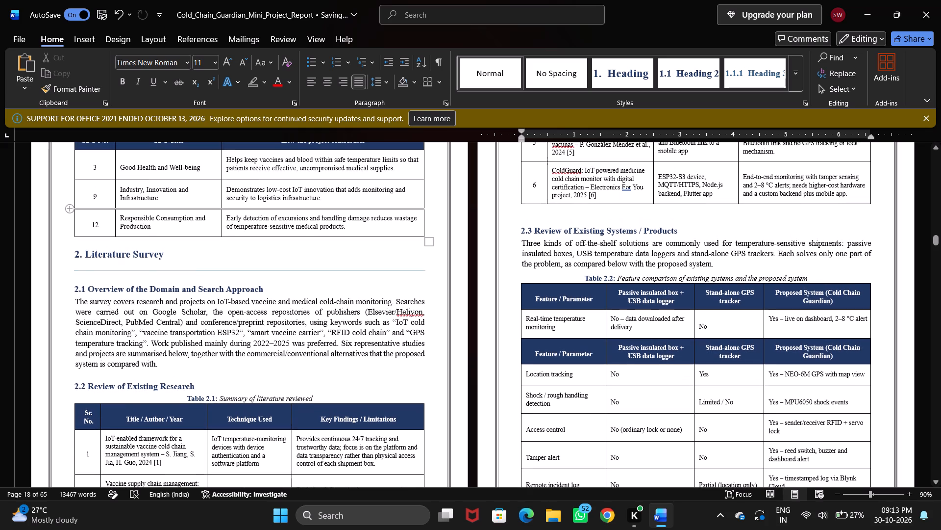
pyautogui.click(79, 222)
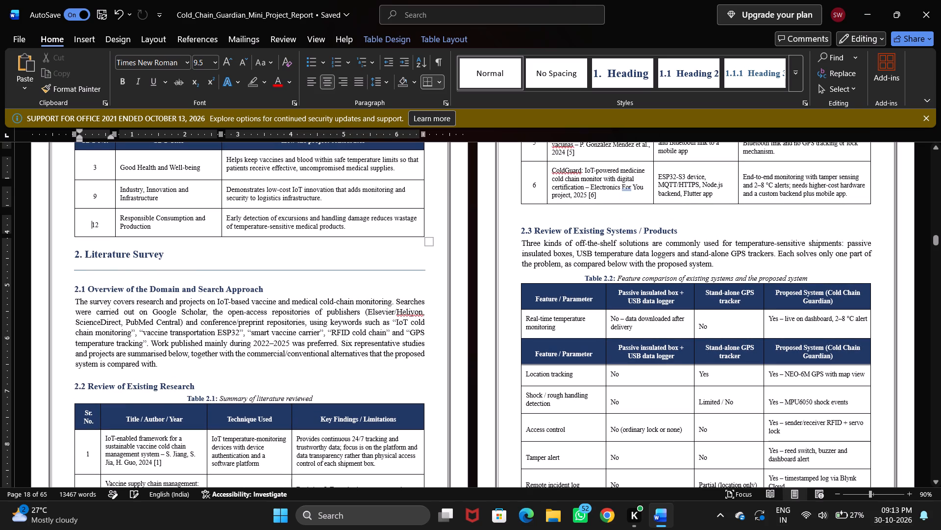
pyautogui.doubleClick(76, 221)
pyautogui.click(249, 275)
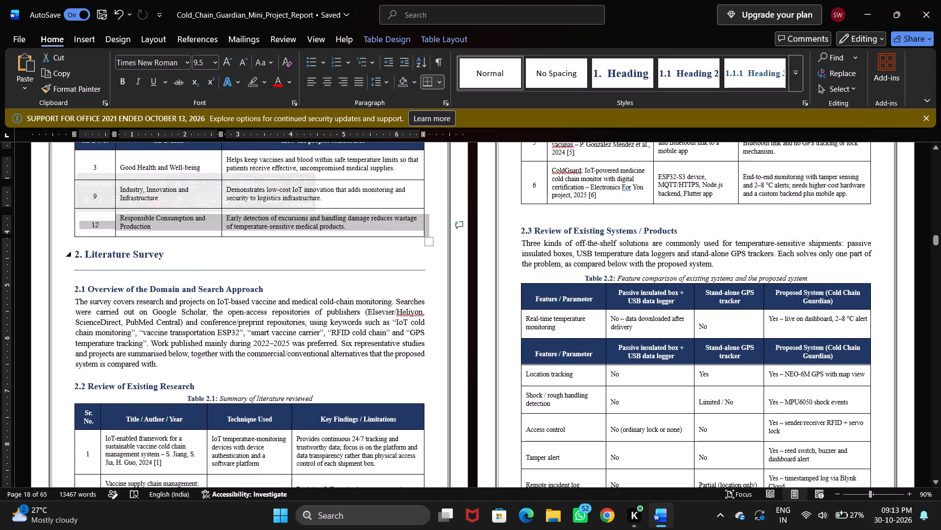
# Review the Literature Survey chapter, including Table 2.1 of reviewed research and the feature comparison in Table 2.2.
pyautogui.scroll(-2, 249, 275)
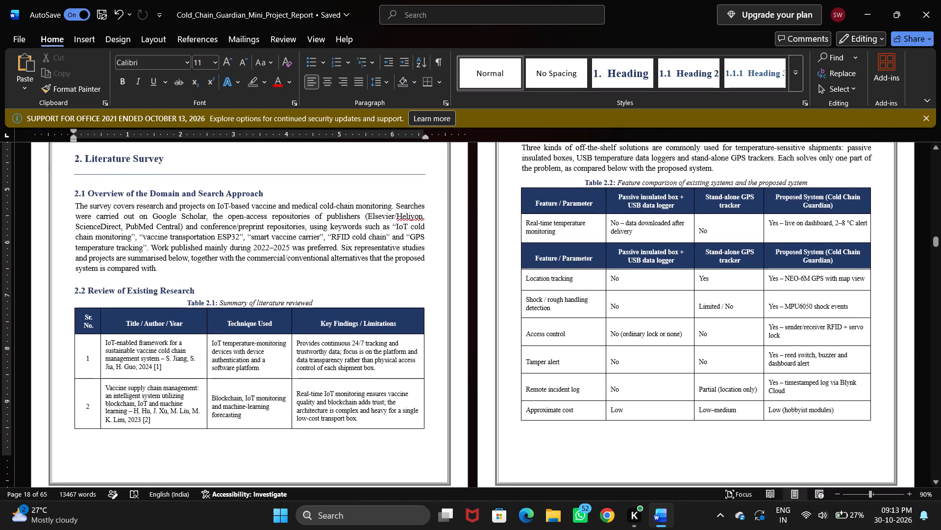
pyautogui.scroll(-2, 249, 275)
pyautogui.scroll(2, 249, 275)
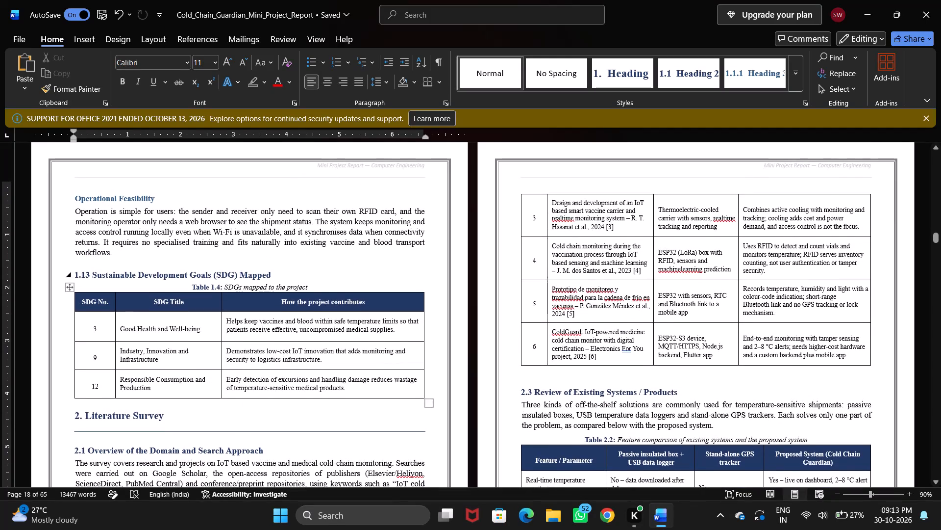
pyautogui.scroll(-4, 249, 275)
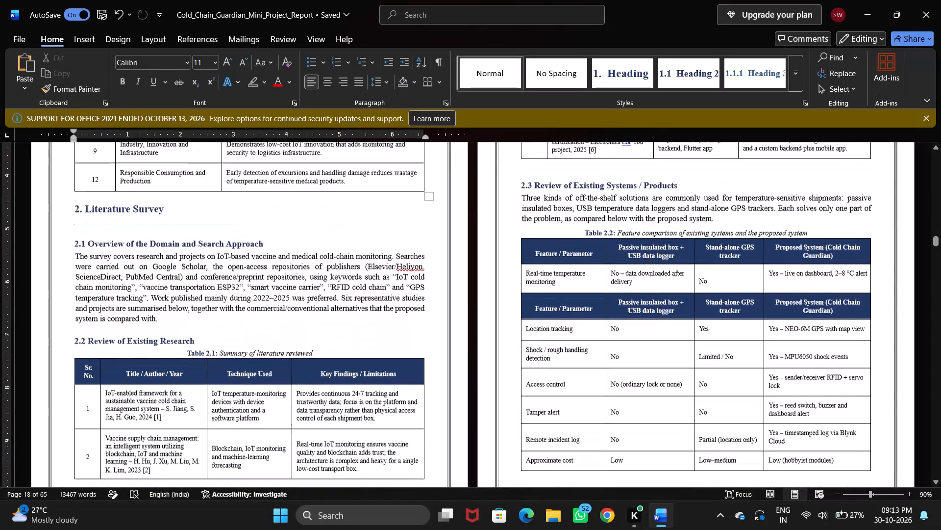
pyautogui.scroll(-3, 249, 275)
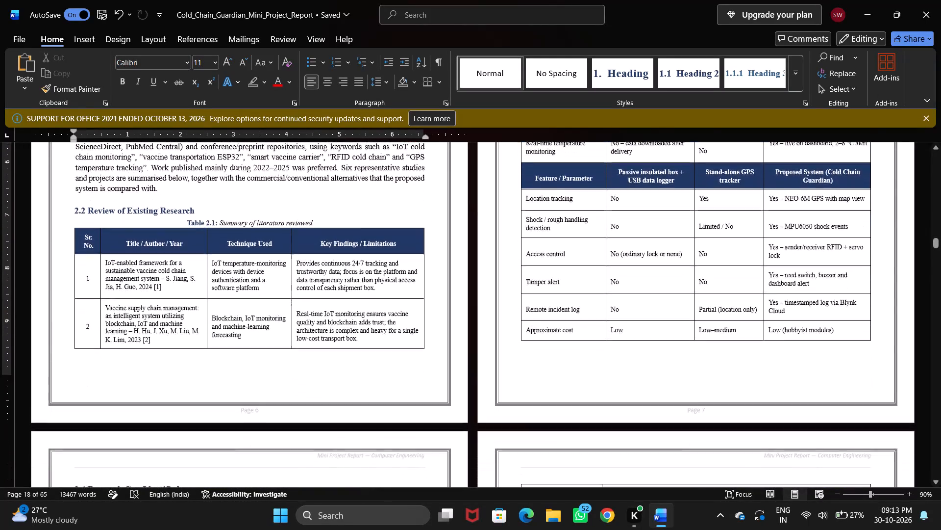
# Review section 2.5 and the Software Requirement Specification from section 3.1 through the traceability matrix in 3.8 for leftover placeholders.
pyautogui.scroll(-2, 249, 275)
pyautogui.scroll(-1, 125, 285)
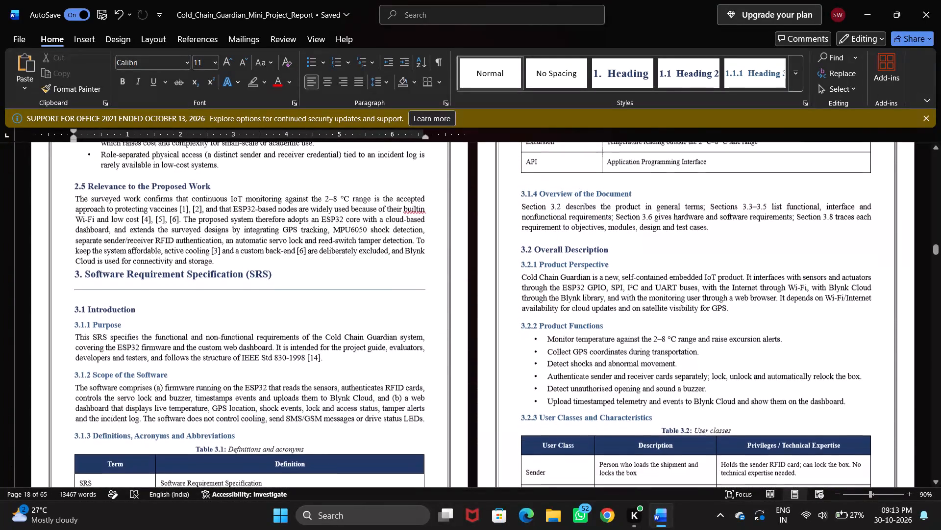
pyautogui.scroll(-1, 125, 285)
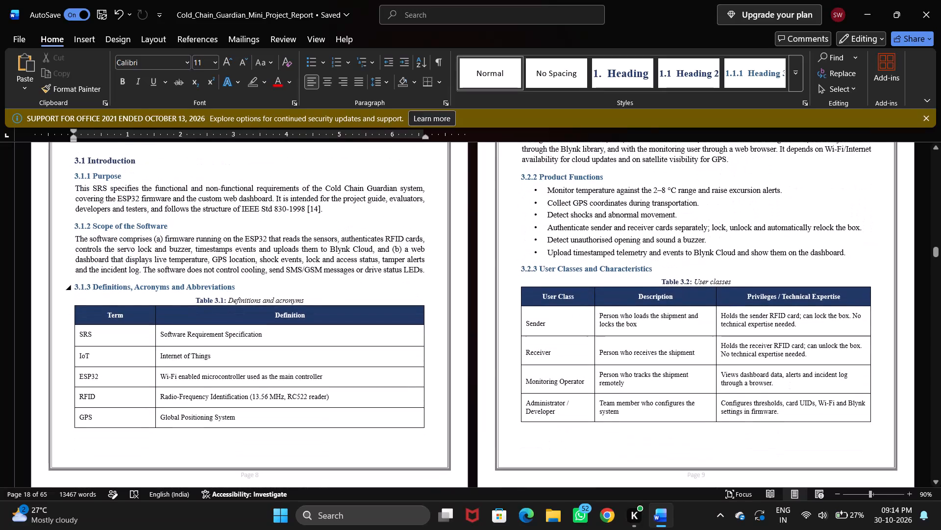
pyautogui.scroll(-2, 125, 285)
pyautogui.scroll(-1, 209, 326)
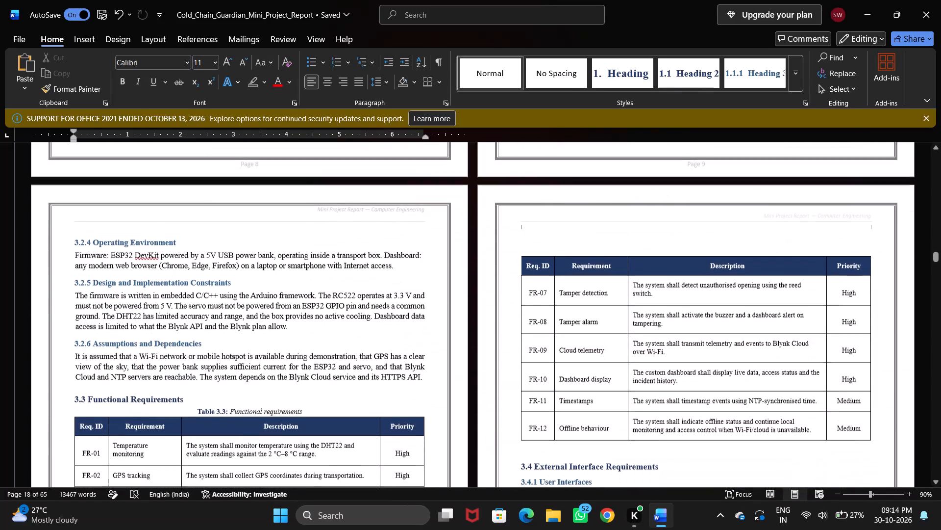
pyautogui.scroll(-3, 209, 326)
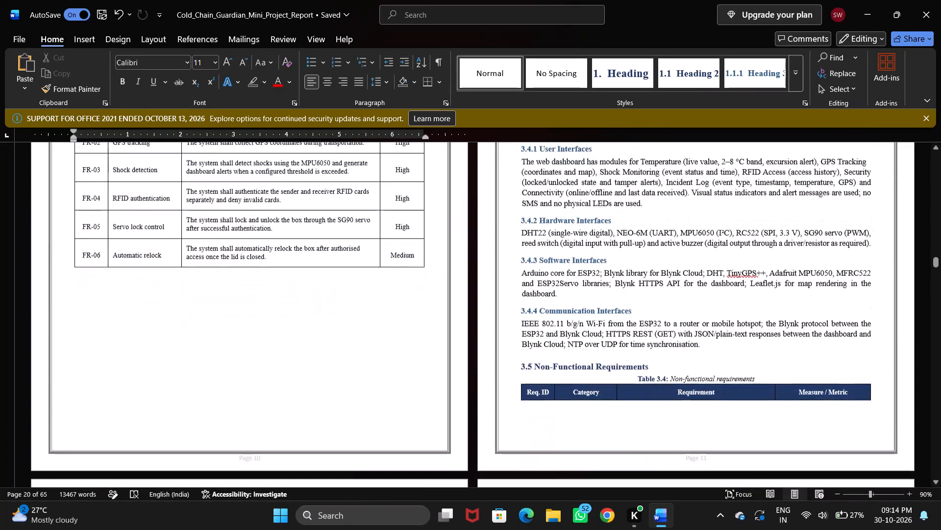
pyautogui.scroll(-3, 209, 326)
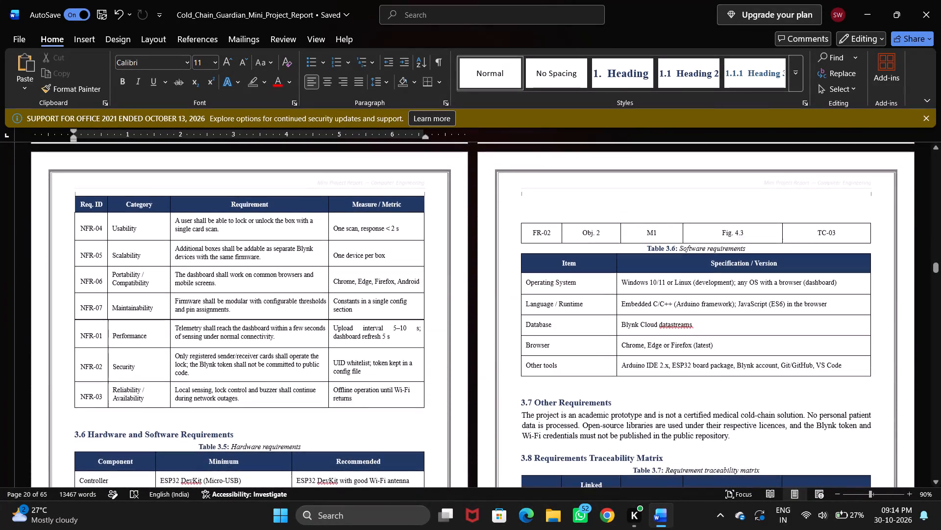
pyautogui.scroll(-3, 209, 326)
pyautogui.scroll(1, 209, 326)
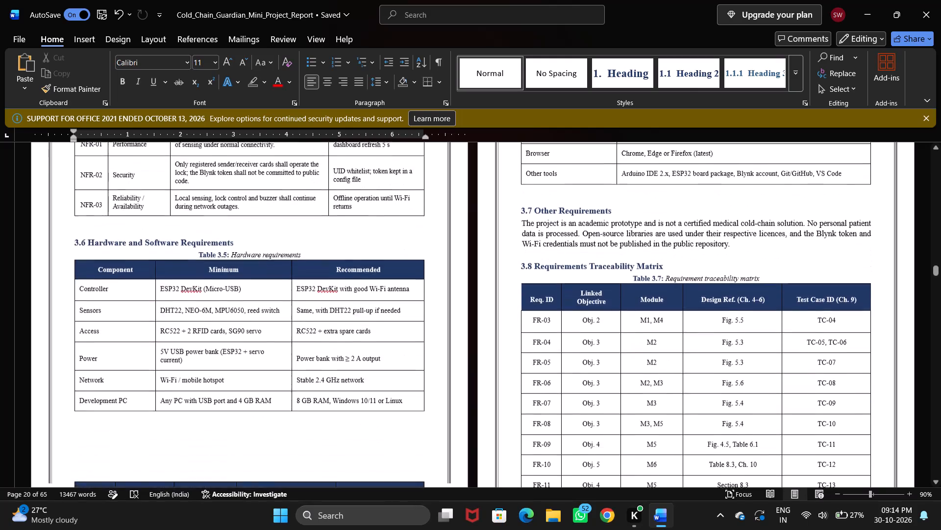
pyautogui.scroll(3, 209, 326)
pyautogui.hscroll(1, 173, 357)
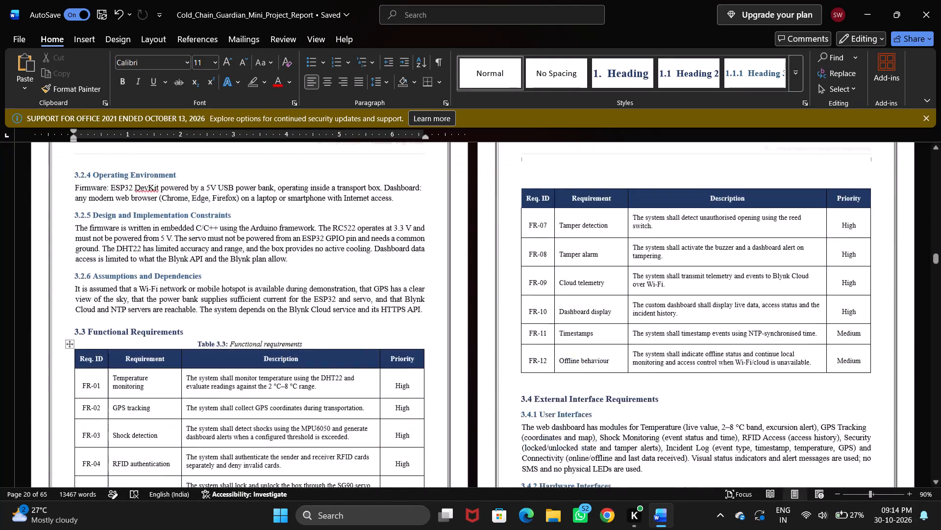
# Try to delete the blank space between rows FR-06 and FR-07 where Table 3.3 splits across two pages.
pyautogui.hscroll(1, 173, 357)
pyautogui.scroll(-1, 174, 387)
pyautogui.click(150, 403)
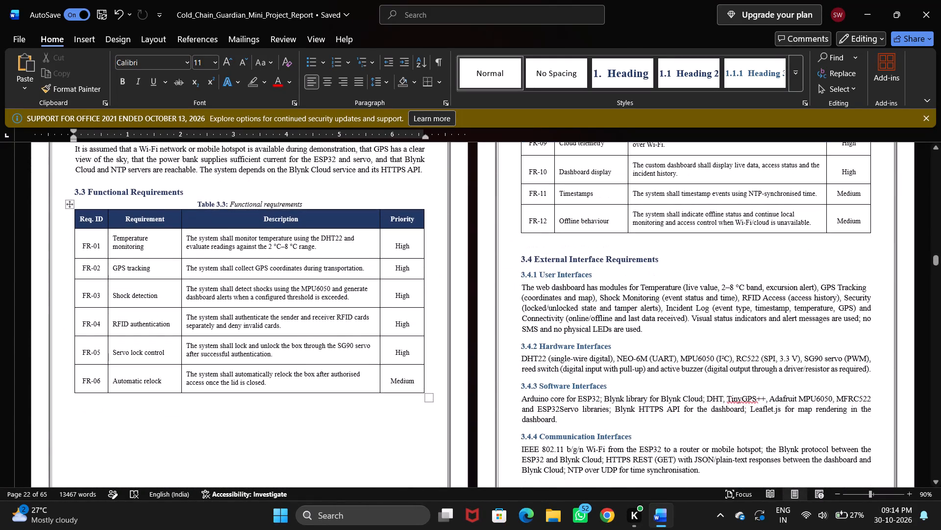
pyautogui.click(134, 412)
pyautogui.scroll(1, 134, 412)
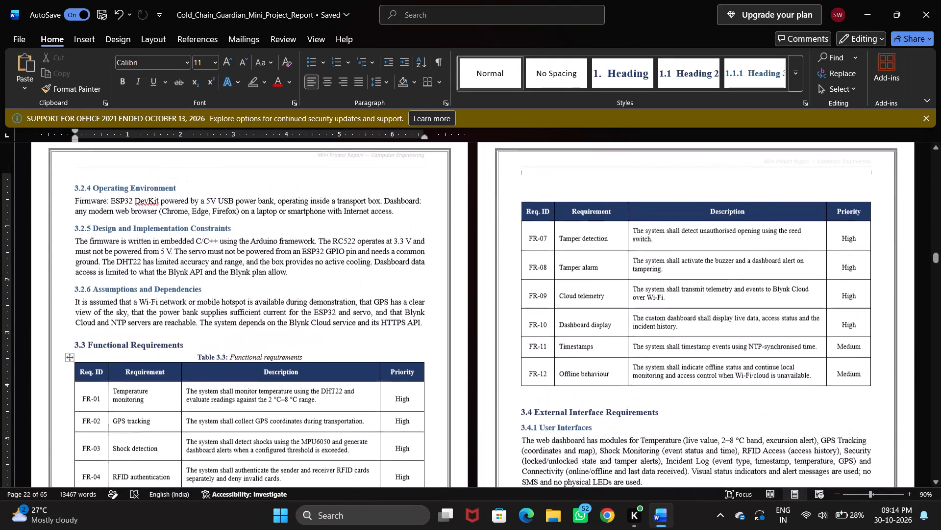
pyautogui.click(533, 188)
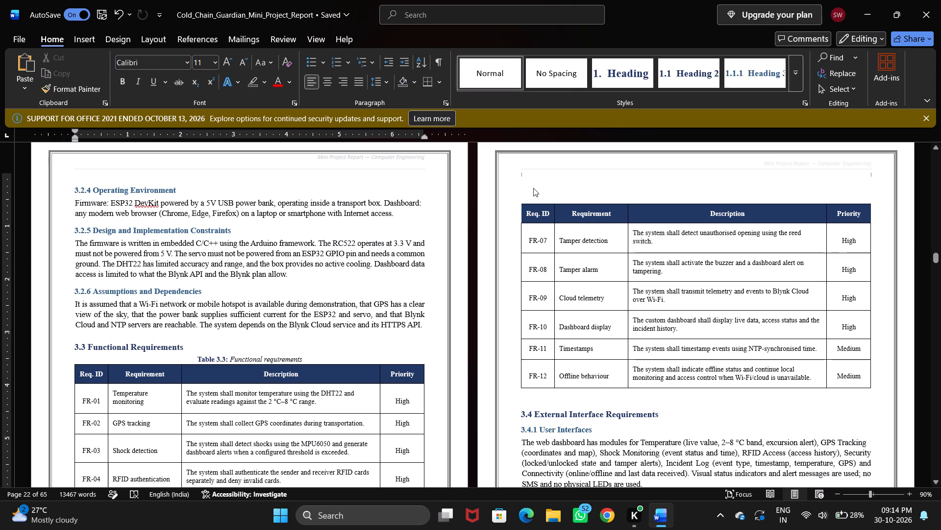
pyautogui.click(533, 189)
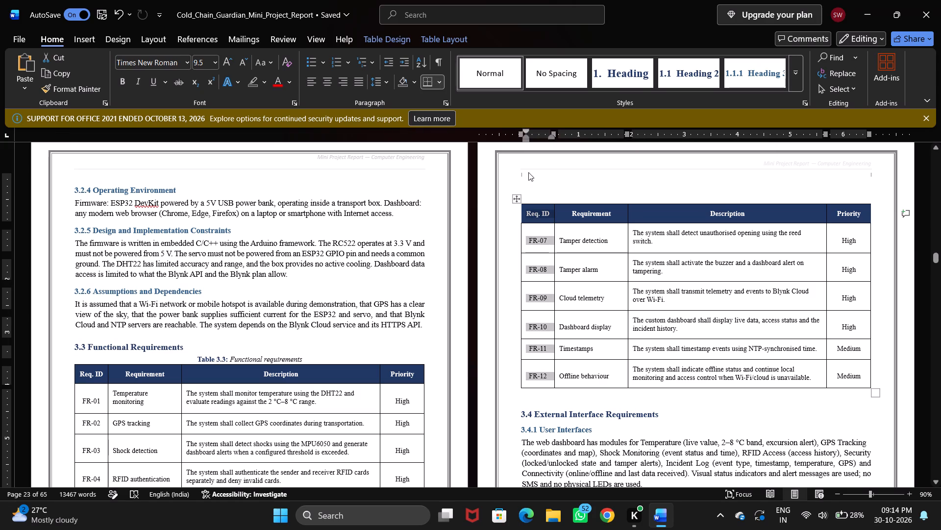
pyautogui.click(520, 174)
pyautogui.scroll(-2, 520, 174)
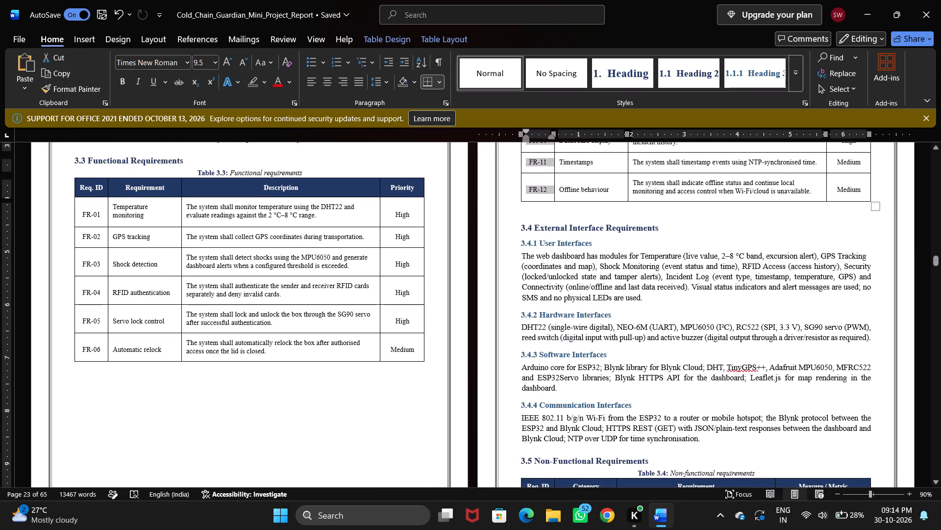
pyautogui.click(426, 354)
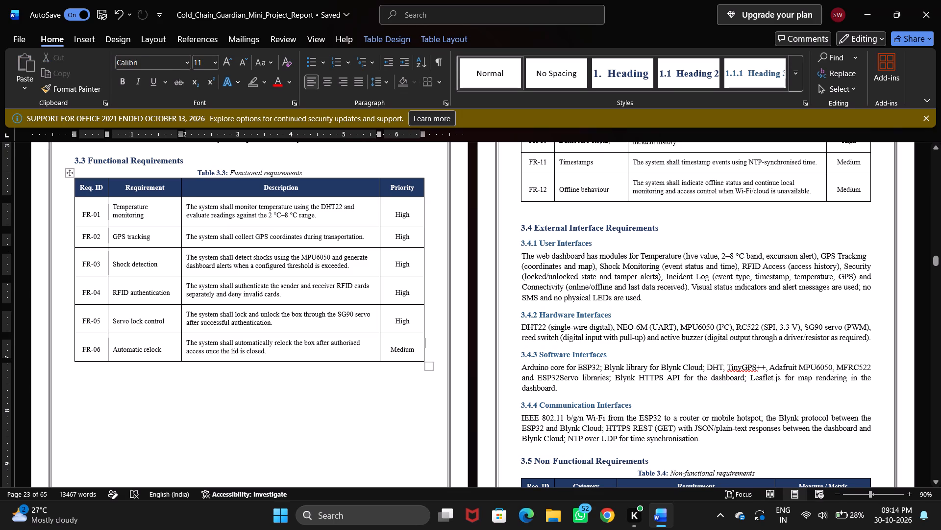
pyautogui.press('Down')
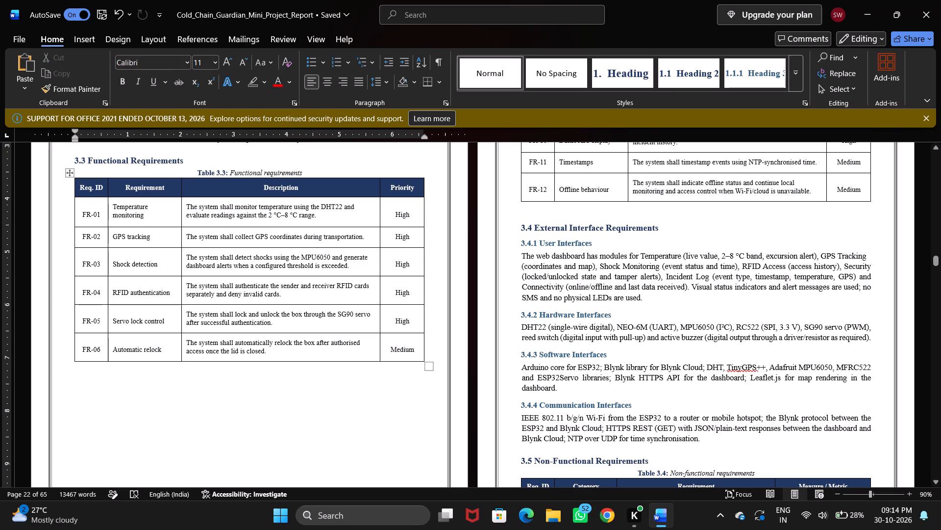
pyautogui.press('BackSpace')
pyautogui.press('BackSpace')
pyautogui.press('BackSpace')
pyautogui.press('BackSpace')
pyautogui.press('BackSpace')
# Dismiss the Office 2021 end-of-support notice.
pyautogui.click(926, 120)
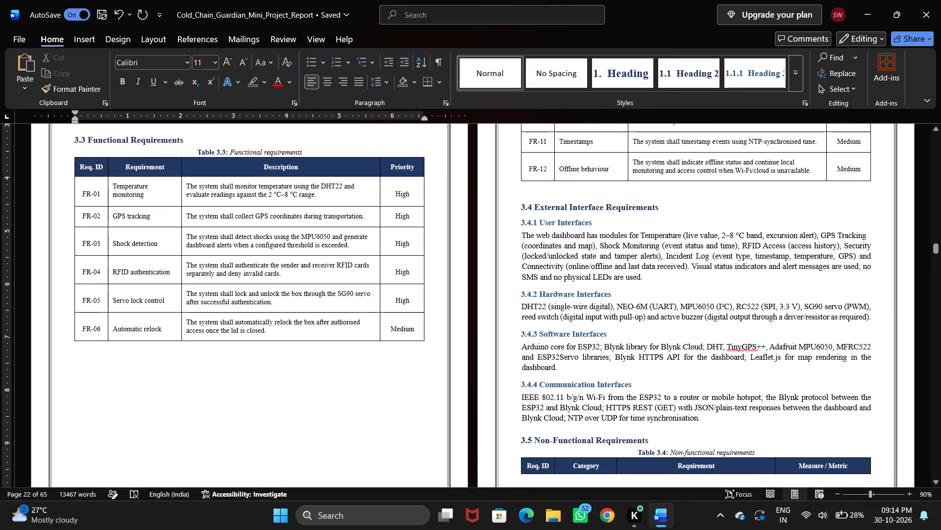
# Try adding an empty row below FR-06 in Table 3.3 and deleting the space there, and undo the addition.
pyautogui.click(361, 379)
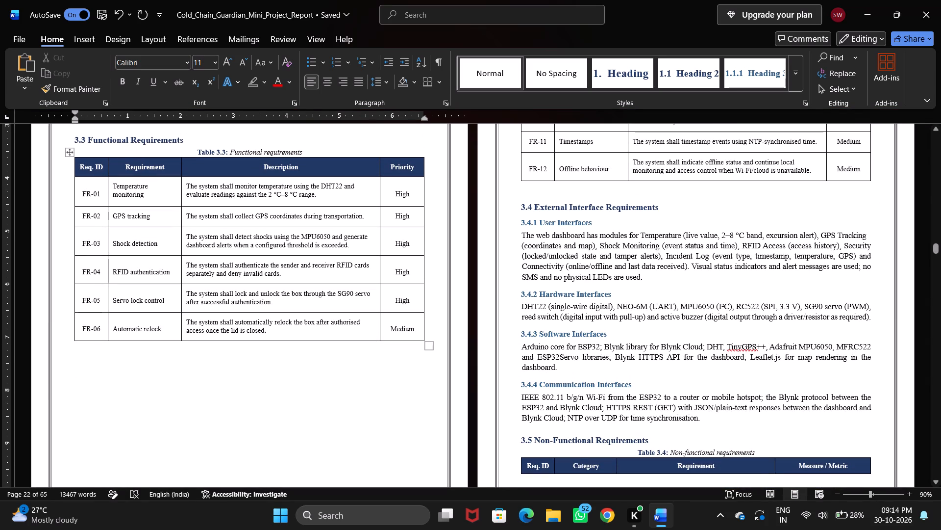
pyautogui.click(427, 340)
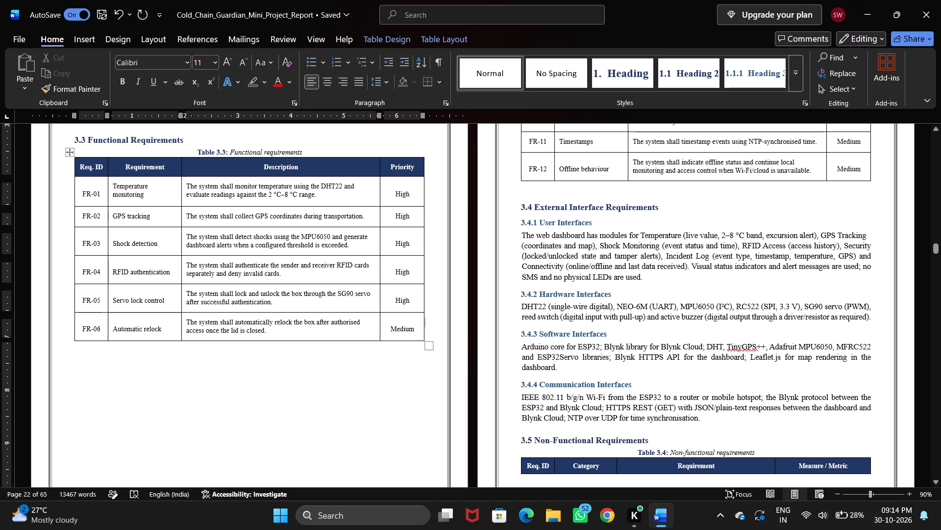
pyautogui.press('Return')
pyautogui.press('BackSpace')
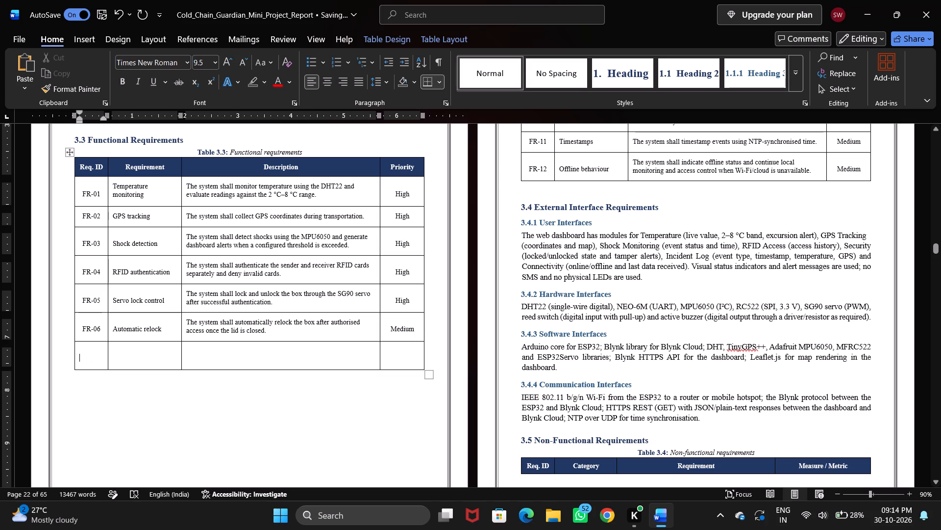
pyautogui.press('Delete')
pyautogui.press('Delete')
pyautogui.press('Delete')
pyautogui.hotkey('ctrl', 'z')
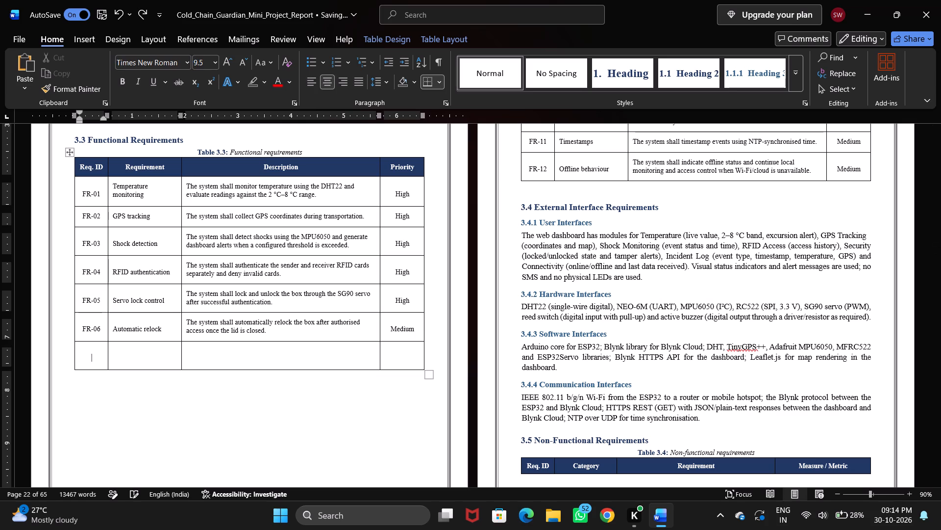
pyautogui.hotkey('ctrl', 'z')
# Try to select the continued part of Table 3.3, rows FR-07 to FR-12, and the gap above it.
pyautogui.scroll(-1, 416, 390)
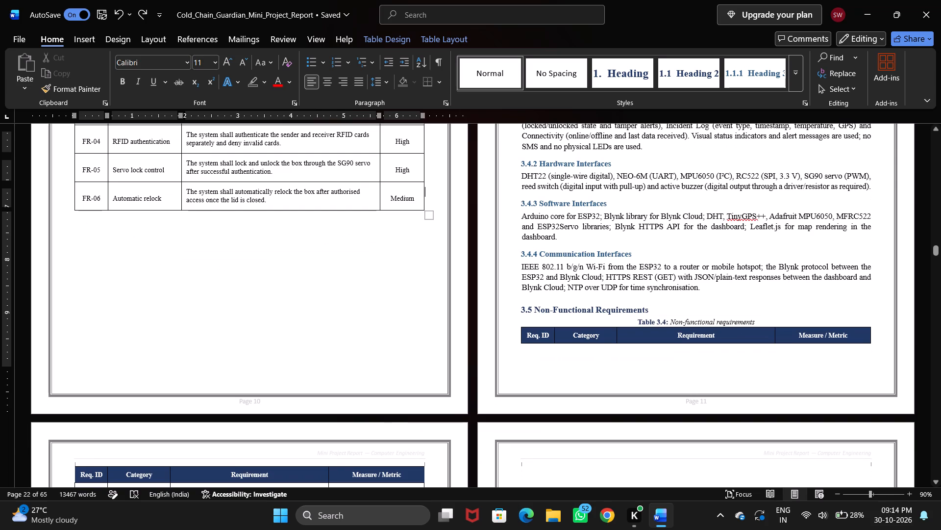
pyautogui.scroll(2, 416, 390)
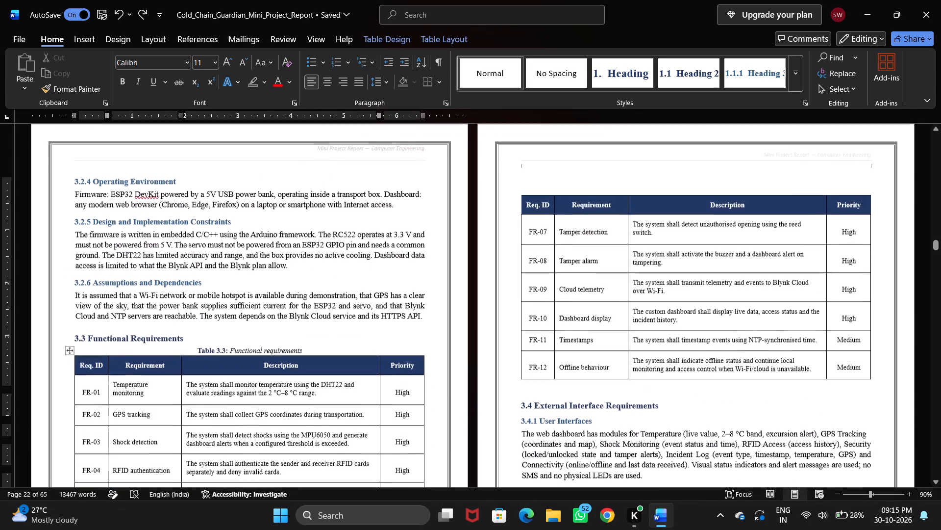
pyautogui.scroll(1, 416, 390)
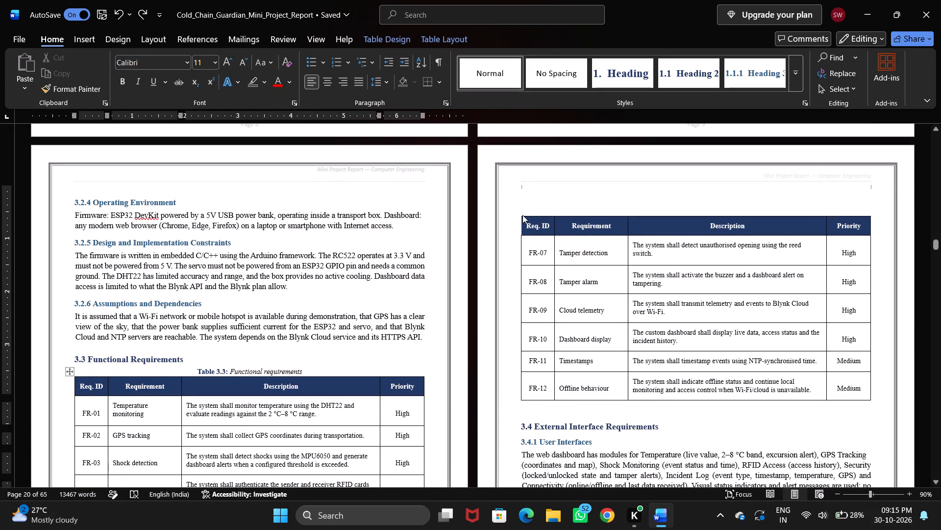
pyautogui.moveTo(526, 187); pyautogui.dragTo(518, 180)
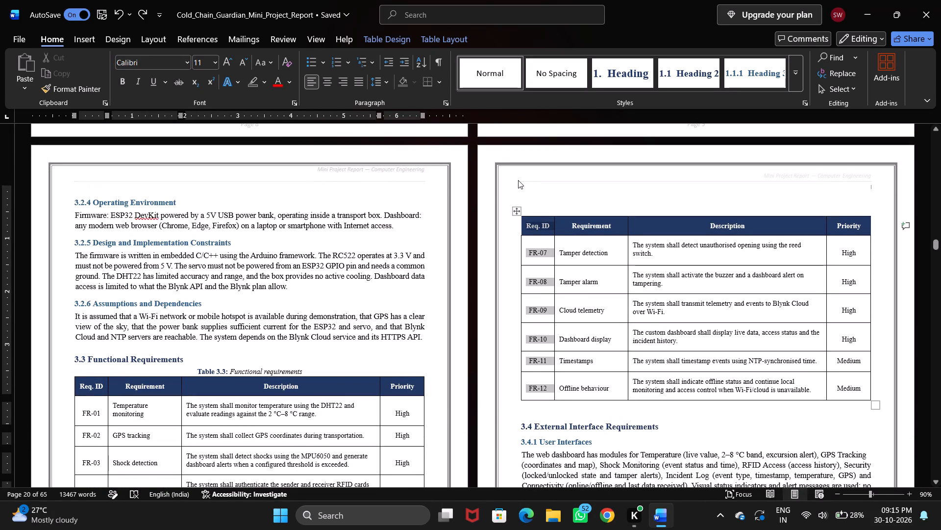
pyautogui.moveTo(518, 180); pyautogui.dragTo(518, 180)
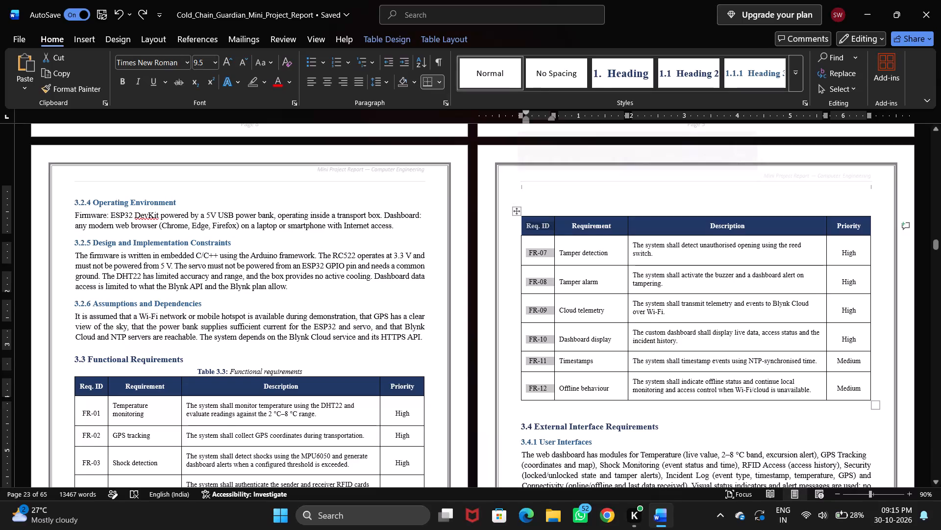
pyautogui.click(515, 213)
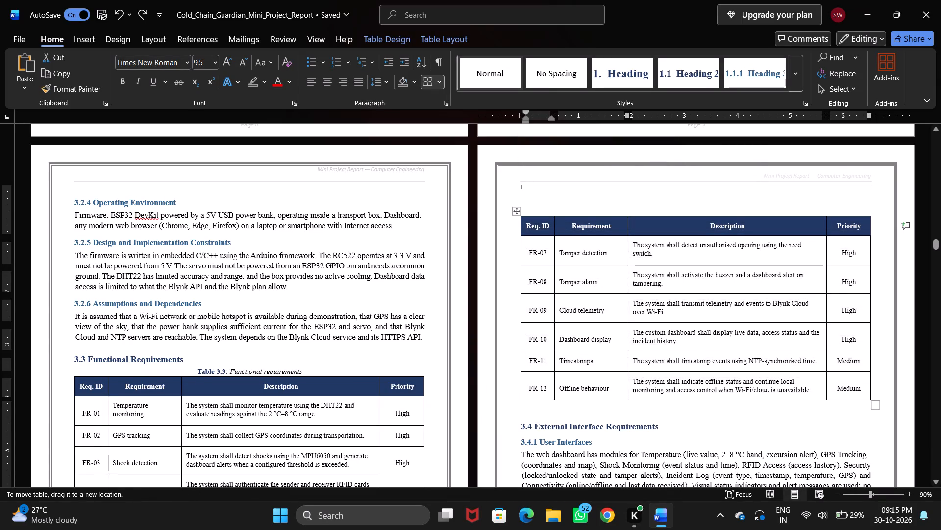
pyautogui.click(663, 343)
# Check sections 3.4 to 3.8, looking at how Table 3.4 and the traceability matrix break across pages.
pyautogui.scroll(-1, 663, 343)
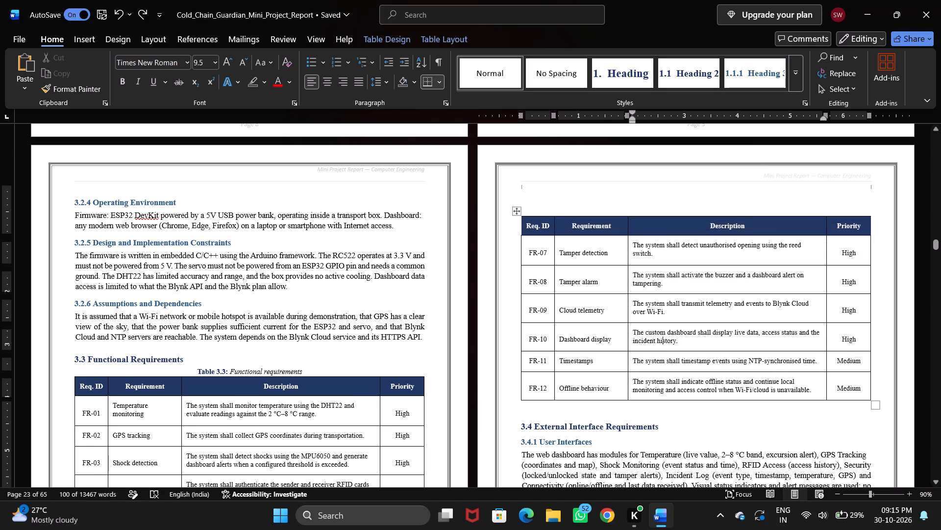
pyautogui.scroll(-3, 663, 343)
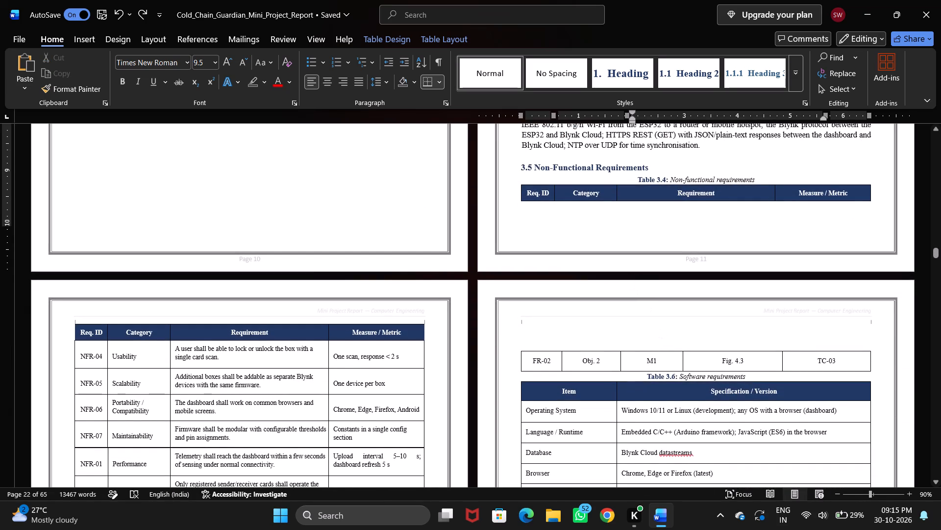
pyautogui.scroll(2, 632, 279)
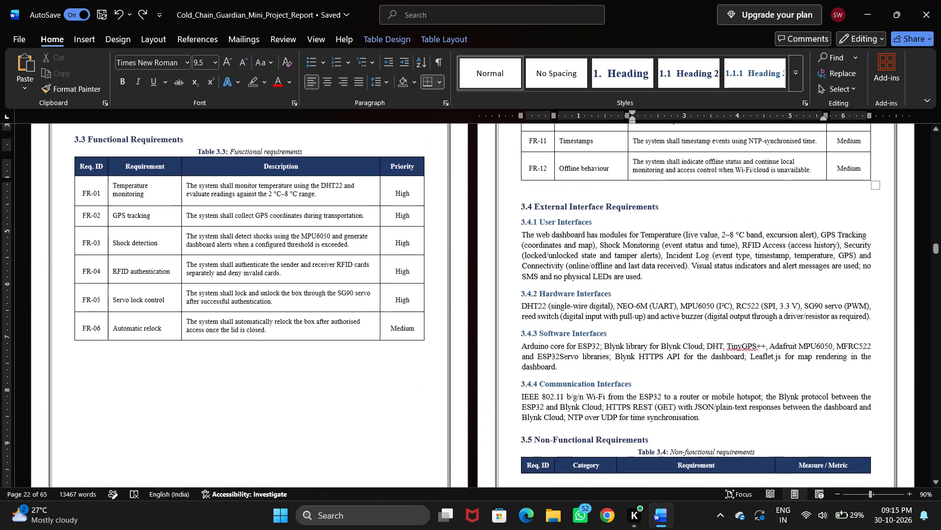
pyautogui.scroll(1, 632, 279)
pyautogui.scroll(-3, 632, 279)
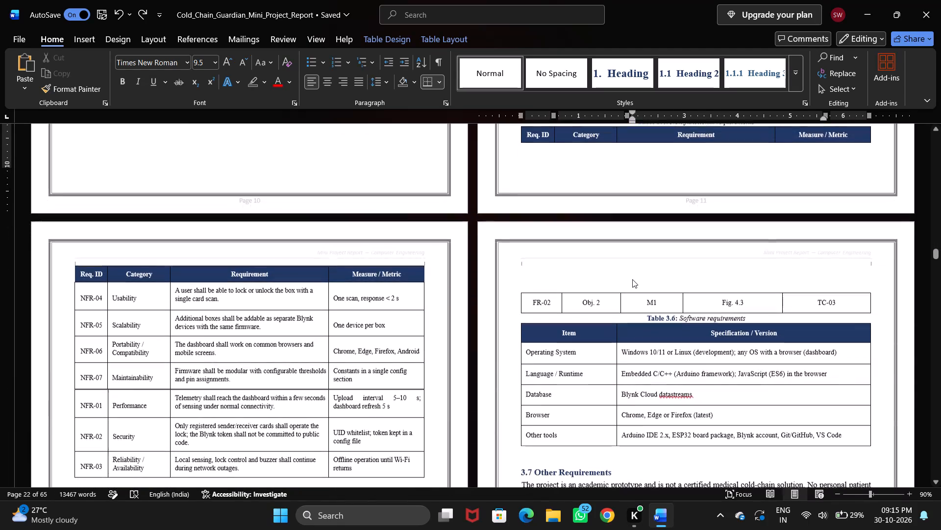
pyautogui.scroll(-1, 632, 279)
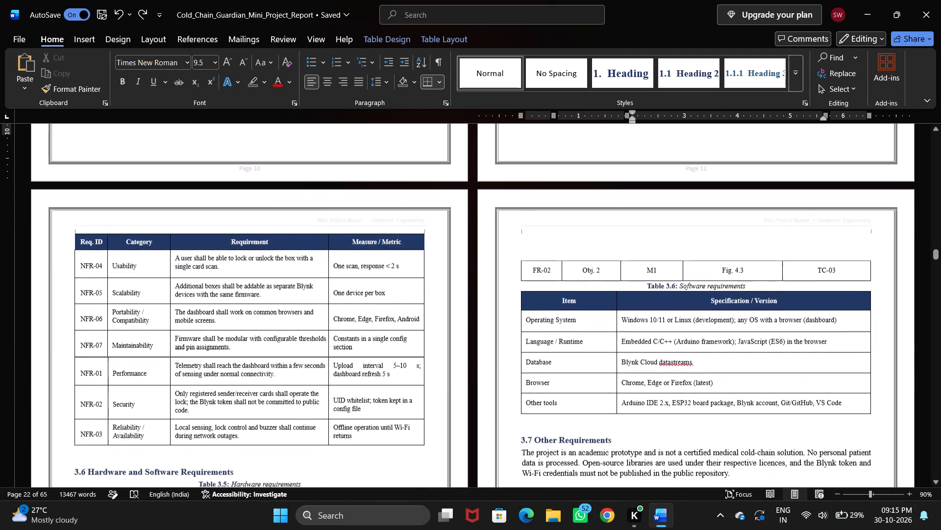
pyautogui.scroll(-2, 632, 279)
pyautogui.scroll(1, 632, 279)
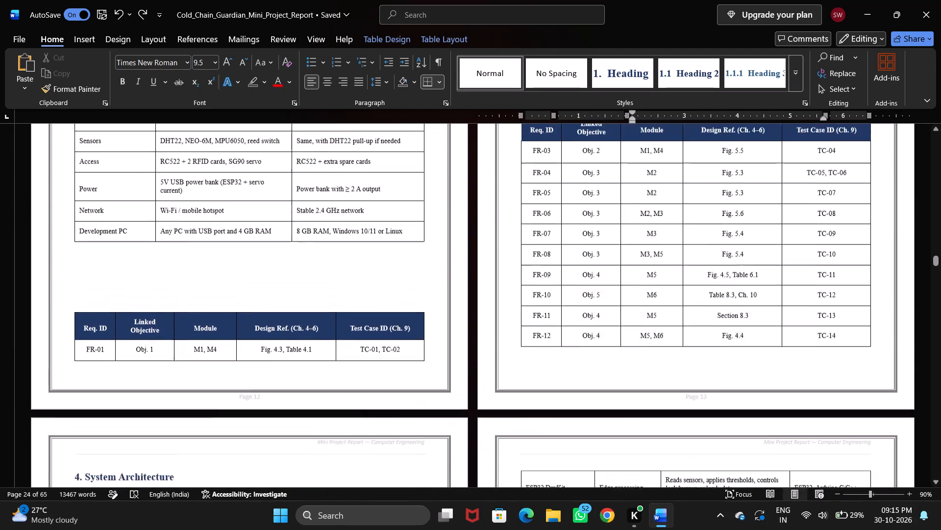
pyautogui.scroll(1, 632, 279)
# Review the System Architecture chapter, including its component table, data flow diagrams, deployment diagram and design decisions.
pyautogui.scroll(-2, 632, 279)
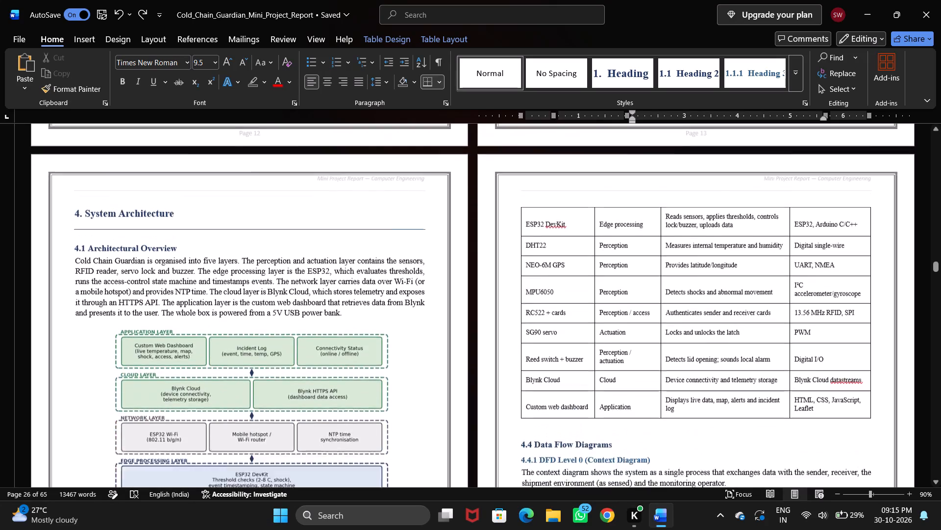
pyautogui.scroll(-4, 566, 303)
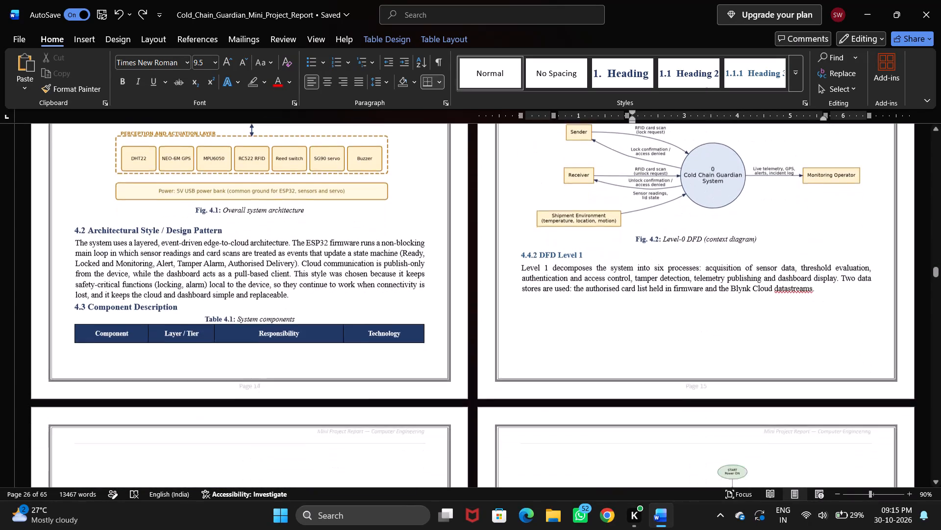
pyautogui.scroll(-6, 566, 303)
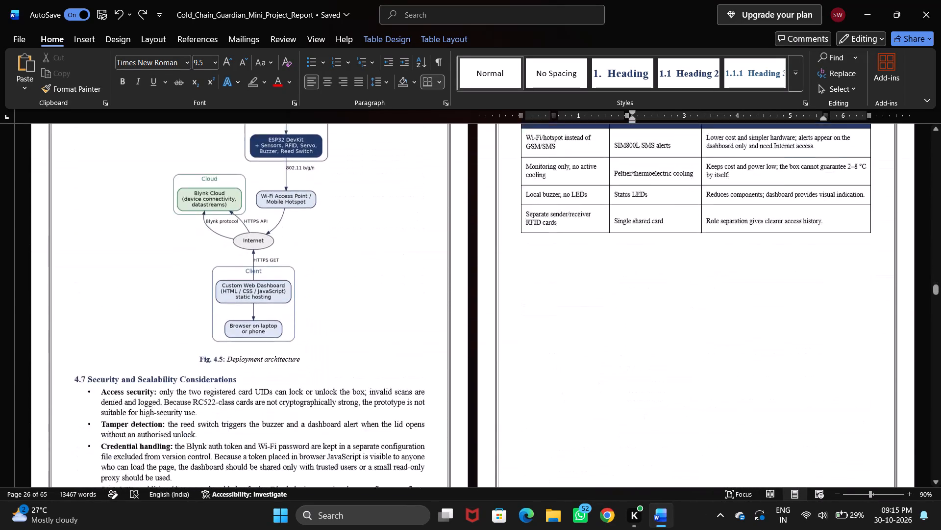
pyautogui.scroll(-3, 566, 303)
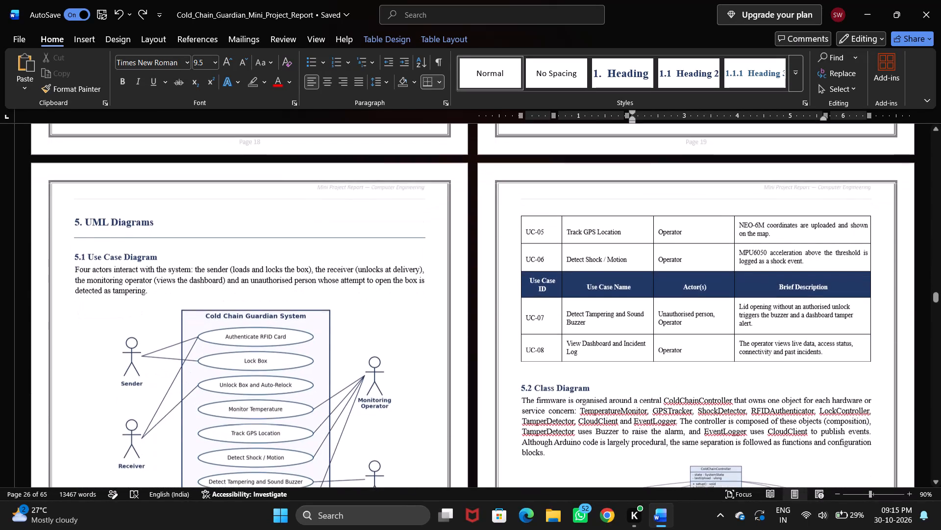
# Review the UML Diagrams chapter and the Database Design chapter up to the data dictionary in section 6.4.
pyautogui.scroll(-2, 566, 303)
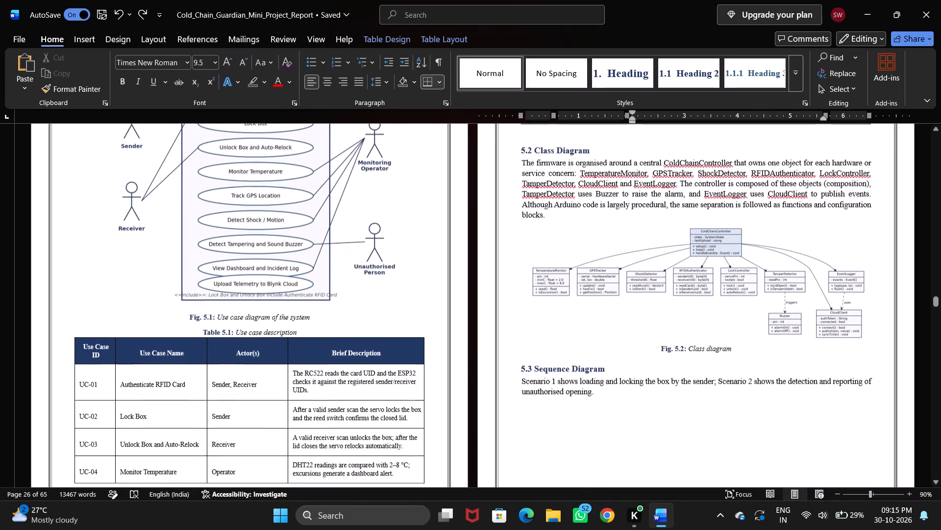
pyautogui.scroll(-2, 566, 303)
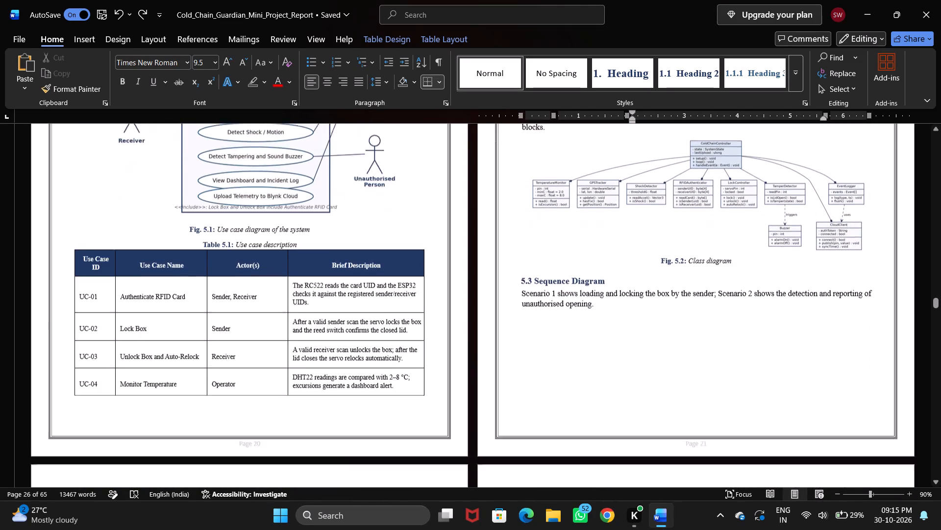
pyautogui.scroll(-5, 587, 279)
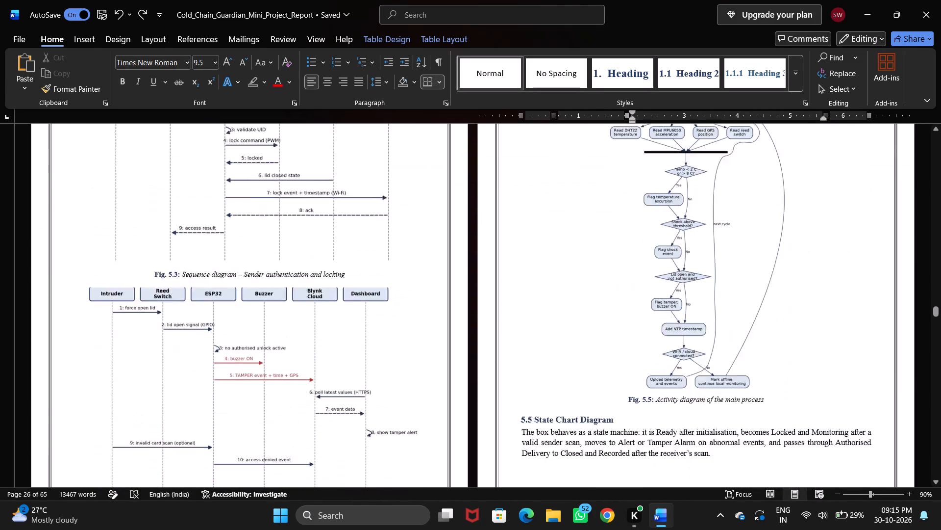
pyautogui.scroll(-1, 587, 279)
pyautogui.click(641, 203)
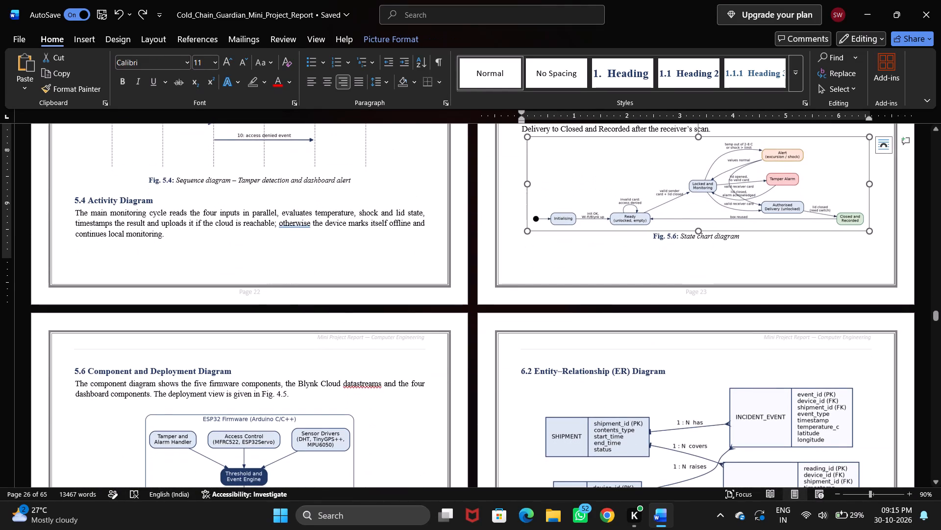
pyautogui.click(609, 276)
pyautogui.scroll(-2, 609, 276)
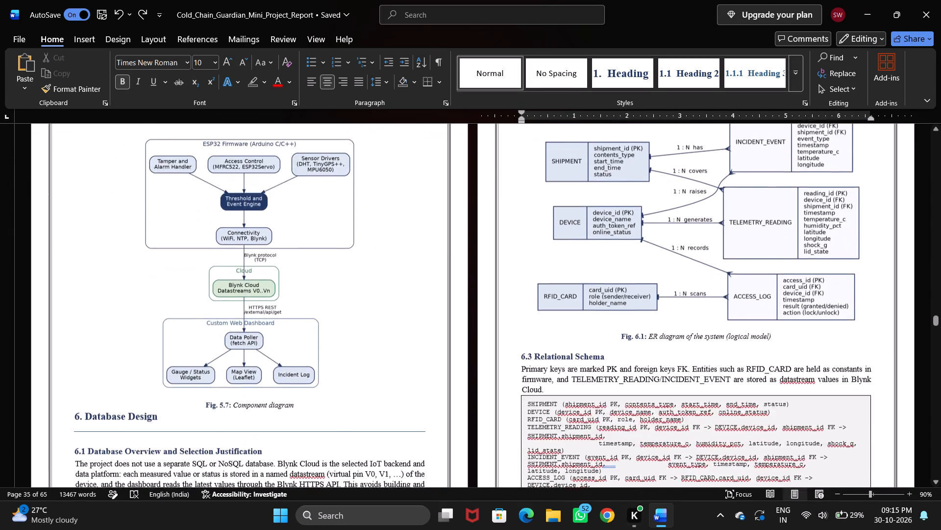
pyautogui.scroll(-3, 609, 276)
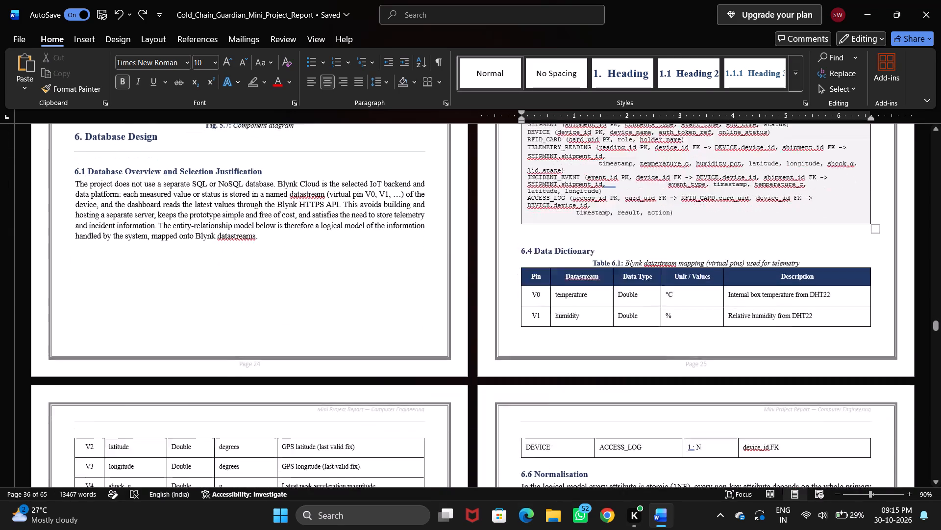
# Review the remaining data dictionary, relationships, normalisation and sample query sections of chapter 6, up to the module overview in section 7.1.
pyautogui.scroll(-2, 609, 276)
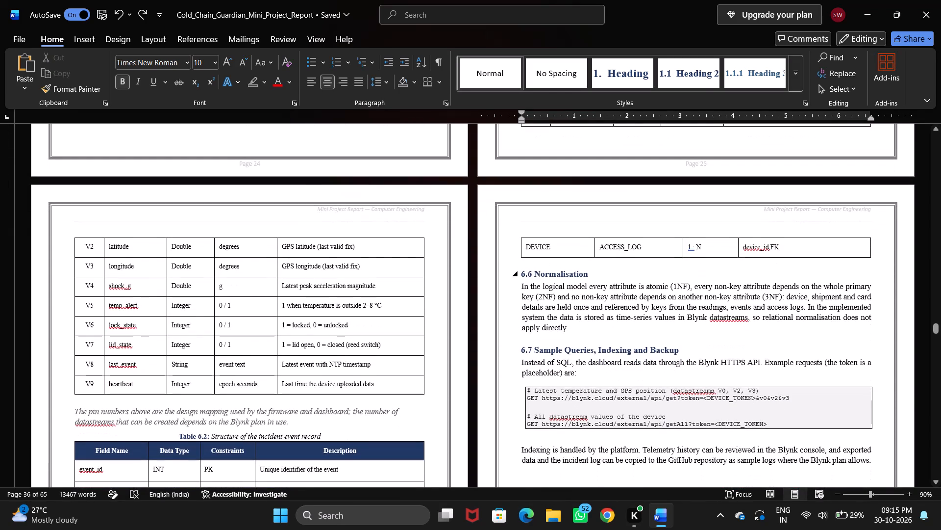
pyautogui.scroll(-2, 609, 276)
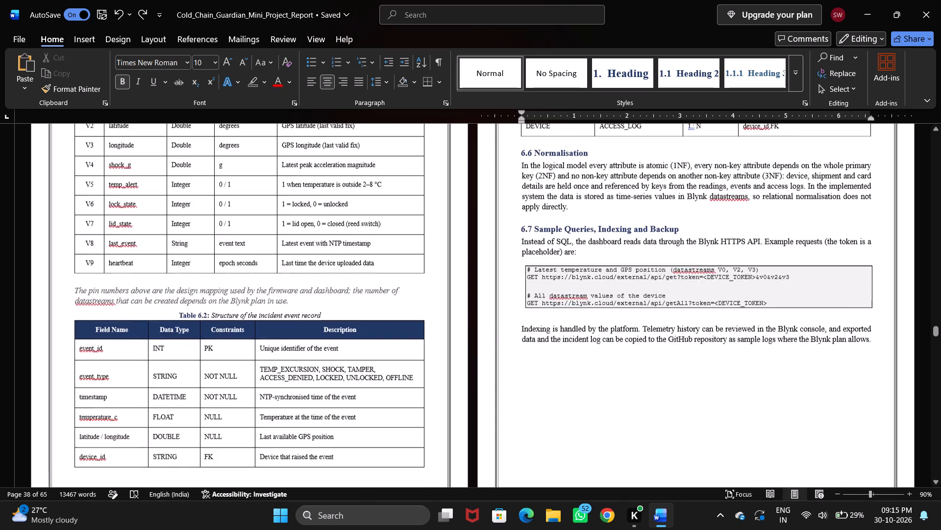
pyautogui.scroll(-2, 609, 276)
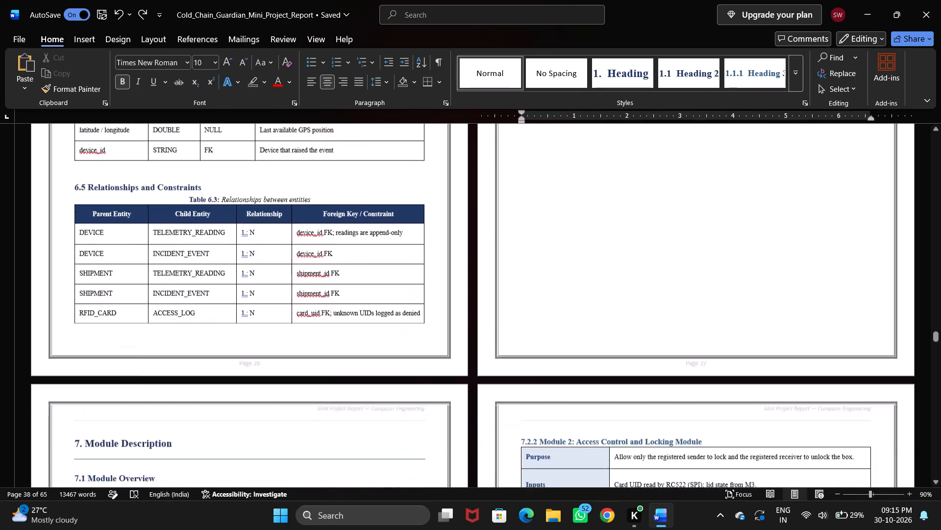
pyautogui.scroll(-3, 609, 276)
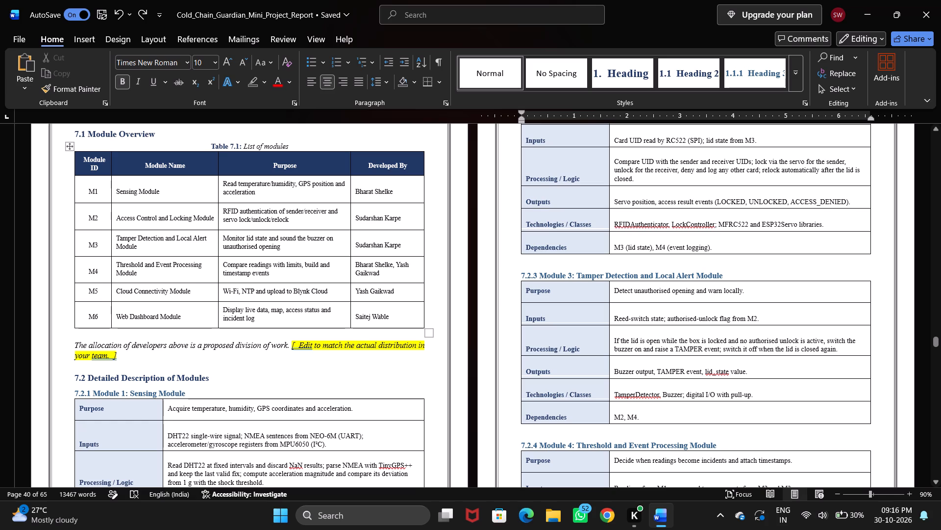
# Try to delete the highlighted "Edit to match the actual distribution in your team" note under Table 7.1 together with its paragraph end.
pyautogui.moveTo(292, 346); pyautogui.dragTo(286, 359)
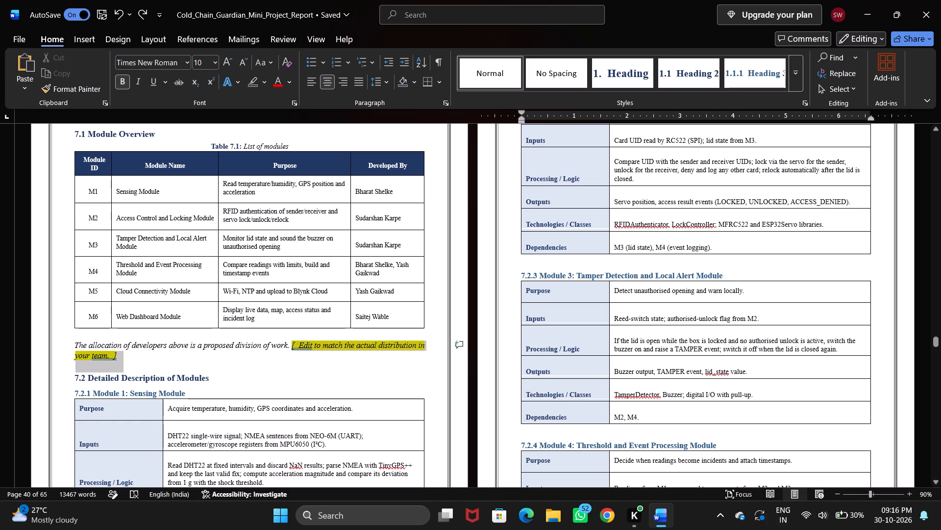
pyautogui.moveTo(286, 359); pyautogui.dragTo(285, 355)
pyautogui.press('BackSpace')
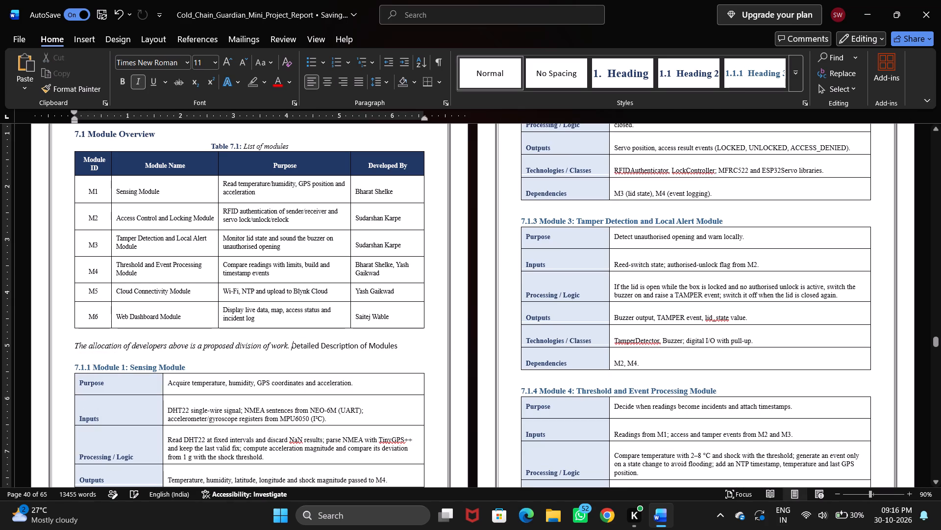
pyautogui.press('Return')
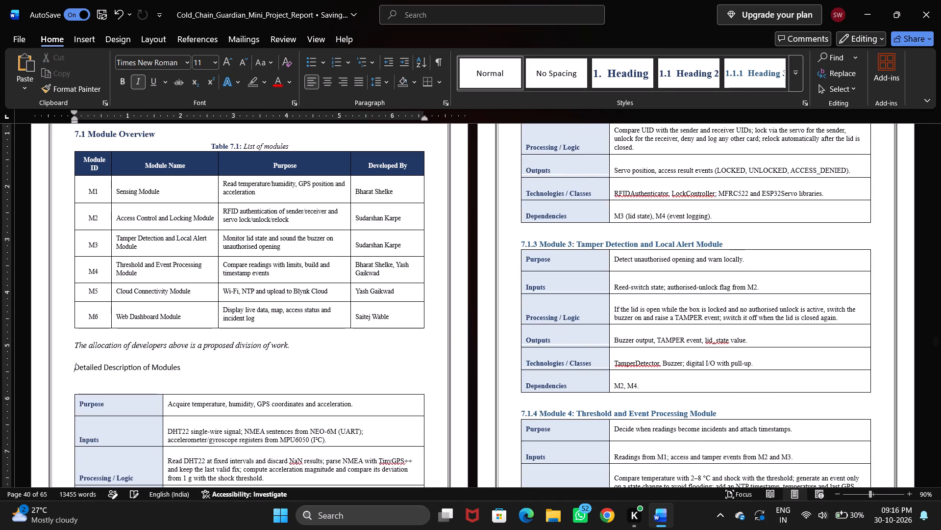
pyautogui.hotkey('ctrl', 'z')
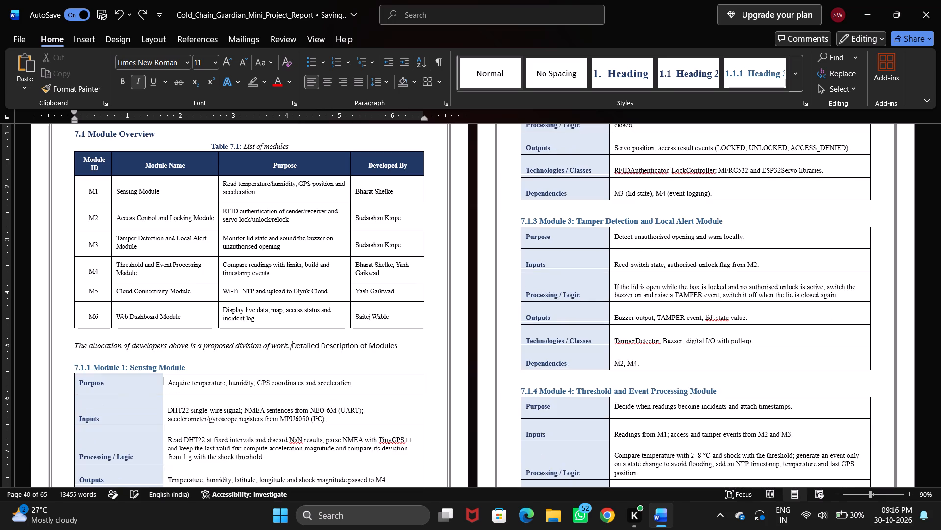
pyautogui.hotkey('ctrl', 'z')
# Delete only the highlighted bracketed note about the team distribution under Table 7.1, keeping the preceding sentence and the section 7.2 heading.
pyautogui.click(285, 355)
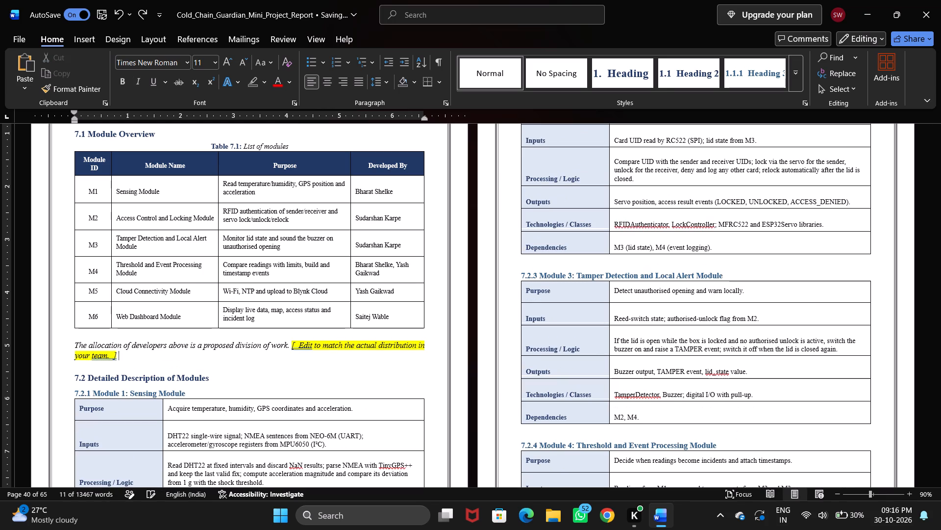
pyautogui.press('BackSpace')
pyautogui.press('BackSpace')
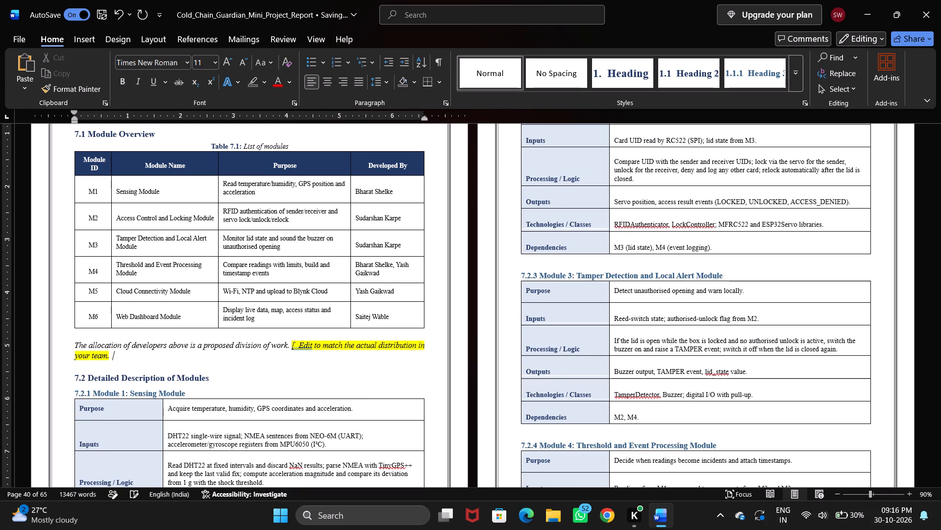
pyautogui.press('BackSpace')
pyautogui.press('BackSpace')
pyautogui.press('BackSpace')
pyautogui.press('BackSpace')
pyautogui.press('BackSpace')
pyautogui.press('BackSpace')
pyautogui.press('BackSpace')
pyautogui.press('BackSpace')
pyautogui.press('BackSpace')
pyautogui.press('BackSpace')
pyautogui.press('BackSpace')
pyautogui.press('BackSpace')
pyautogui.press('BackSpace')
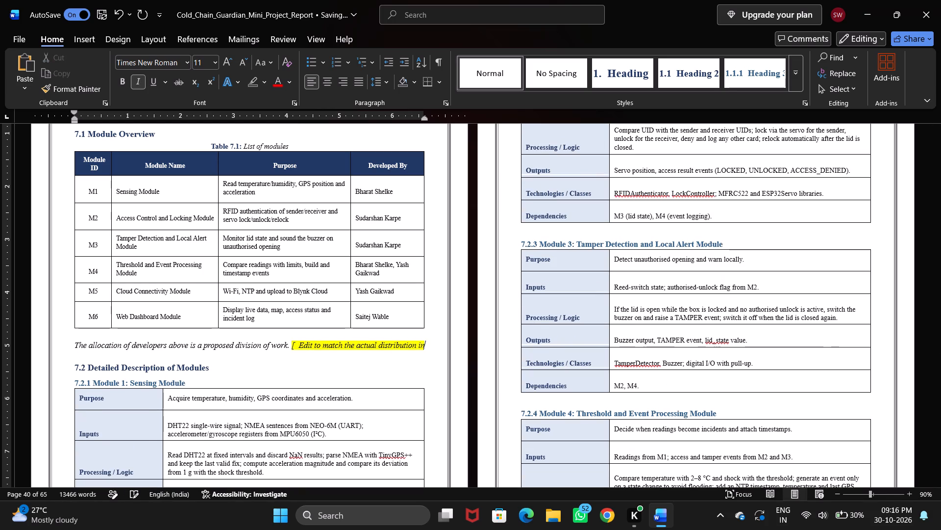
pyautogui.press('BackSpace')
pyautogui.press('BackSpace')
pyautogui.press('BackSpace')
pyautogui.press('BackSpace')
pyautogui.press('BackSpace')
pyautogui.press('BackSpace')
pyautogui.press('BackSpace')
pyautogui.press('BackSpace')
pyautogui.press('BackSpace')
pyautogui.press('BackSpace')
pyautogui.press('BackSpace')
pyautogui.press('BackSpace')
pyautogui.press('BackSpace')
pyautogui.press('BackSpace')
pyautogui.press('BackSpace')
pyautogui.press('BackSpace')
pyautogui.press('BackSpace')
pyautogui.press('BackSpace')
pyautogui.press('BackSpace')
pyautogui.press('BackSpace')
pyautogui.press('BackSpace')
pyautogui.press('BackSpace')
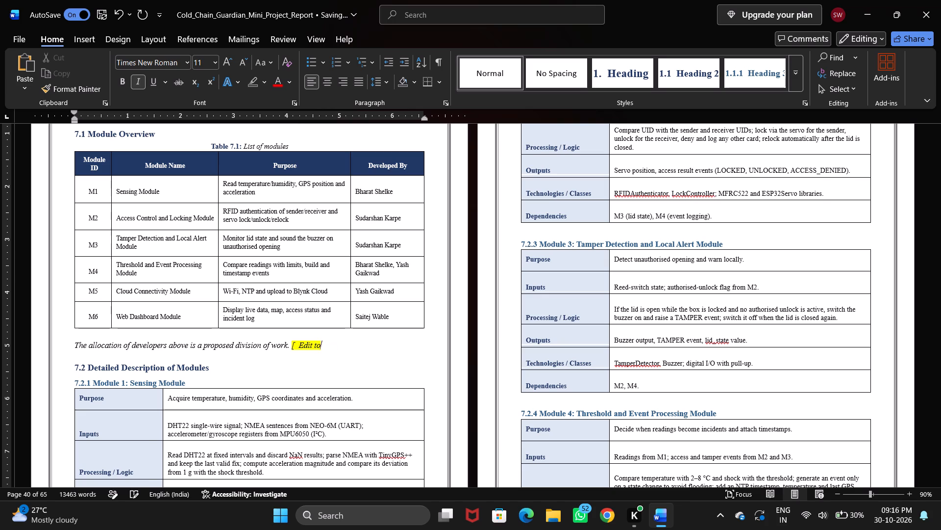
pyautogui.press('BackSpace')
pyautogui.press('BackSpace')
pyautogui.press('BackSpace')
pyautogui.press('BackSpace')
pyautogui.press('BackSpace')
pyautogui.press('BackSpace')
pyautogui.press('BackSpace')
pyautogui.press('BackSpace')
pyautogui.press('BackSpace')
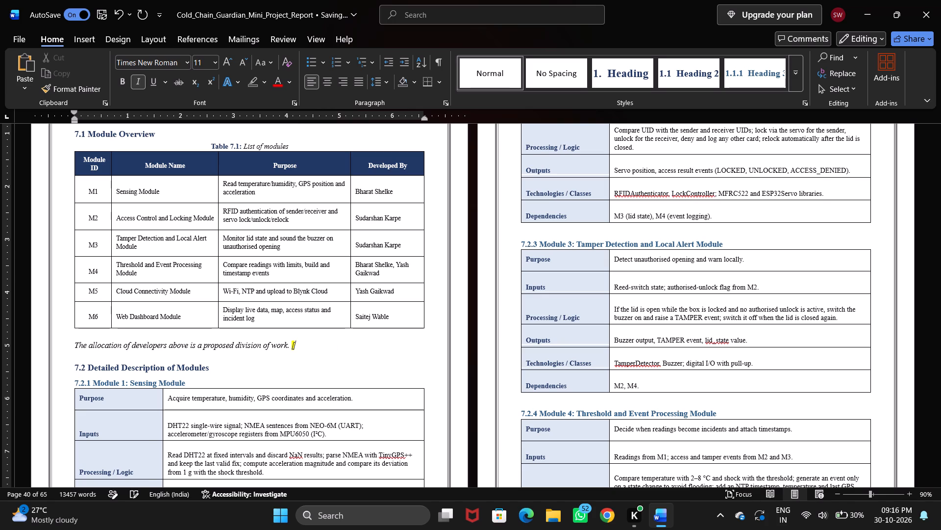
pyautogui.press('BackSpace')
# Review the module description tables in section 7.2, up to the individual contribution table in section 7.4.
pyautogui.scroll(-1, 185, 399)
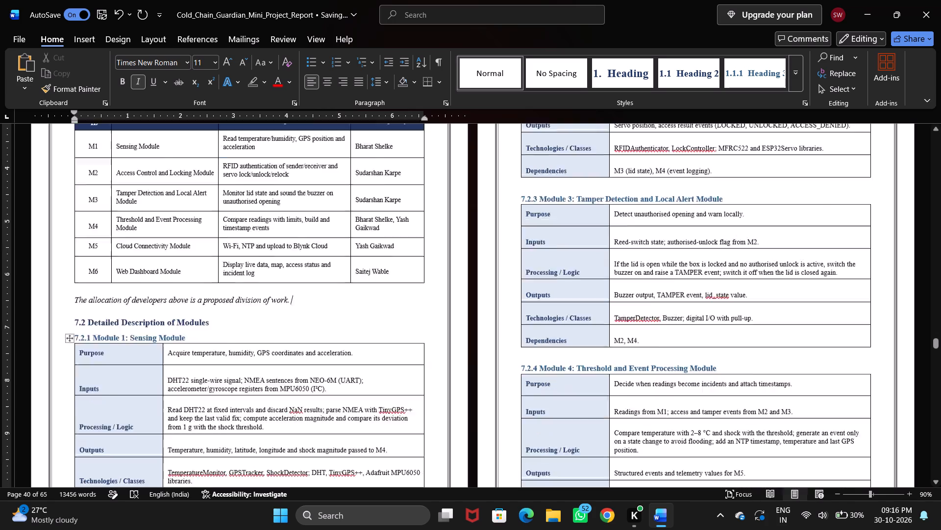
pyautogui.scroll(-1, 185, 399)
pyautogui.scroll(1, 185, 399)
pyautogui.hscroll(1, 185, 399)
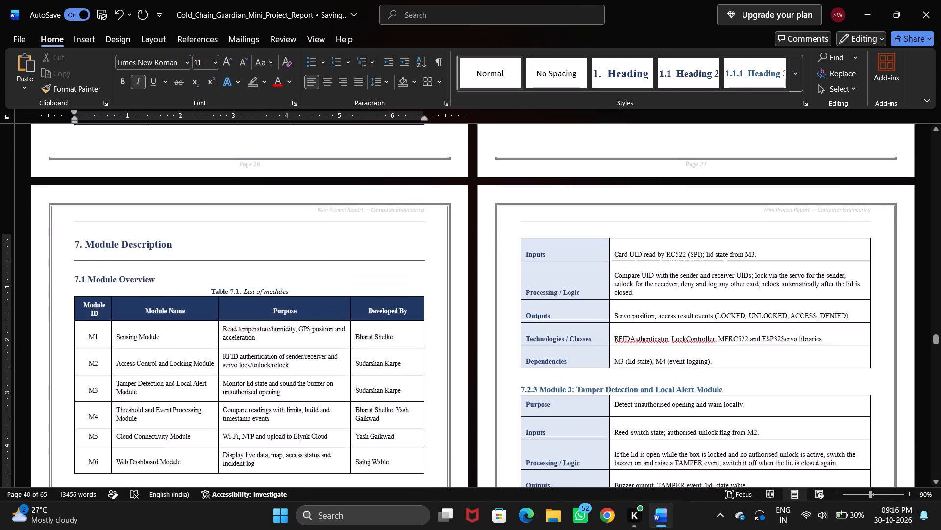
pyautogui.hscroll(1, 185, 399)
pyautogui.scroll(-3, 185, 399)
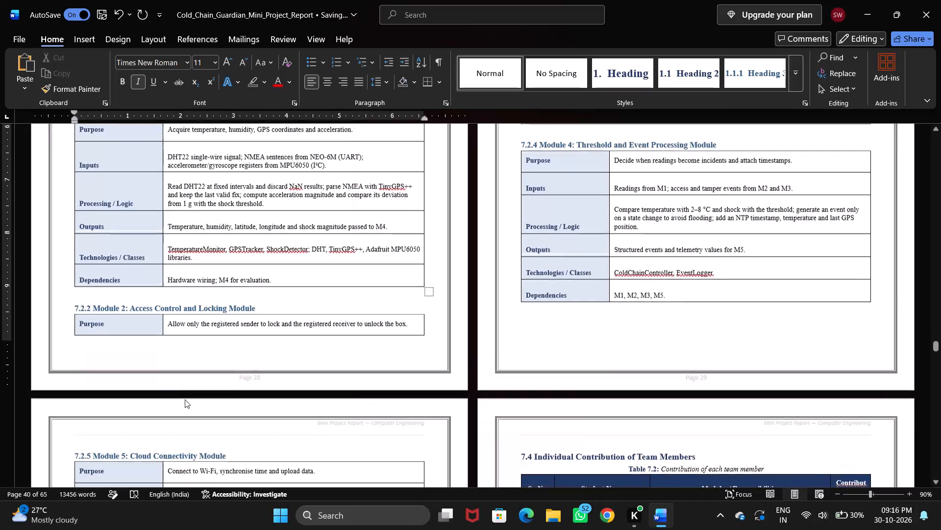
pyautogui.scroll(-3, 185, 399)
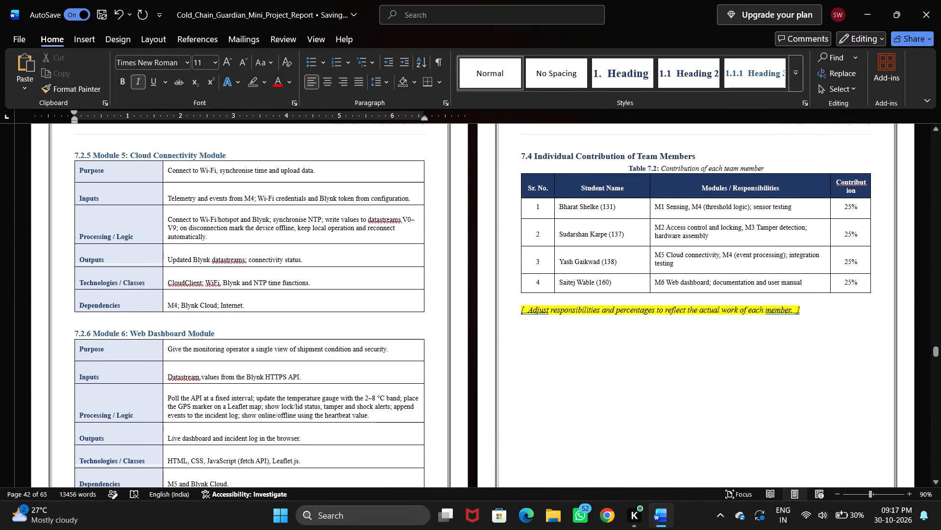
# Delete the highlighted bracketed note about adjusting responsibilities and percentages under Table 7.2.
pyautogui.moveTo(807, 309); pyautogui.dragTo(546, 330)
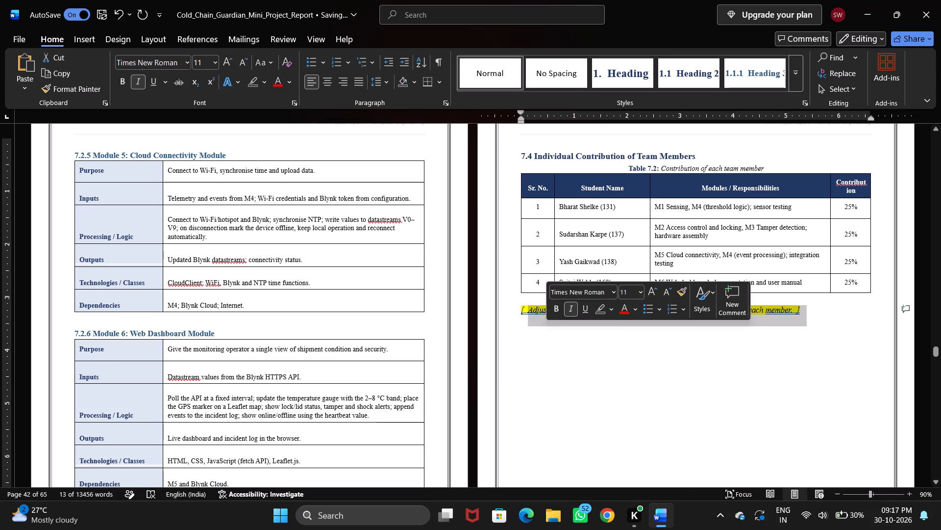
pyautogui.press('Delete')
pyautogui.press('Delete')
pyautogui.press('BackSpace')
pyautogui.press('BackSpace')
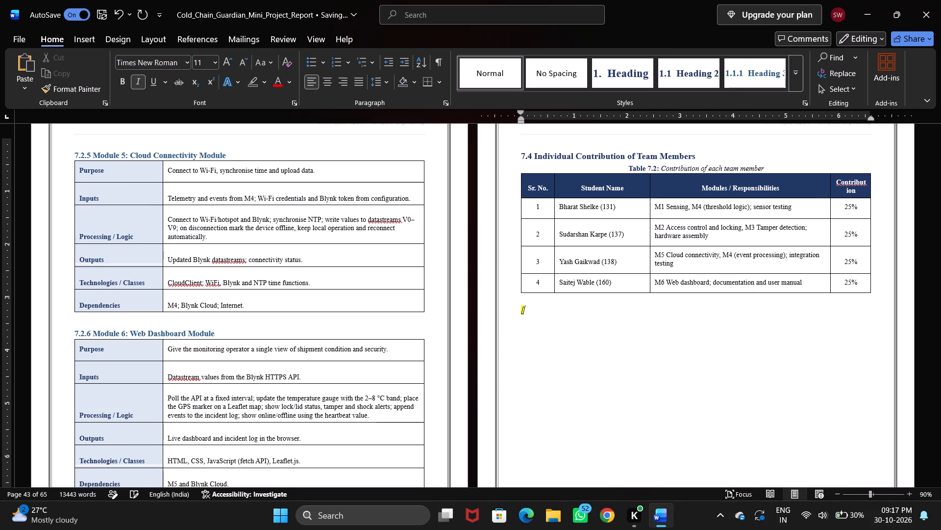
pyautogui.press('BackSpace')
# Delete the highlighted note about verifying the pin numbers under Table 8.2, including its empty line above section 8.2.
pyautogui.scroll(-1, 427, 337)
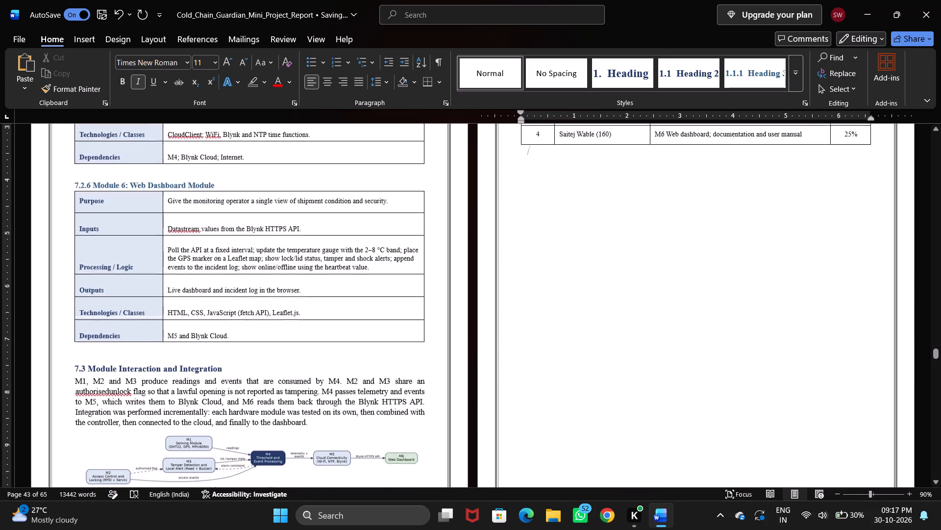
pyautogui.scroll(-7, 427, 337)
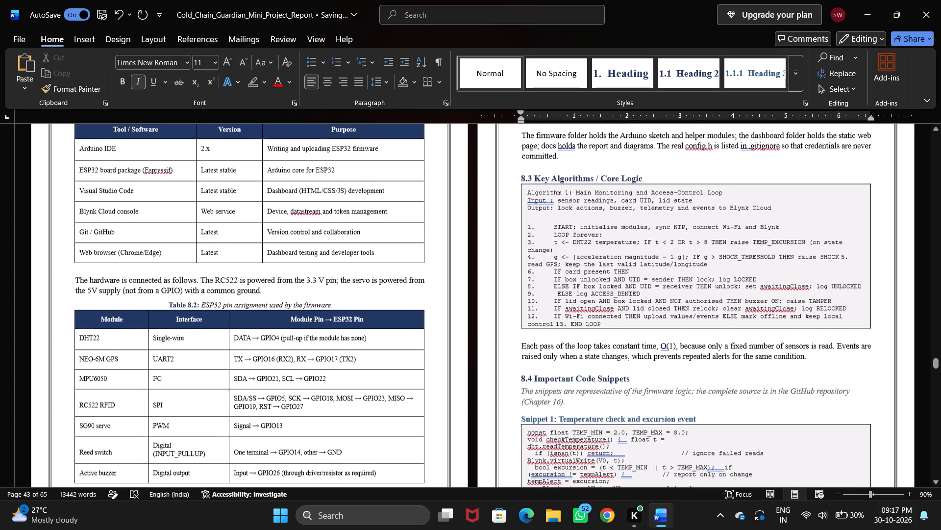
pyautogui.scroll(-2, 427, 337)
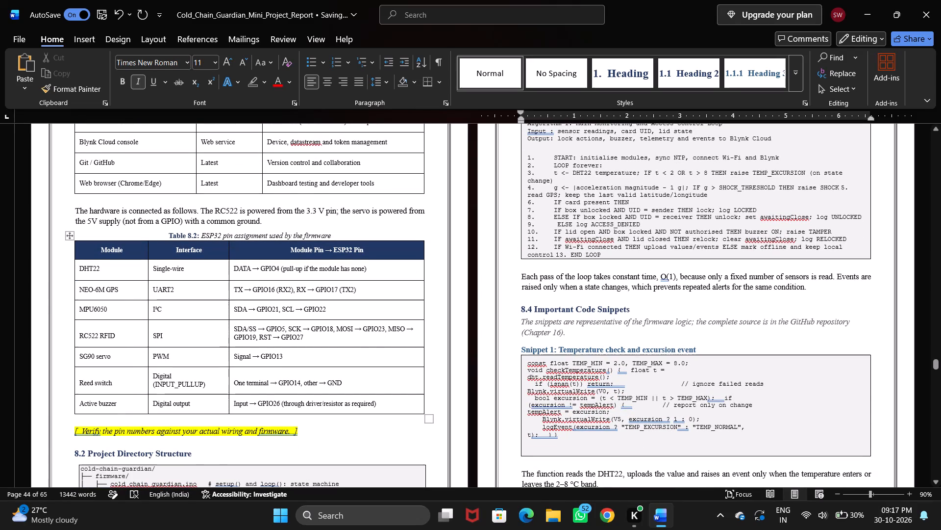
pyautogui.moveTo(306, 436); pyautogui.dragTo(76, 437)
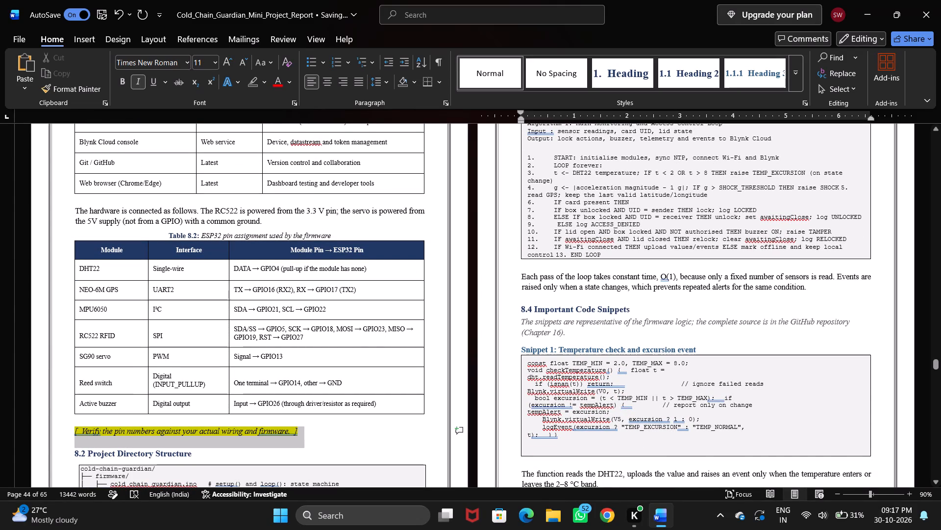
pyautogui.moveTo(76, 437); pyautogui.dragTo(75, 437)
pyautogui.press('BackSpace')
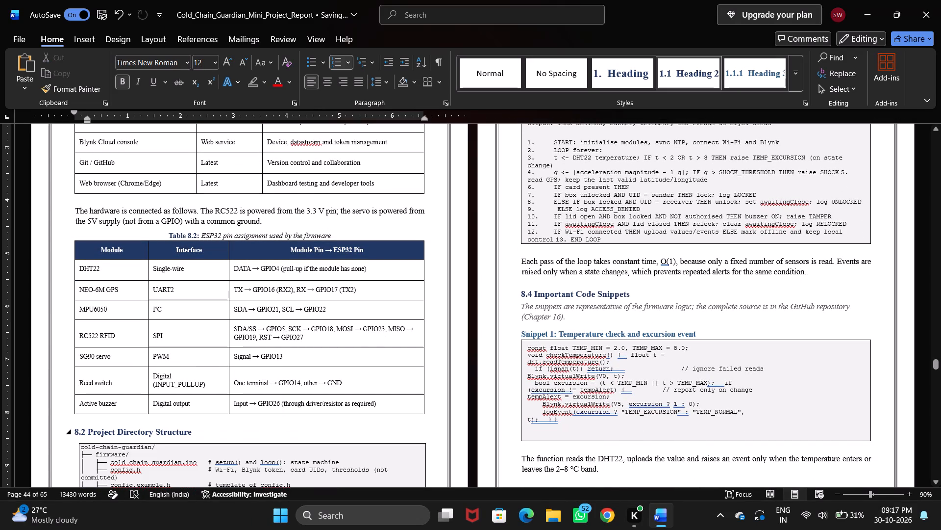
# Check sections 8.2 to 8.8 of the implementation chapter for remaining highlighted placeholders.
pyautogui.scroll(-1, 75, 437)
pyautogui.scroll(2, 279, 320)
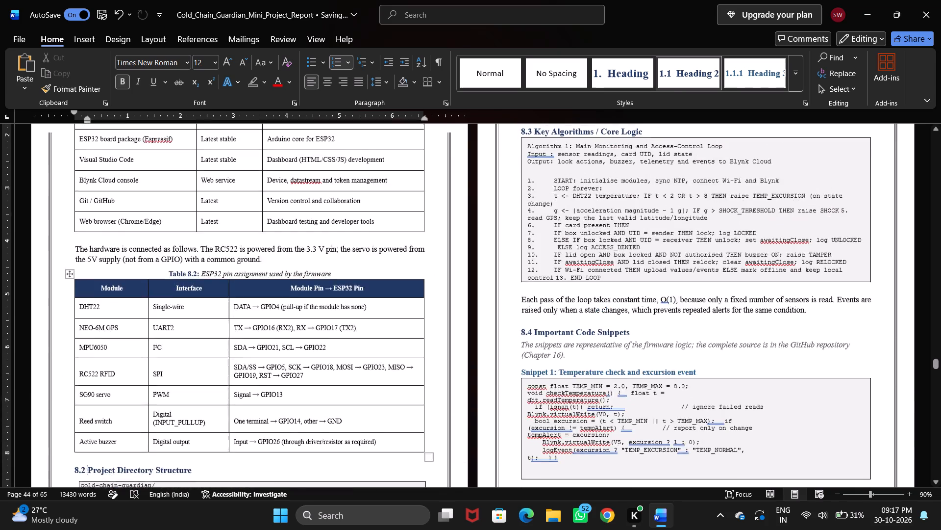
pyautogui.scroll(-2, 279, 320)
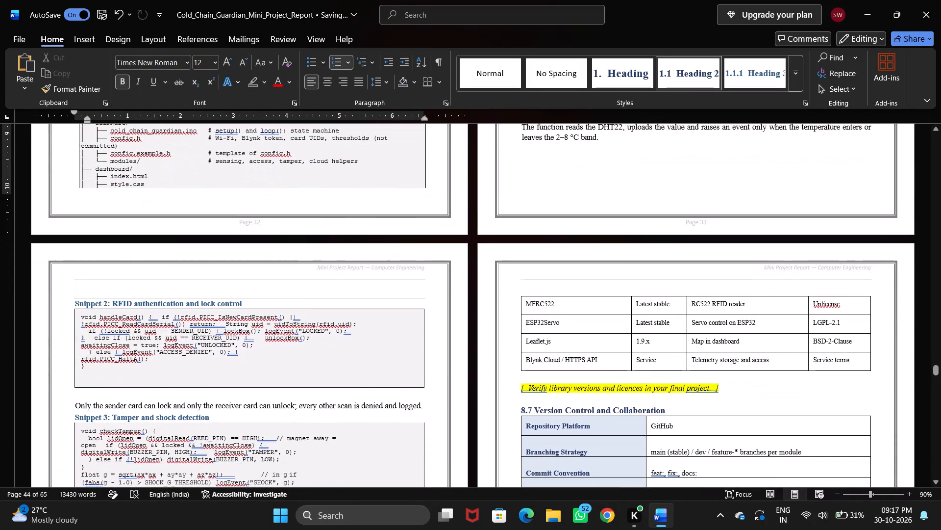
pyautogui.scroll(-4, 279, 320)
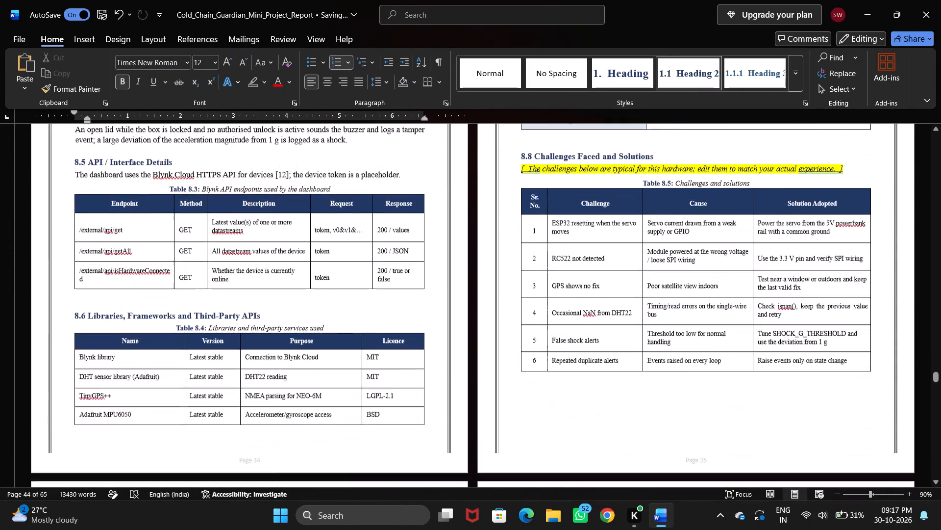
pyautogui.scroll(3, 279, 320)
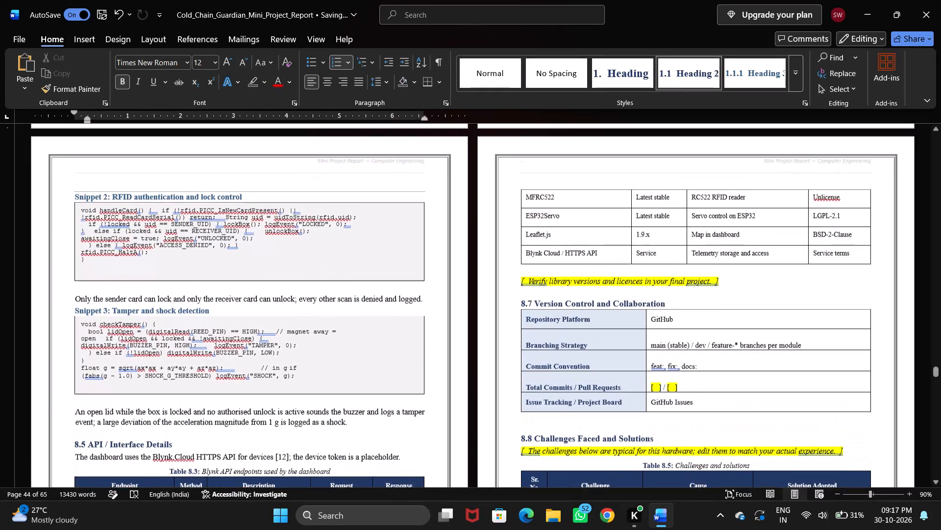
pyautogui.scroll(1, 279, 320)
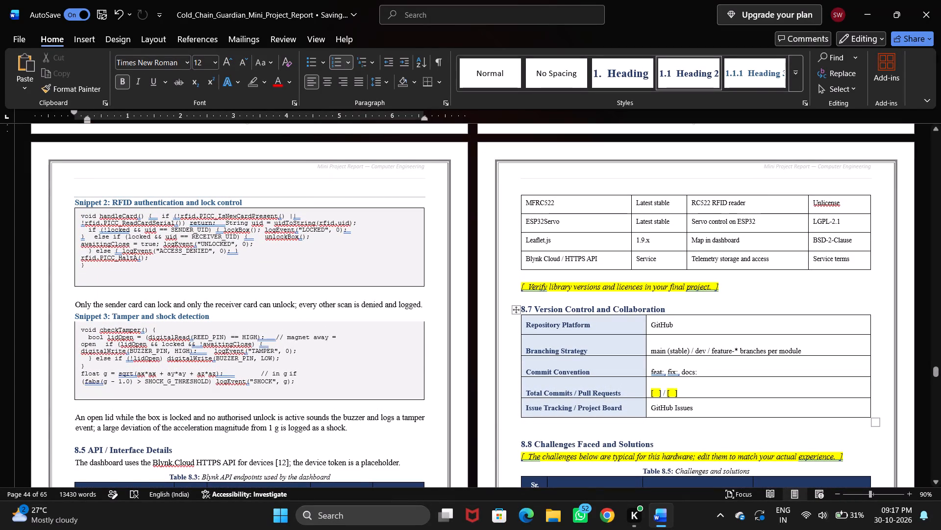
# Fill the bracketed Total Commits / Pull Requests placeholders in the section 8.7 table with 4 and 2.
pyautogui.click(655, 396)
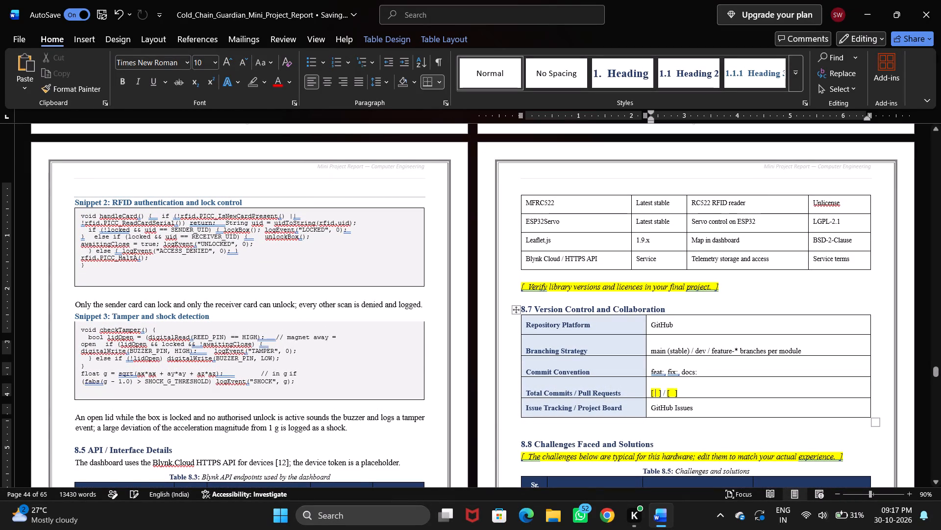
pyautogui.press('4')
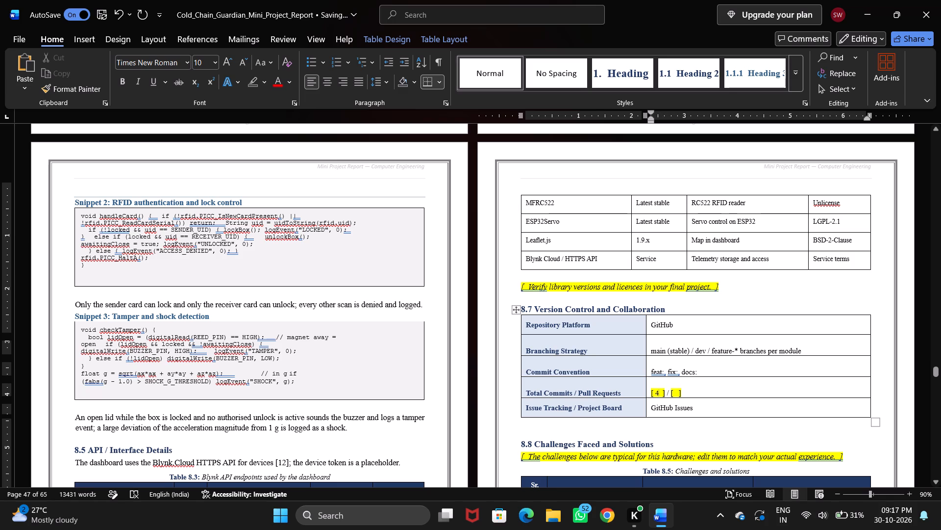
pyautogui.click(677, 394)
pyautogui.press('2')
# Replace the bracketed Total Commits / Pull Requests entry in the section 8.7 table with 4/2, without brackets.
pyautogui.moveTo(687, 390); pyautogui.dragTo(651, 391)
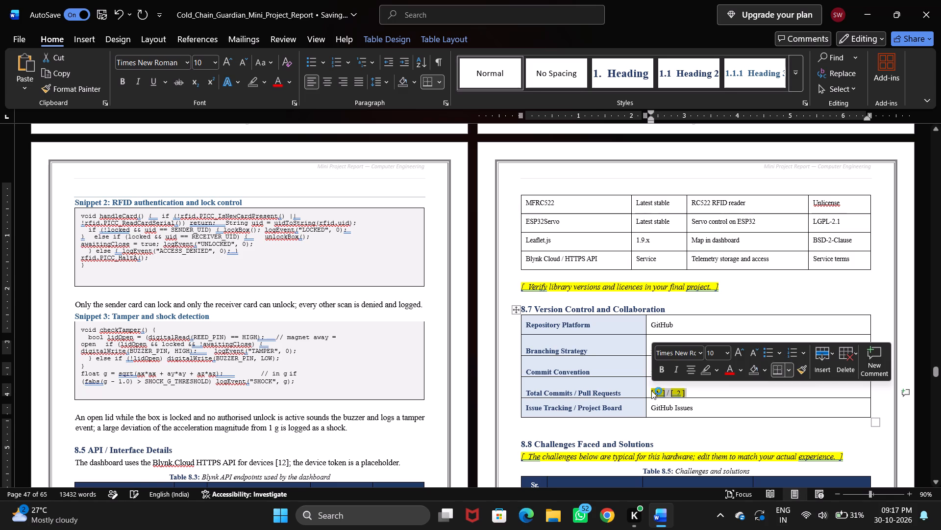
pyautogui.press('BackSpace')
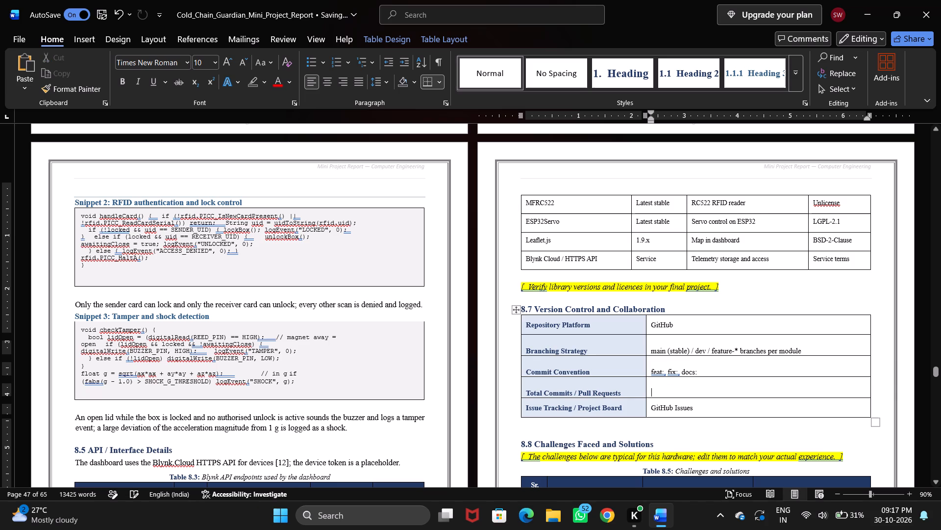
pyautogui.write('4/2')
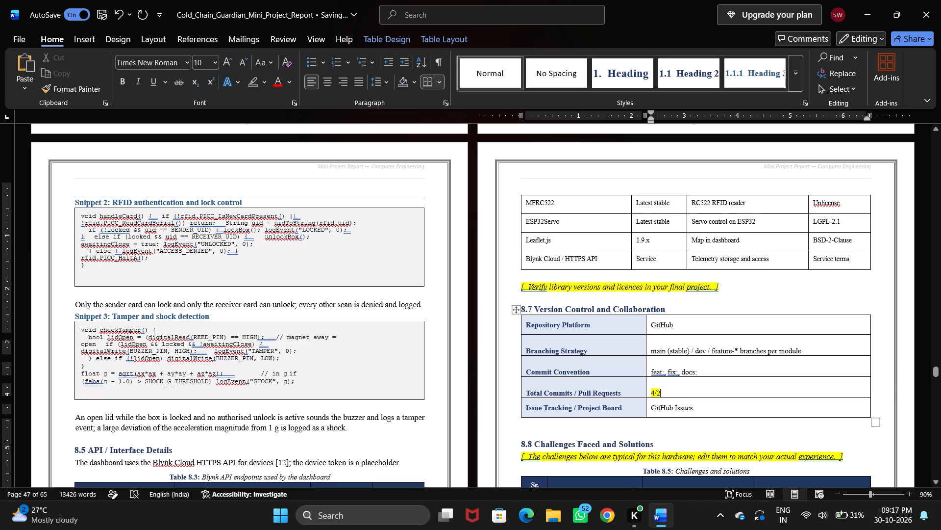
# Change the highlight colour of the 4/2 entry in the Total Commits / Pull Requests row to light grey.
pyautogui.moveTo(662, 390); pyautogui.dragTo(653, 391)
pyautogui.moveTo(653, 391); pyautogui.dragTo(648, 391)
pyautogui.click(260, 84)
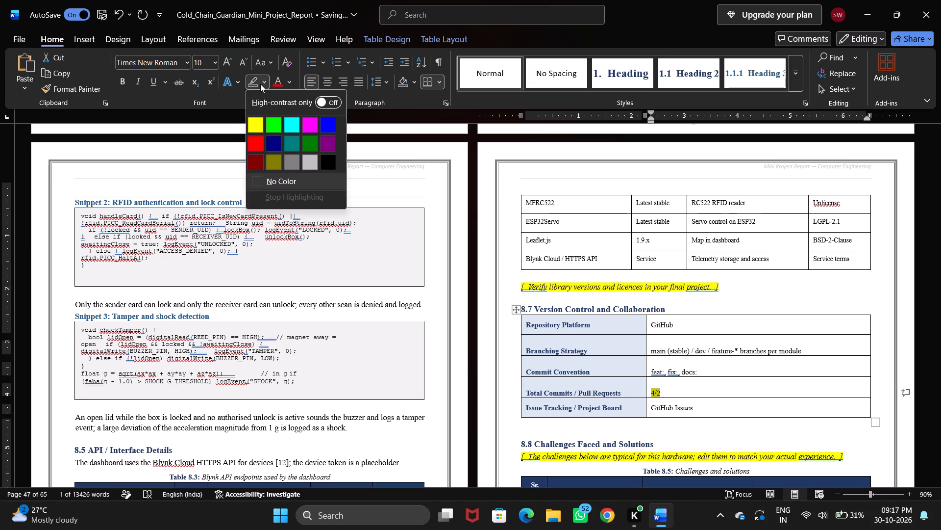
pyautogui.click(393, 40)
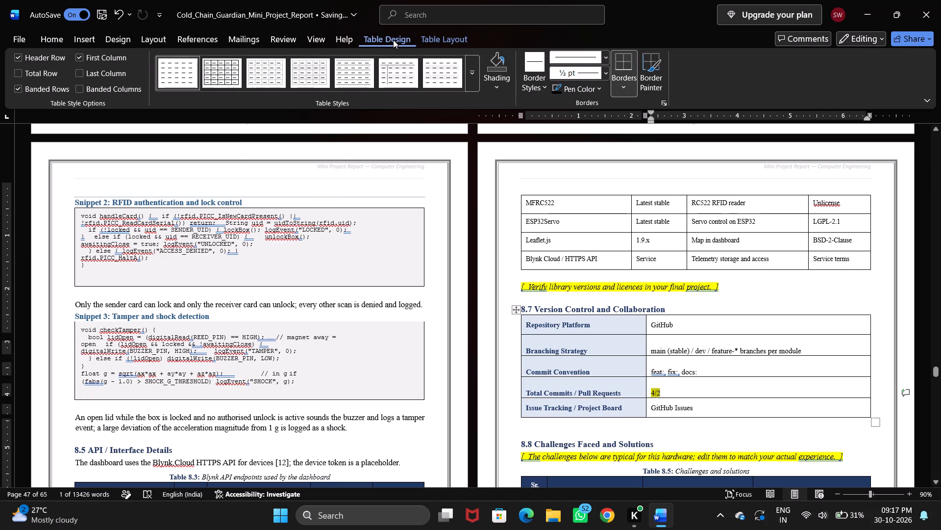
pyautogui.click(499, 79)
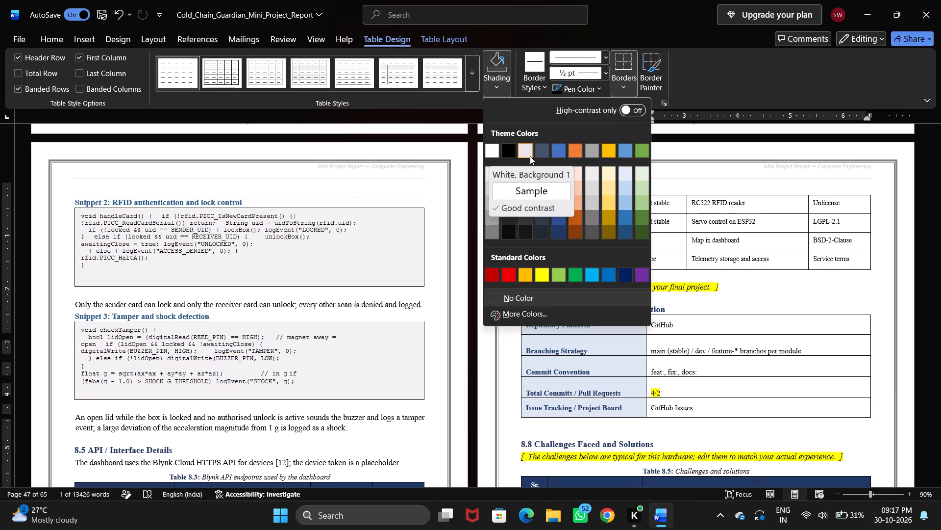
pyautogui.click(448, 39)
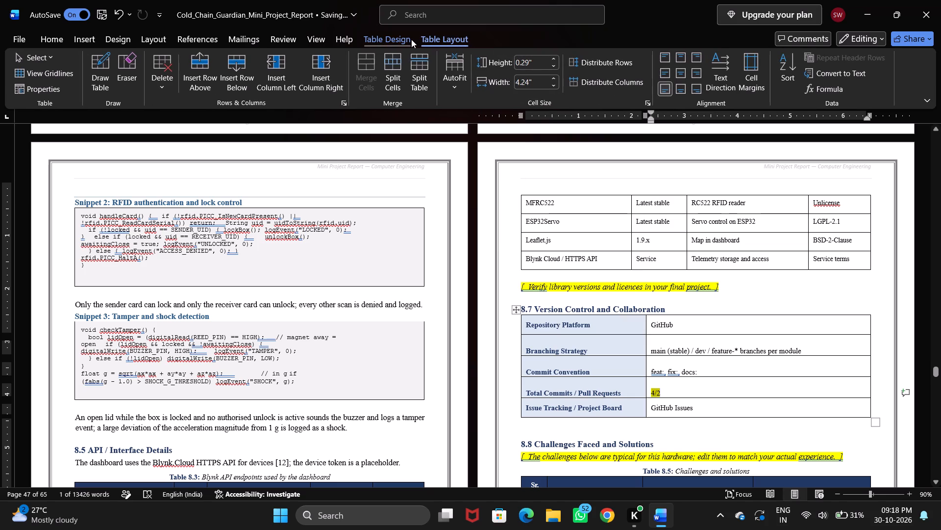
pyautogui.click(399, 39)
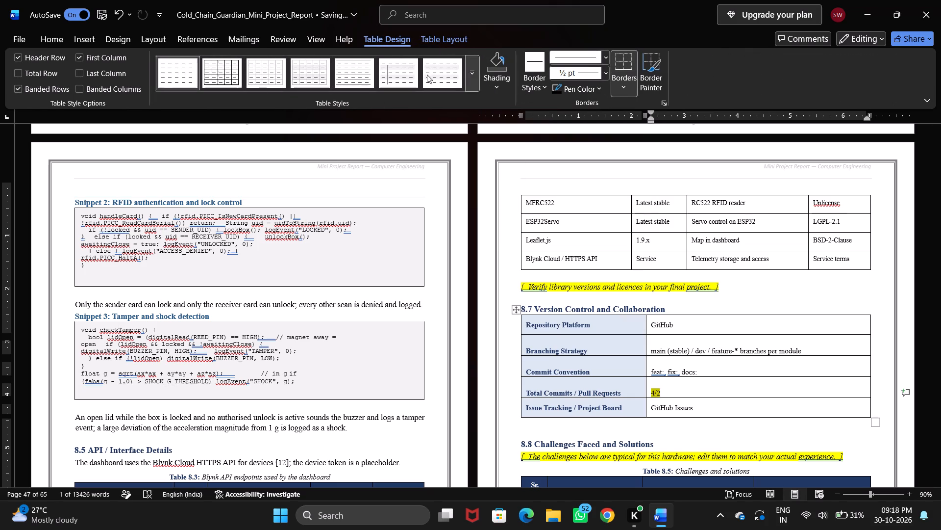
pyautogui.click(82, 43)
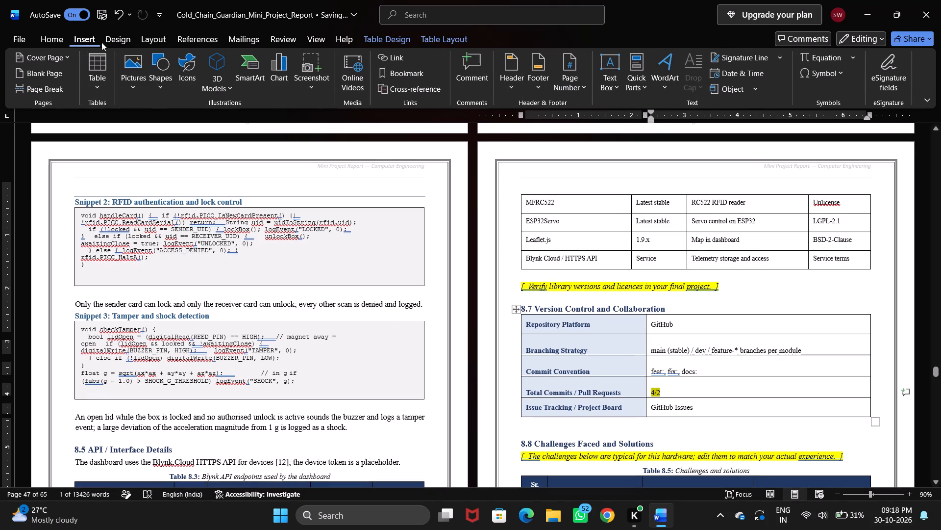
pyautogui.click(114, 42)
pyautogui.click(56, 44)
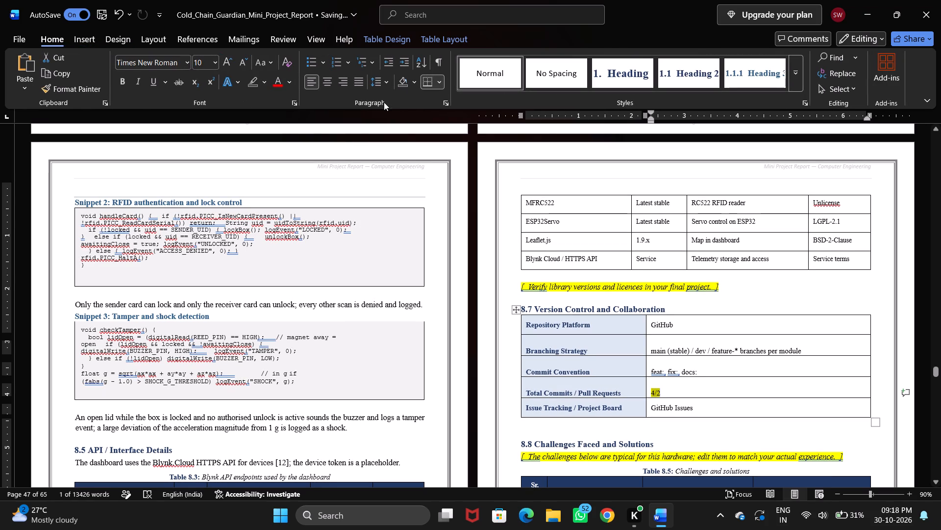
pyautogui.click(261, 78)
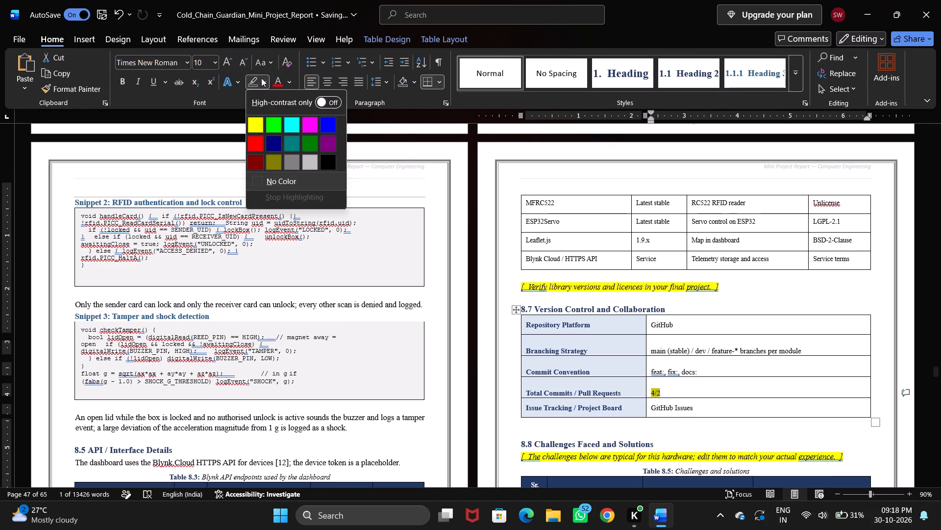
pyautogui.click(313, 159)
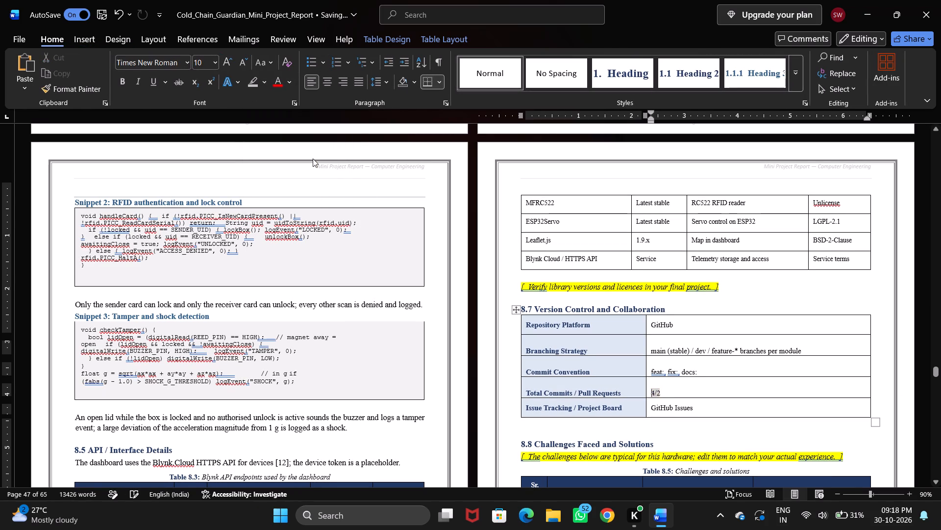
pyautogui.click(701, 392)
# Delete the highlighted note about verifying library versions and licences above section 8.7.
pyautogui.scroll(-2, 645, 380)
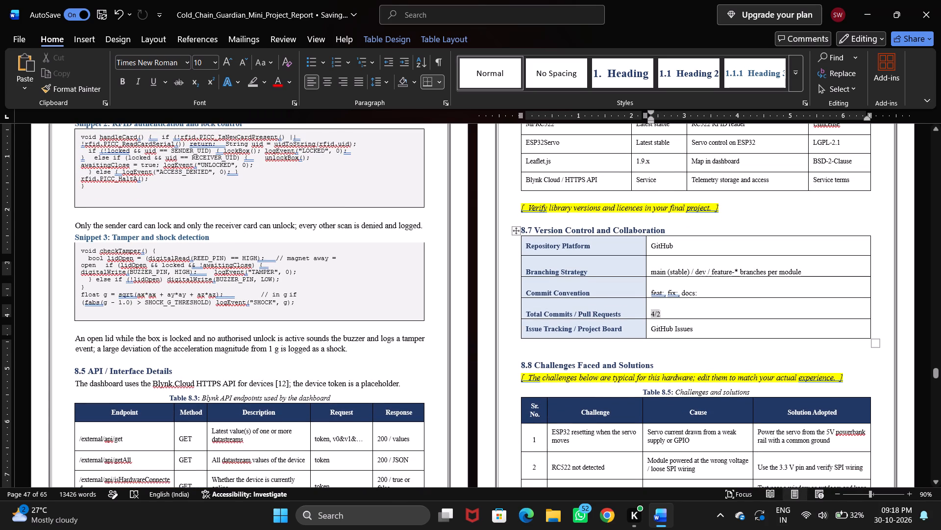
pyautogui.moveTo(718, 212); pyautogui.dragTo(521, 216)
pyautogui.press('BackSpace')
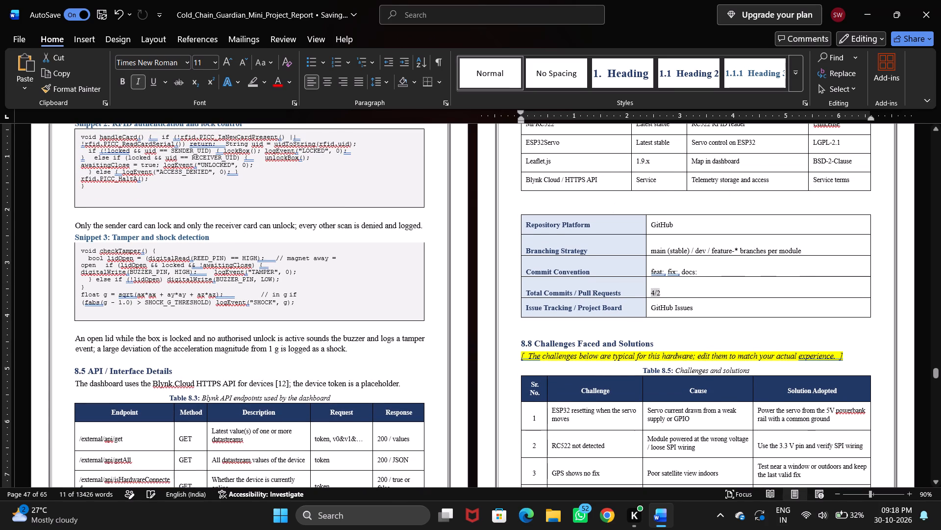
# Delete the whole highlighted note about typical challenges under the section 8.8 heading, including its closing bracket.
pyautogui.scroll(-1, 521, 216)
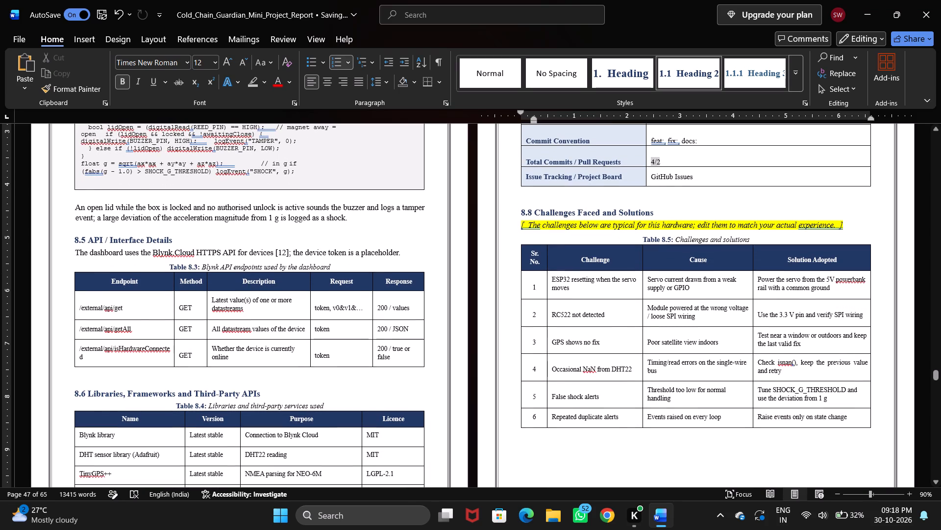
pyautogui.moveTo(521, 224); pyautogui.dragTo(841, 236)
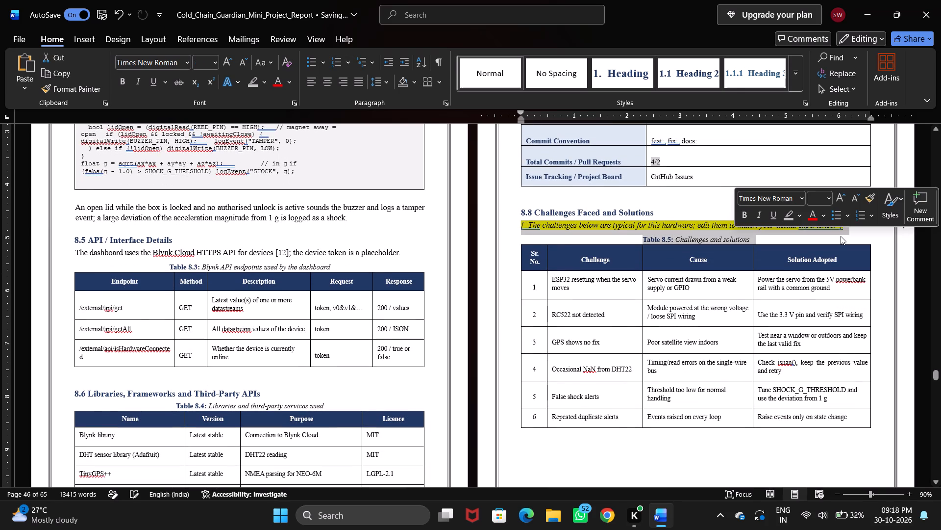
pyautogui.click(841, 236)
pyautogui.moveTo(843, 228); pyautogui.dragTo(523, 223)
pyautogui.press('BackSpace')
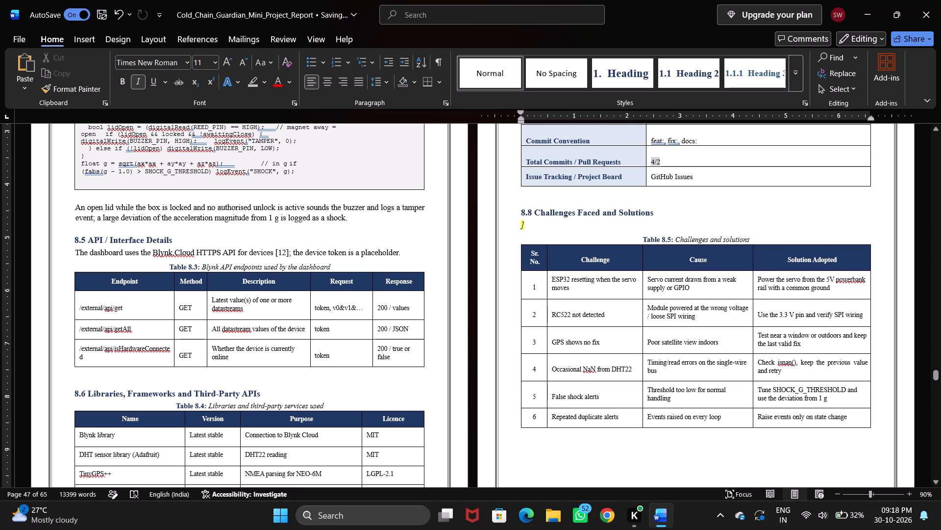
pyautogui.press('Right')
pyautogui.press('BackSpace')
# Remove the highlighted PC specification placeholder and the semicolon before it from the Hardware row of the section 9.2 table.
pyautogui.scroll(-3, 523, 223)
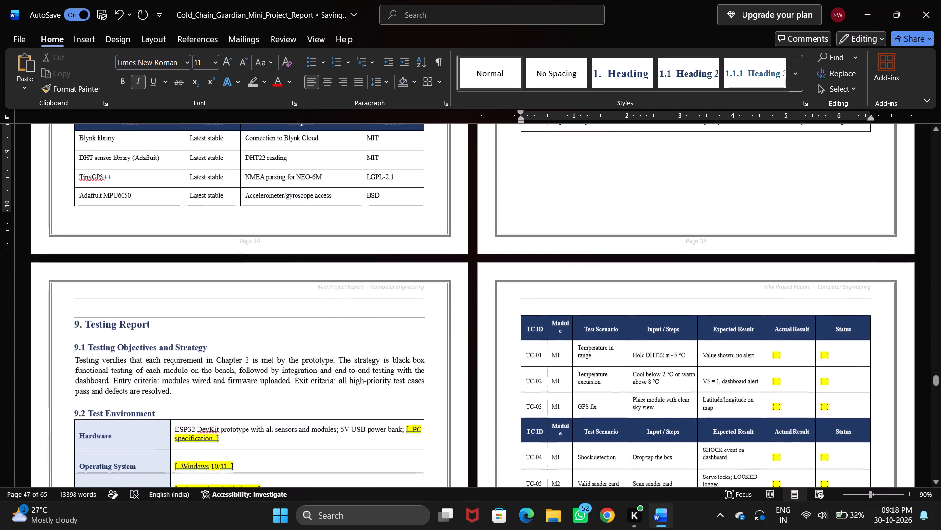
pyautogui.scroll(-1, 316, 316)
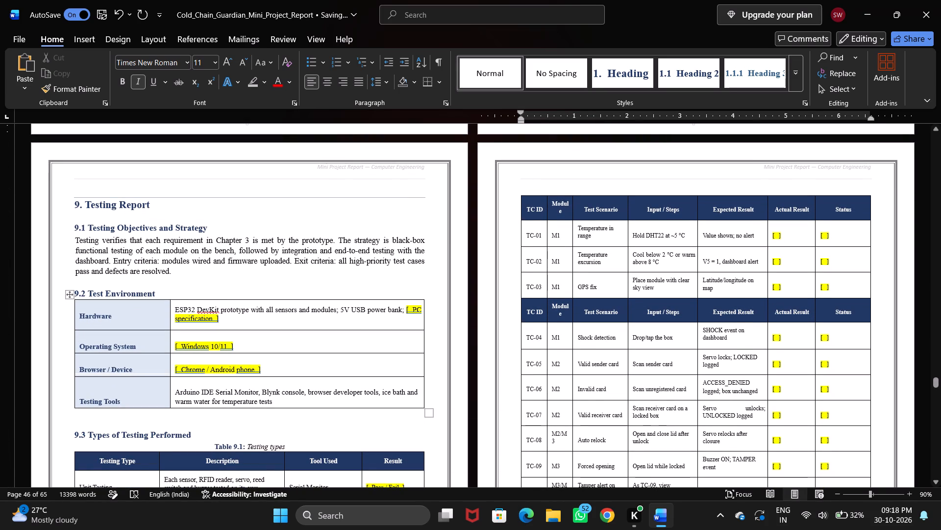
pyautogui.click(231, 321)
pyautogui.press('BackSpace')
pyautogui.press('BackSpace')
pyautogui.press('BackSpace')
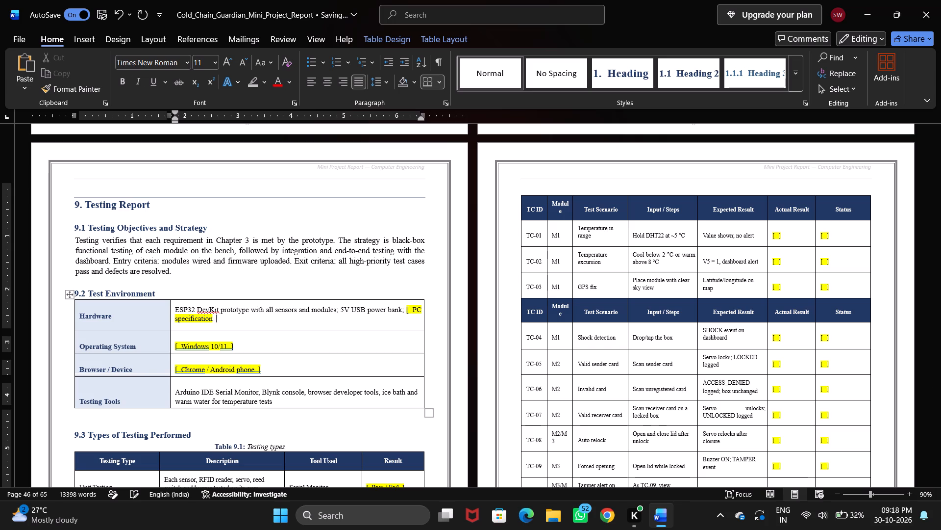
pyautogui.press('BackSpace')
pyautogui.press('BackSpace')
pyautogui.press('BackSpace')
pyautogui.press('BackSpace')
pyautogui.press('BackSpace')
pyautogui.press('BackSpace')
pyautogui.press('BackSpace')
pyautogui.press('BackSpace')
pyautogui.press('BackSpace')
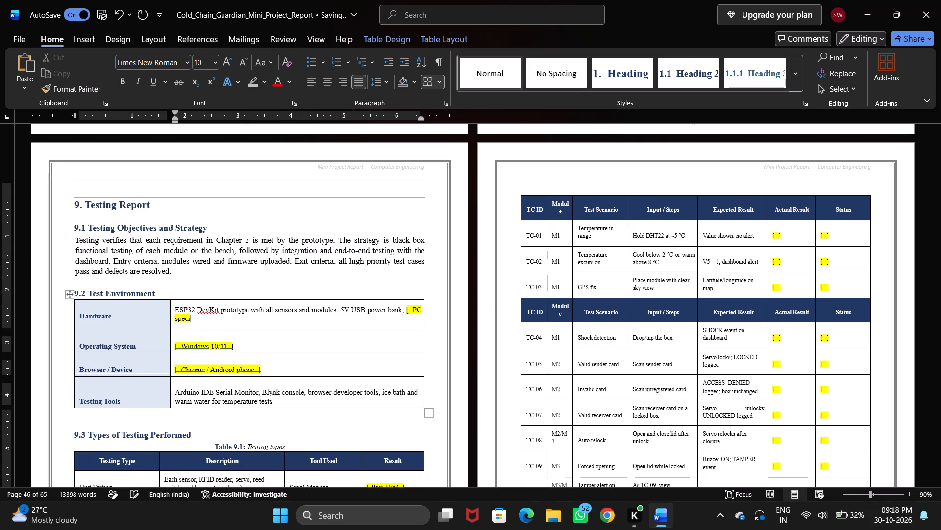
pyautogui.press('BackSpace')
pyautogui.press('BackSpace')
pyautogui.press('BackSpace')
pyautogui.press('BackSpace')
pyautogui.press('BackSpace')
pyautogui.press('BackSpace')
pyautogui.press('BackSpace')
pyautogui.press('BackSpace')
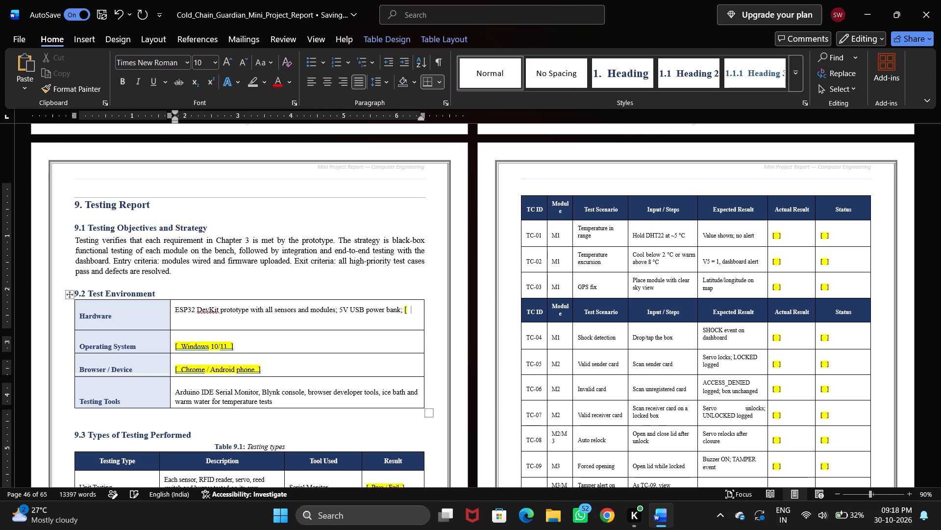
pyautogui.press('BackSpace')
pyautogui.press('BackSpace')
pyautogui.press('BackSpace')
pyautogui.press('BackSpace')
pyautogui.press('BackSpace')
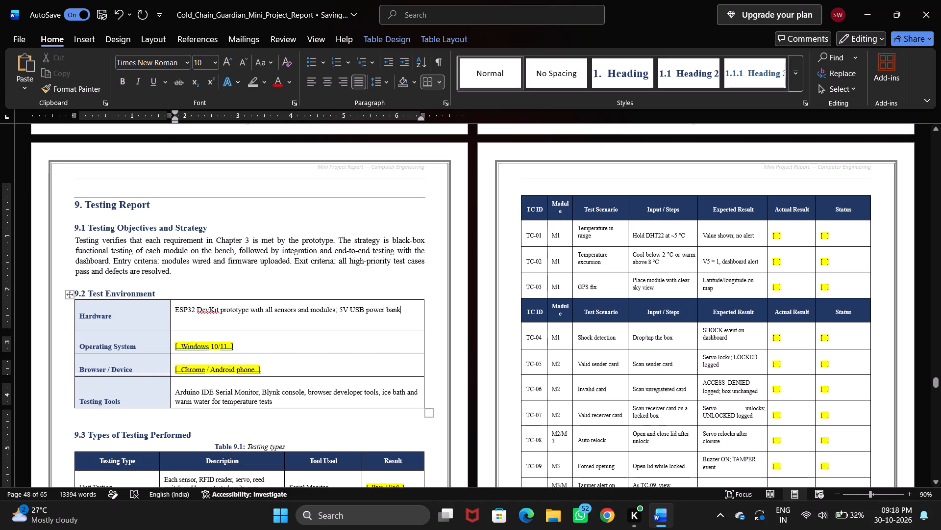
# Enter Windows 11 as plain text after the placeholder in the Operating System row of the section 9.2 table.
pyautogui.click(237, 350)
pyautogui.hotkey('shift', 'w')
pyautogui.write('indiws')
pyautogui.press('space')
pyautogui.press('BackSpace')
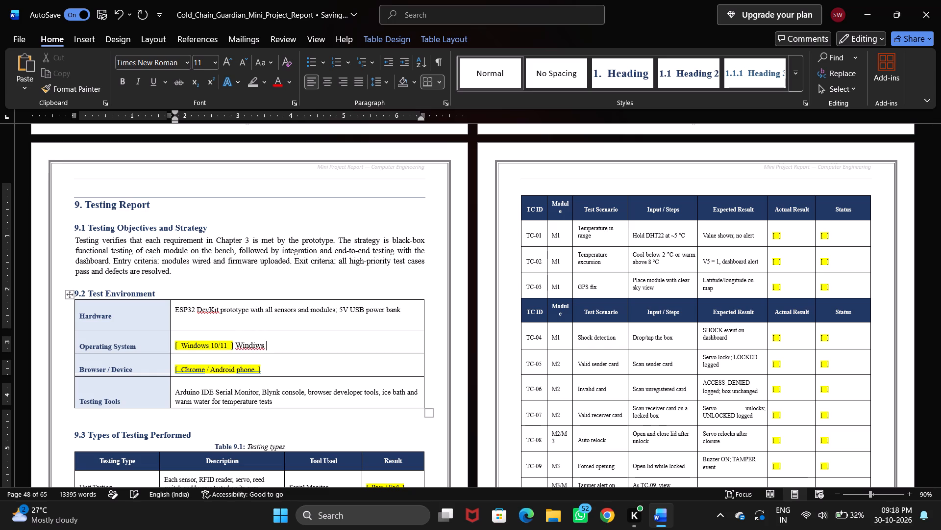
pyautogui.press('BackSpace')
pyautogui.press('BackSpace')
pyautogui.press('BackSpace')
pyautogui.write('ows')
pyautogui.press('space')
pyautogui.write('11')
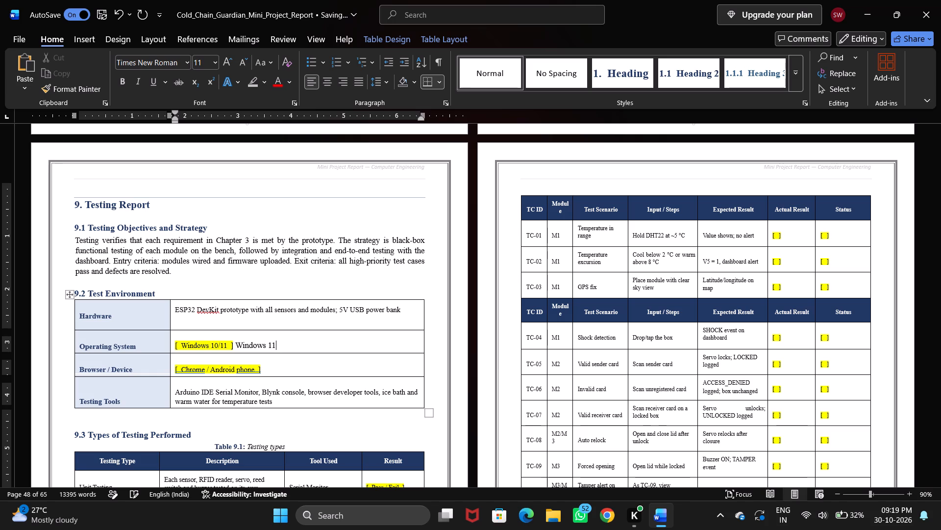
# Delete the highlighted bracketed Windows 10/11 placeholder from the Operating System row, keeping the plain Windows 11 text.
pyautogui.press('Left')
pyautogui.press('Left')
pyautogui.press('Left')
pyautogui.press('Left')
pyautogui.press('Left')
pyautogui.press('Left')
pyautogui.press('Left')
pyautogui.press('Left')
pyautogui.press('Left')
pyautogui.press('Left')
pyautogui.press('BackSpace')
pyautogui.press('BackSpace')
pyautogui.press('BackSpace')
pyautogui.press('BackSpace')
pyautogui.press('BackSpace')
pyautogui.press('BackSpace')
pyautogui.press('BackSpace')
pyautogui.press('BackSpace')
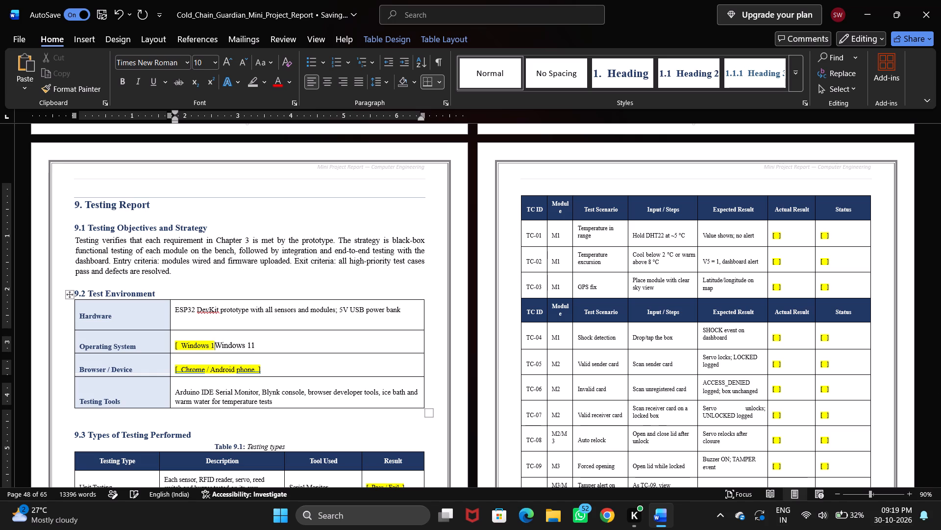
pyautogui.press('BackSpace')
pyautogui.press('BackSpace')
pyautogui.press('BackSpace')
pyautogui.press('BackSpace')
pyautogui.press('BackSpace')
pyautogui.press('BackSpace')
pyautogui.press('BackSpace')
pyautogui.press('BackSpace')
pyautogui.press('BackSpace')
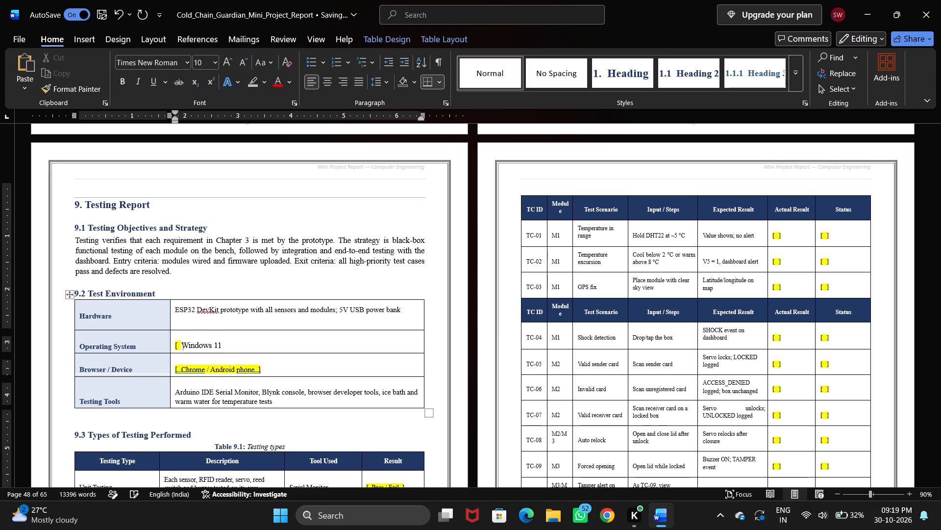
pyautogui.press('BackSpace')
pyautogui.press('BackSpace')
pyautogui.press('BackSpace')
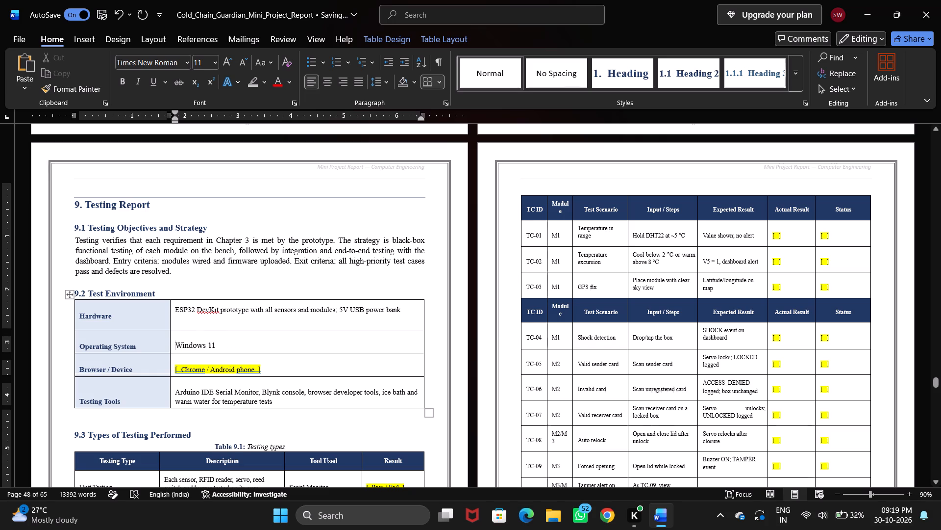
# Enter Chrome/Android Phone as plain text after the placeholder in the Browser / Device row of the section 9.2 table.
pyautogui.click(274, 370)
pyautogui.write('Chrome')
pyautogui.press('/')
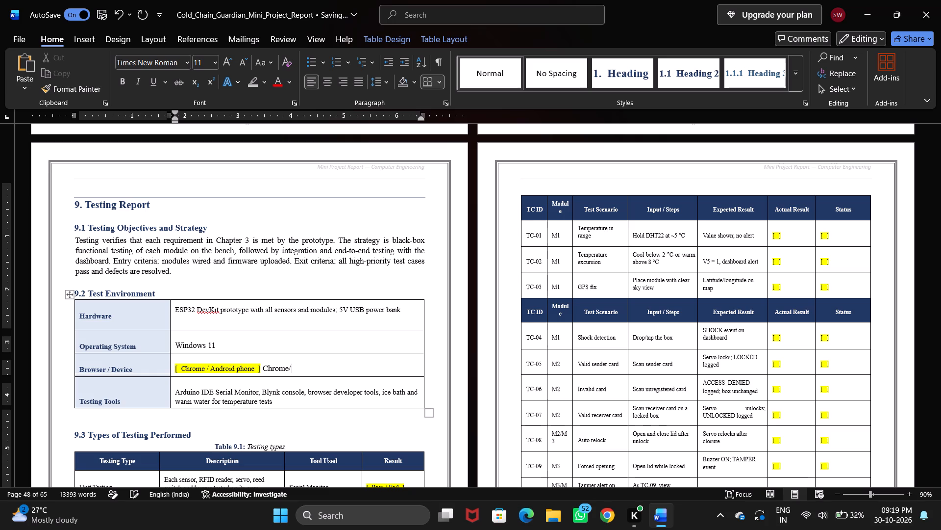
pyautogui.hotkey('shift', 'a')
pyautogui.write('ndroid')
pyautogui.press('space')
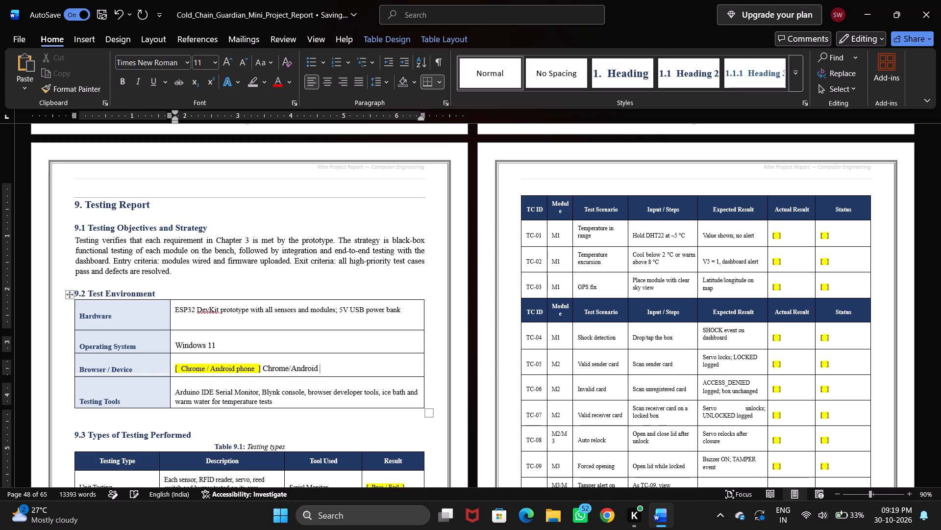
pyautogui.write('Phone')
# Delete the highlighted bracketed Chrome / Android phone placeholder from the Browser / Device row, keeping the plain Chrome/Android Phone text.
pyautogui.press('Left')
pyautogui.press('Left')
pyautogui.press('Left')
pyautogui.press('Left')
pyautogui.press('Left')
pyautogui.press('Left')
pyautogui.press('Left')
pyautogui.press('Left')
pyautogui.press('Left')
pyautogui.press('Left')
pyautogui.press('Left')
pyautogui.press('Left')
pyautogui.press('Left')
pyautogui.press('Left')
pyautogui.press('Left')
pyautogui.press('Left')
pyautogui.press('Left')
pyautogui.press('Left')
pyautogui.press('Left')
pyautogui.press('Left')
pyautogui.press('BackSpace')
pyautogui.press('BackSpace')
pyautogui.press('BackSpace')
pyautogui.press('BackSpace')
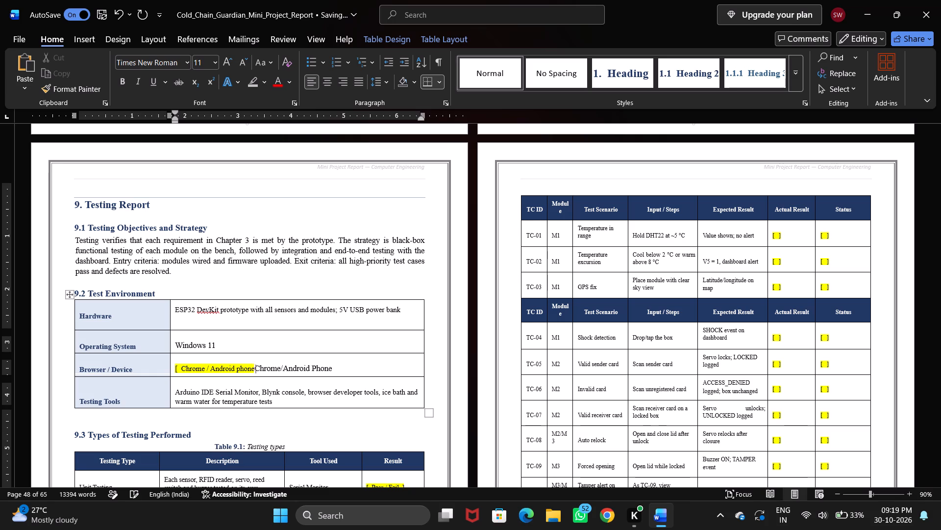
pyautogui.press('BackSpace')
pyautogui.press('BackSpace')
pyautogui.press('BackSpace')
pyautogui.press('BackSpace')
pyautogui.press('BackSpace')
pyautogui.press('BackSpace')
pyautogui.press('BackSpace')
pyautogui.press('BackSpace')
pyautogui.press('BackSpace')
pyautogui.press('BackSpace')
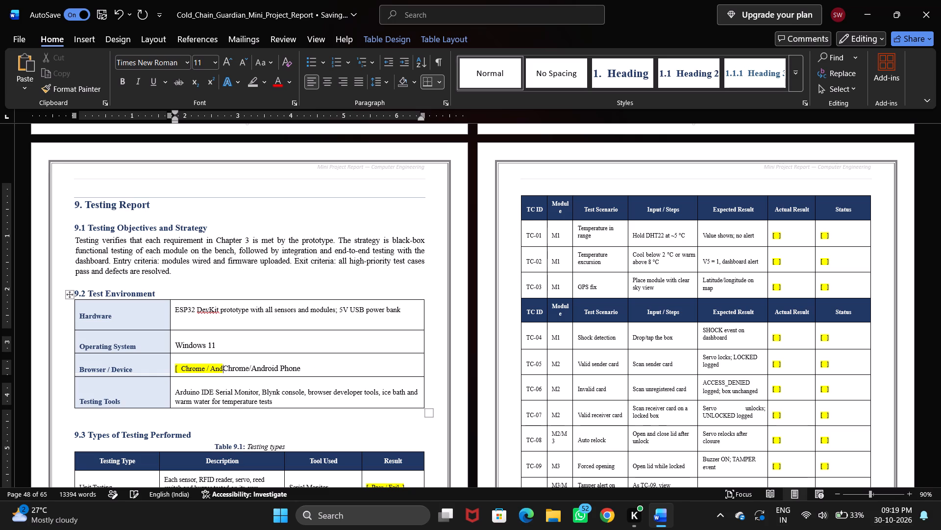
pyautogui.press('BackSpace')
pyautogui.press('BackSpace')
pyautogui.press('BackSpace')
pyautogui.press('BackSpace')
pyautogui.press('BackSpace')
pyautogui.press('BackSpace')
pyautogui.press('BackSpace')
pyautogui.press('BackSpace')
pyautogui.press('BackSpace')
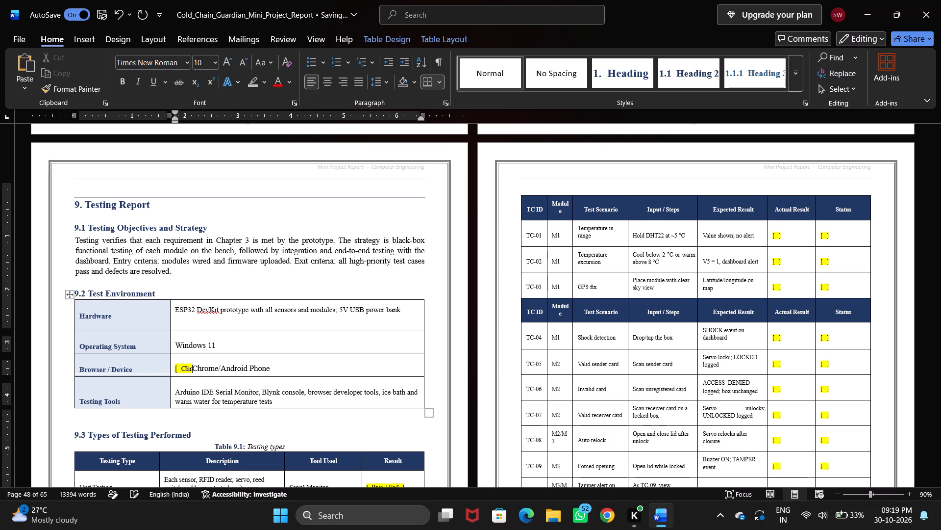
pyautogui.press('BackSpace')
pyautogui.press('BackSpace')
pyautogui.press('BackSpace')
pyautogui.press('BackSpace')
pyautogui.press('BackSpace')
pyautogui.press('BackSpace')
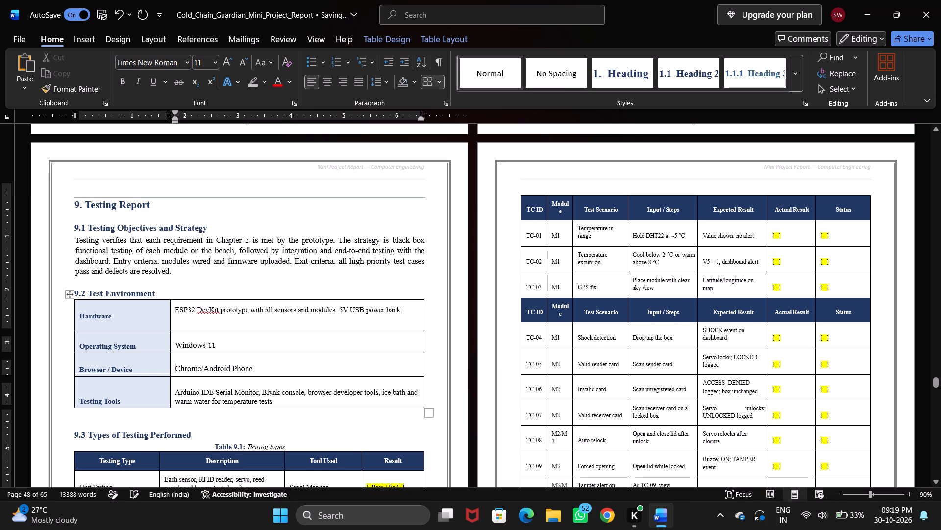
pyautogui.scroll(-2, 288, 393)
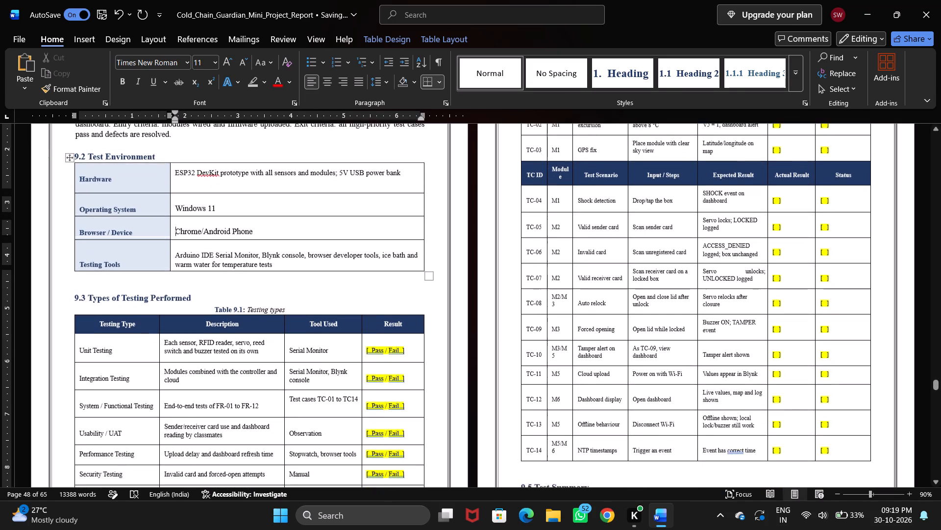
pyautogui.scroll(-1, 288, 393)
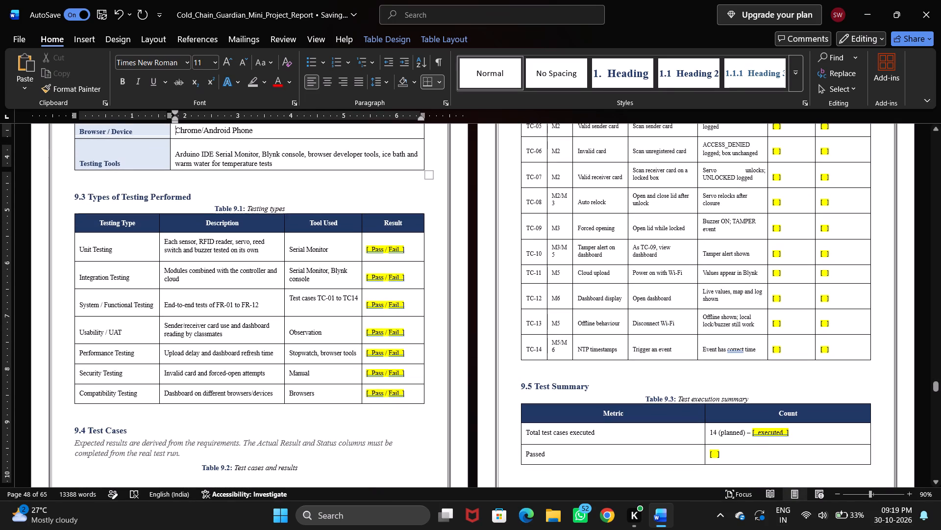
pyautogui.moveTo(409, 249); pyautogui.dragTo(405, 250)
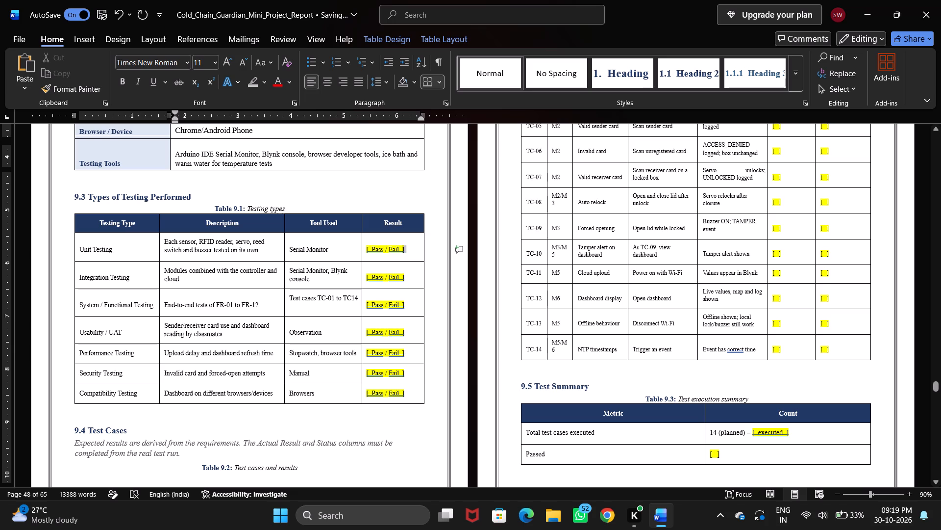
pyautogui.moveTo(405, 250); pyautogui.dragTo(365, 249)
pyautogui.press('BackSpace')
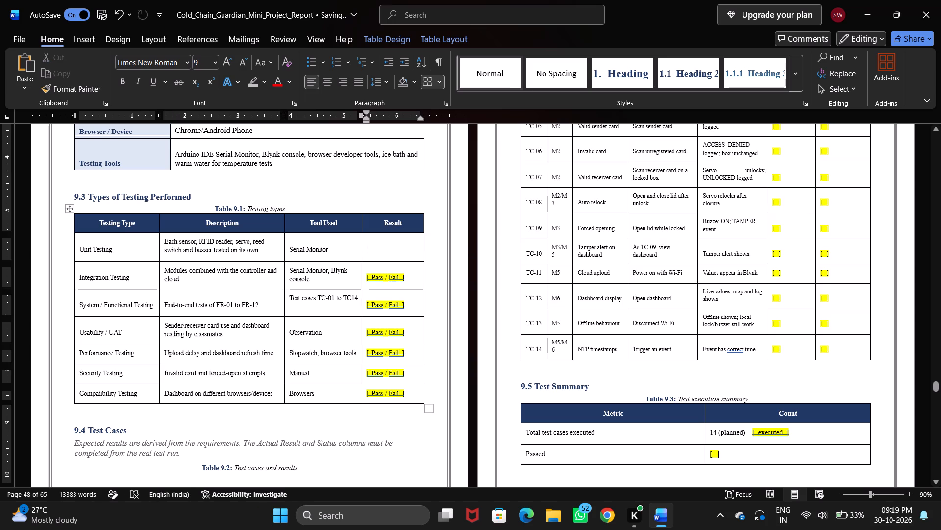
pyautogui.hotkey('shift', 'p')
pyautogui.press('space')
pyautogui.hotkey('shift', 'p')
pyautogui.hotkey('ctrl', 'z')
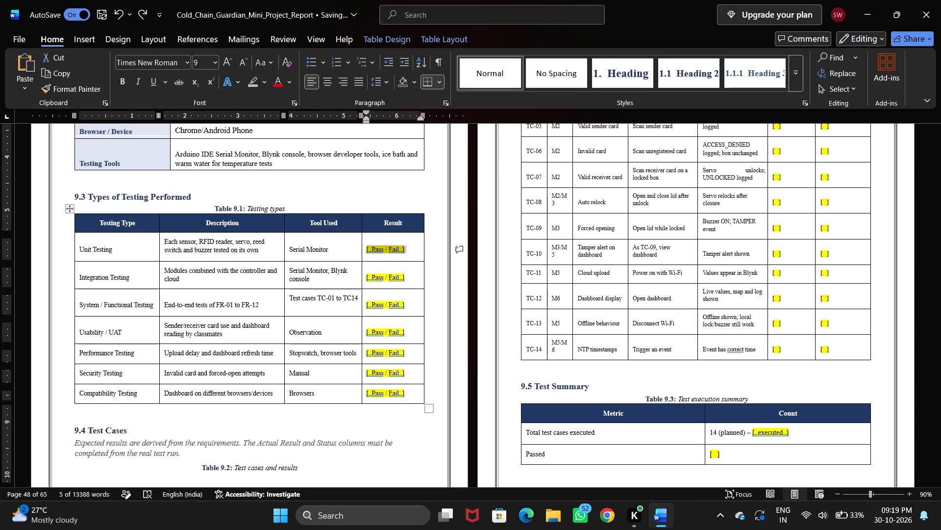
# Enter Pass as plain text after the placeholder in the Unit Testing row's Result cell of Table 9.1 and copy that word.
pyautogui.click(408, 251)
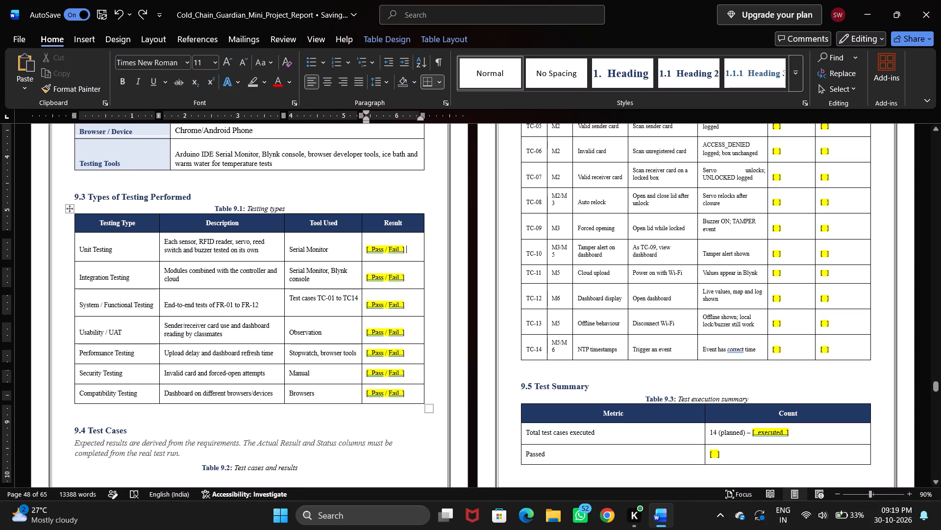
pyautogui.hotkey('shift', 'p')
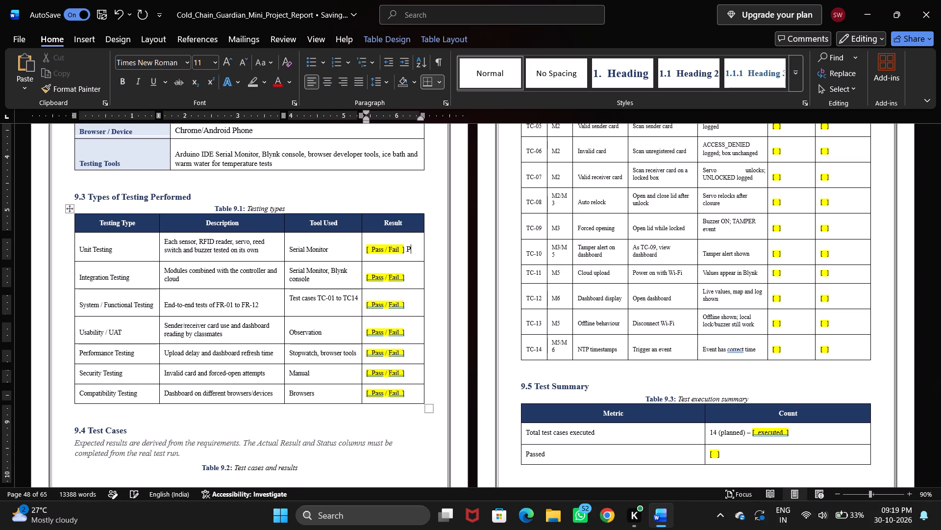
pyautogui.hotkey('shift', 'a')
pyautogui.press('BackSpace')
pyautogui.write('ass')
pyautogui.hotkey('shift', 'Left')
pyautogui.hotkey('shift', 'Left')
pyautogui.hotkey('shift', 'Left')
pyautogui.hotkey('shift', 'Left')
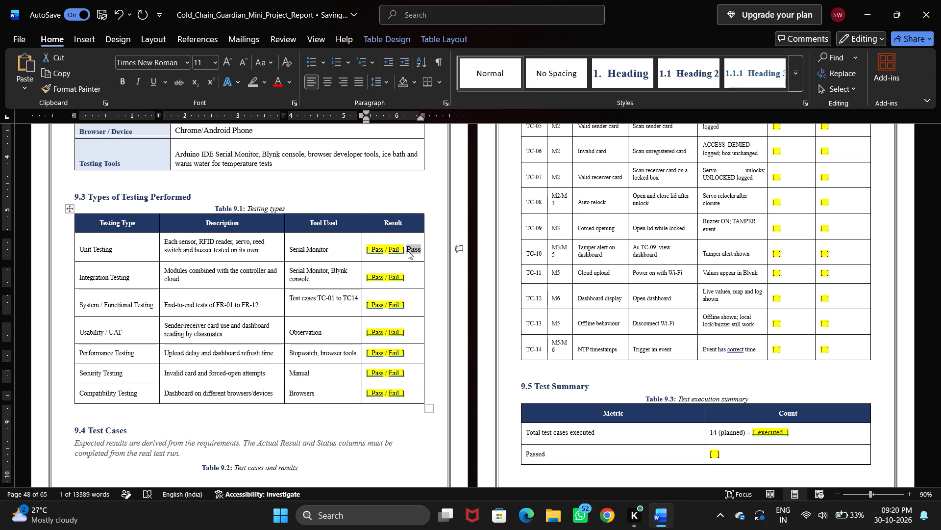
pyautogui.hotkey('ctrl', 'c')
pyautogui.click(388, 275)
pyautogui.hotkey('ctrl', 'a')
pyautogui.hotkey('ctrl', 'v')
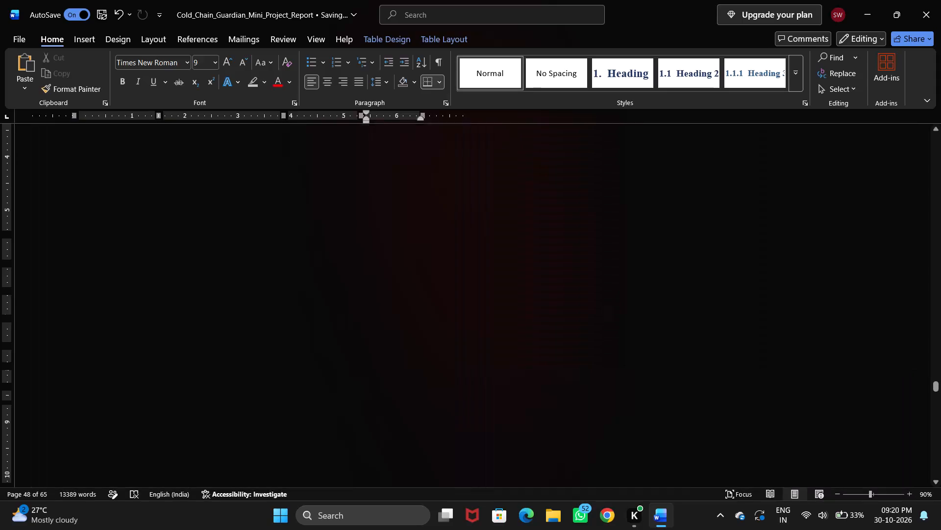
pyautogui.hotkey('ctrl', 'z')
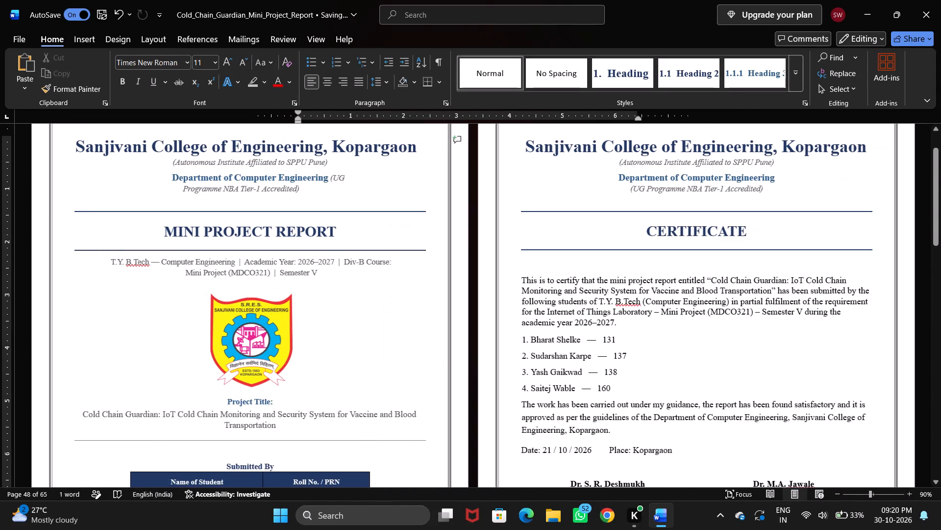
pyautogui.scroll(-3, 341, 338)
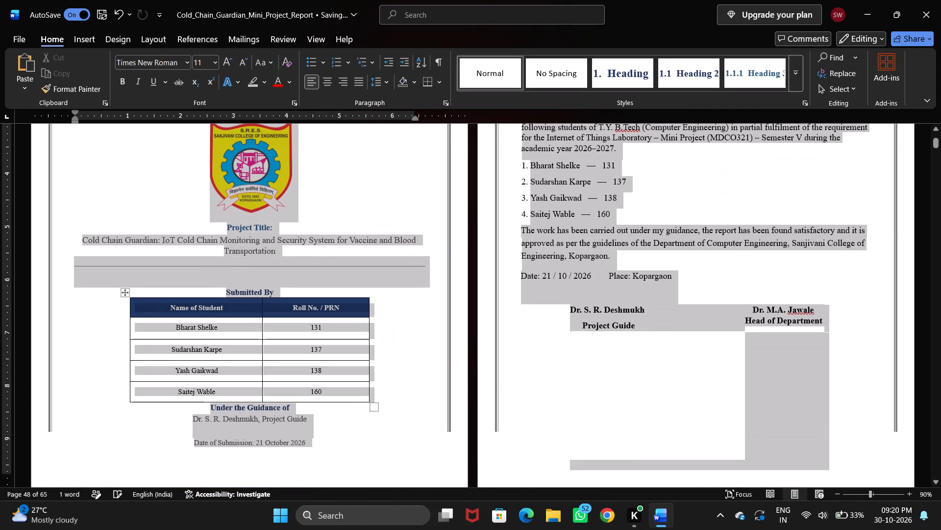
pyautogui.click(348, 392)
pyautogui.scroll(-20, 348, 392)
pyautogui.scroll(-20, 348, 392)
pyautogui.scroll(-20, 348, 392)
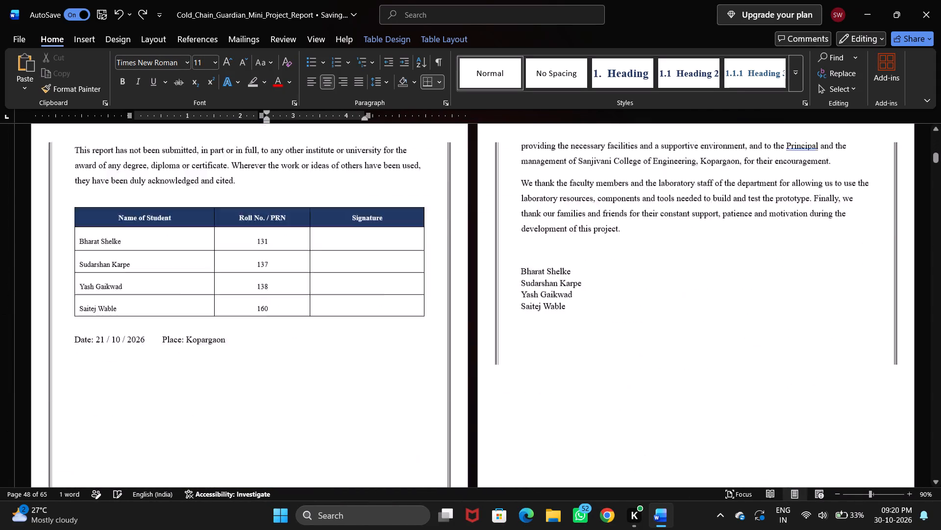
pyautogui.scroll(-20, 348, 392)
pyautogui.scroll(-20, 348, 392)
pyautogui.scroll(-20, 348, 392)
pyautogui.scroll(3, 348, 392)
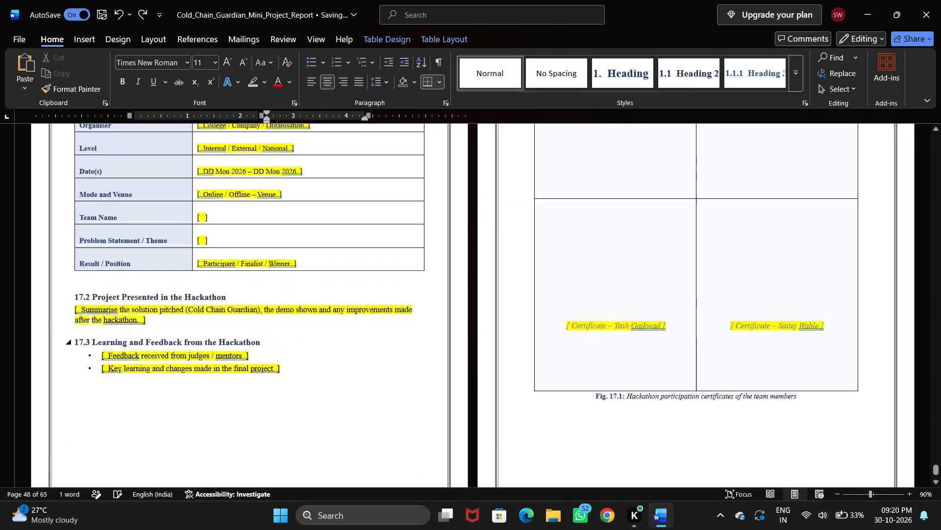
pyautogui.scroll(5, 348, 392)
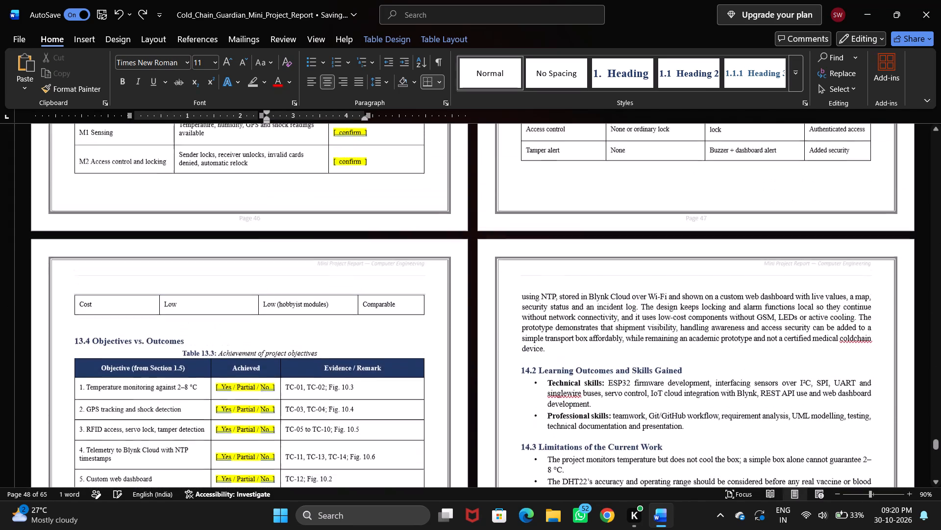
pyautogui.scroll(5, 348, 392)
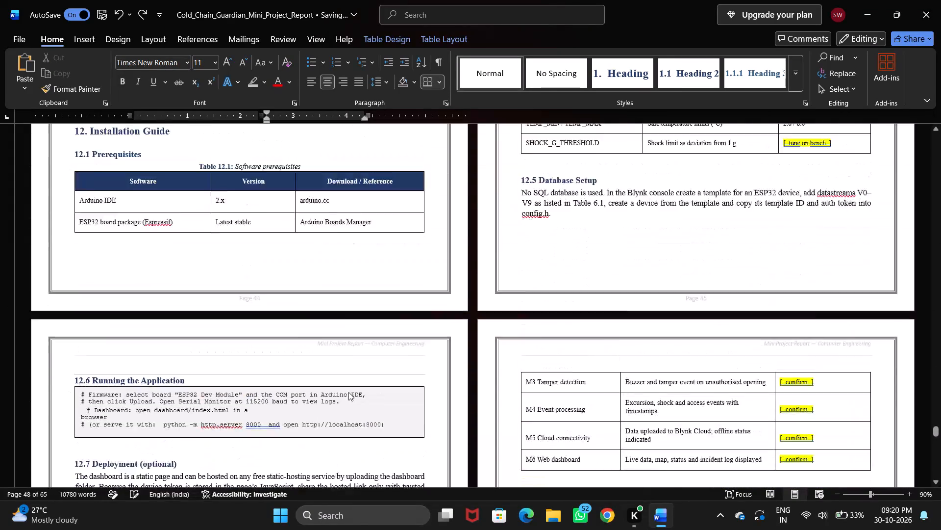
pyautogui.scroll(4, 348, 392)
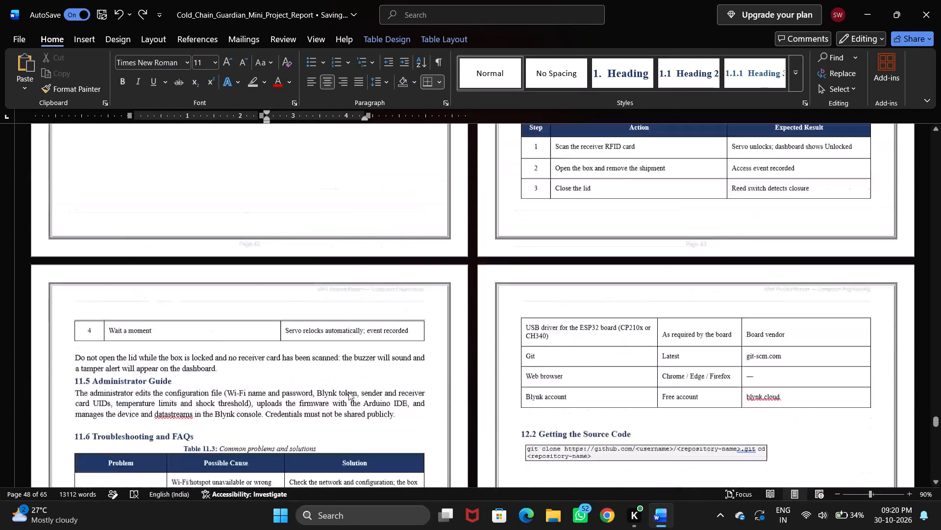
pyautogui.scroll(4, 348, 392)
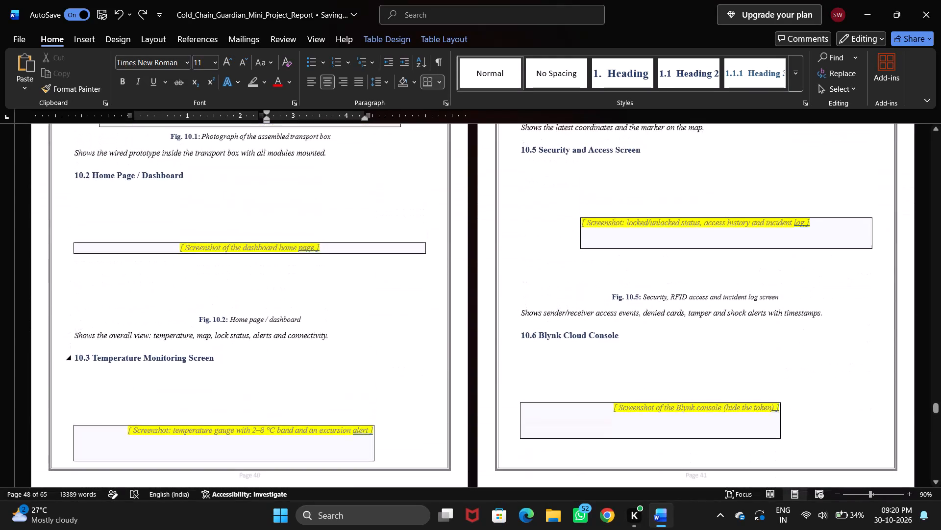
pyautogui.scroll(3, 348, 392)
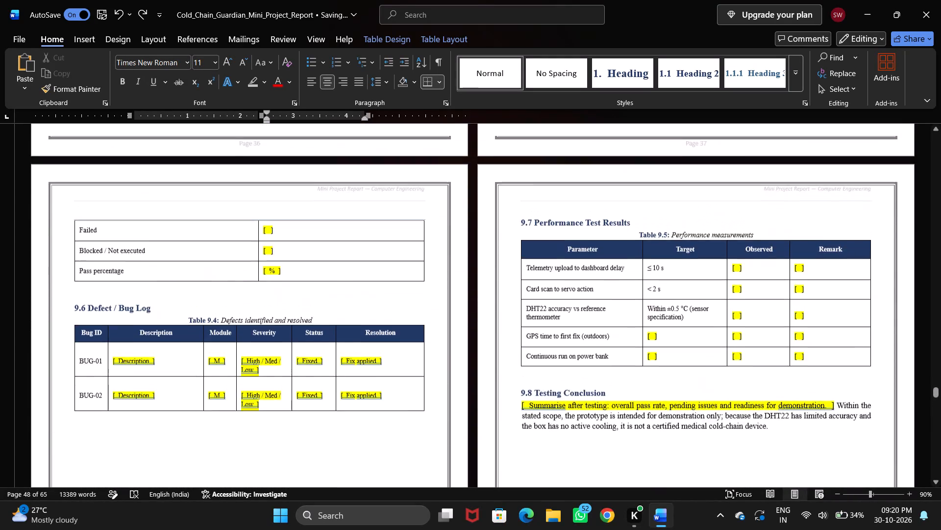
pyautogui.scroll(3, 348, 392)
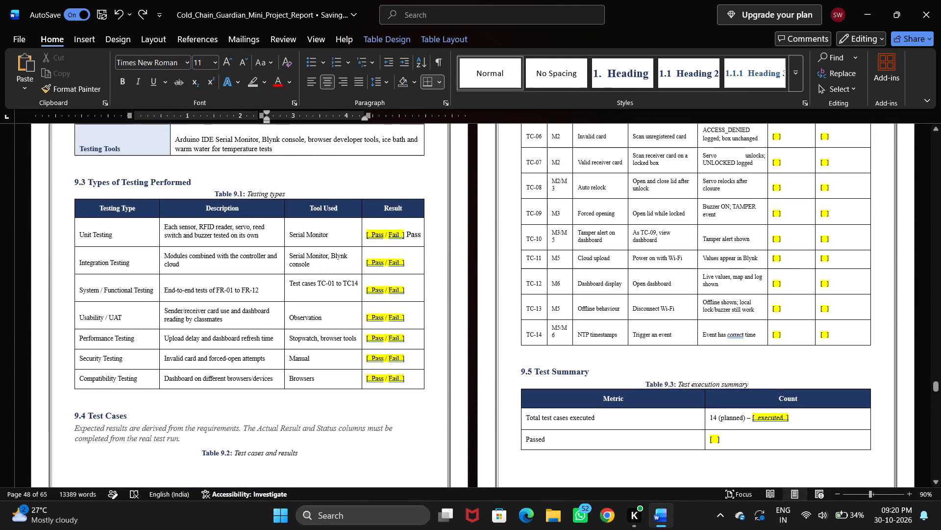
# Delete the highlighted bracketed Pass / Fail placeholder from the Unit Testing row of Table 9.1, keeping the plain Pass text.
pyautogui.click(406, 239)
pyautogui.press('BackSpace')
pyautogui.press('BackSpace')
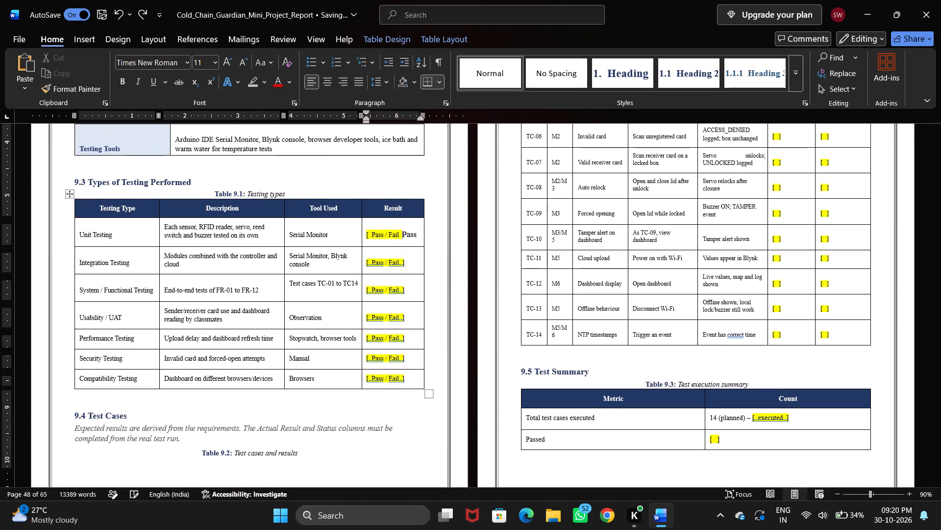
pyautogui.press('BackSpace')
pyautogui.press('BackSpace')
pyautogui.press('BackSpace')
pyautogui.press('BackSpace')
pyautogui.press('BackSpace')
pyautogui.press('BackSpace')
pyautogui.press('BackSpace')
pyautogui.press('BackSpace')
pyautogui.press('BackSpace')
pyautogui.press('BackSpace')
pyautogui.press('BackSpace')
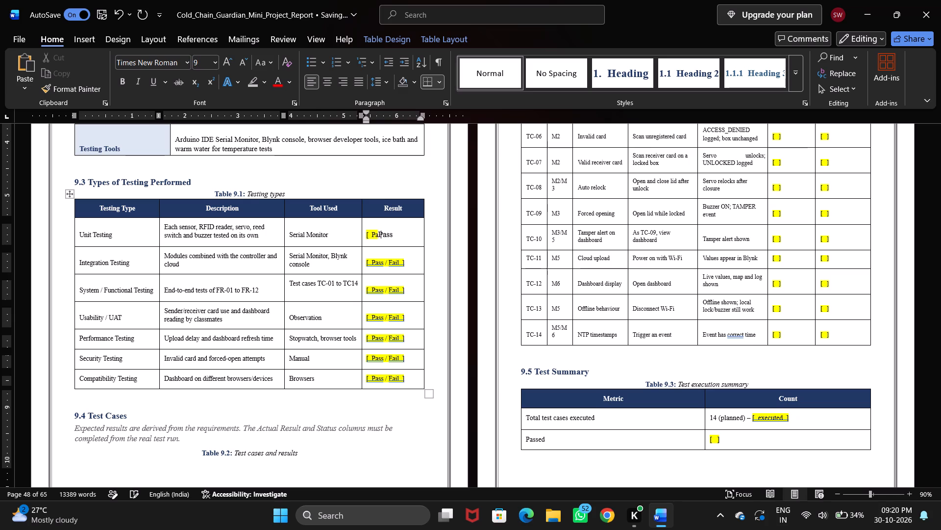
pyautogui.press('BackSpace')
pyautogui.press('BackSpace')
pyautogui.press('BackSpace')
pyautogui.press('BackSpace')
pyautogui.press('BackSpace')
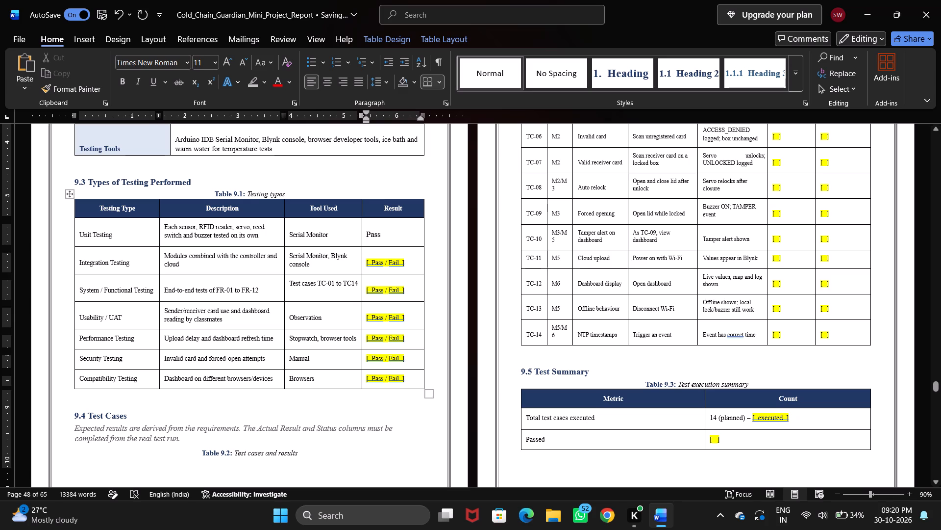
# Replace the highlighted Pass / Fail placeholders in Table 9.1's Result column, from Integration Testing through Compatibility Testing, with the copied plain Pass.
pyautogui.doubleClick(398, 262)
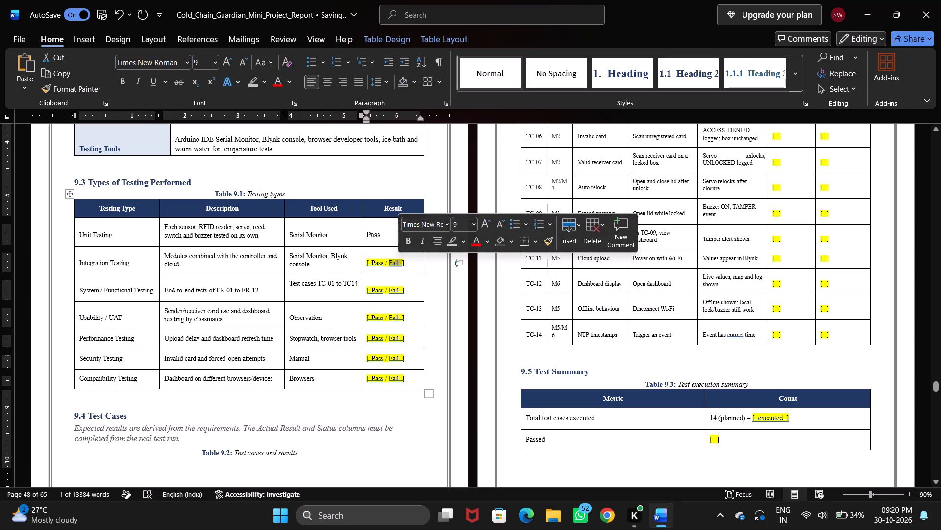
pyautogui.click(365, 254)
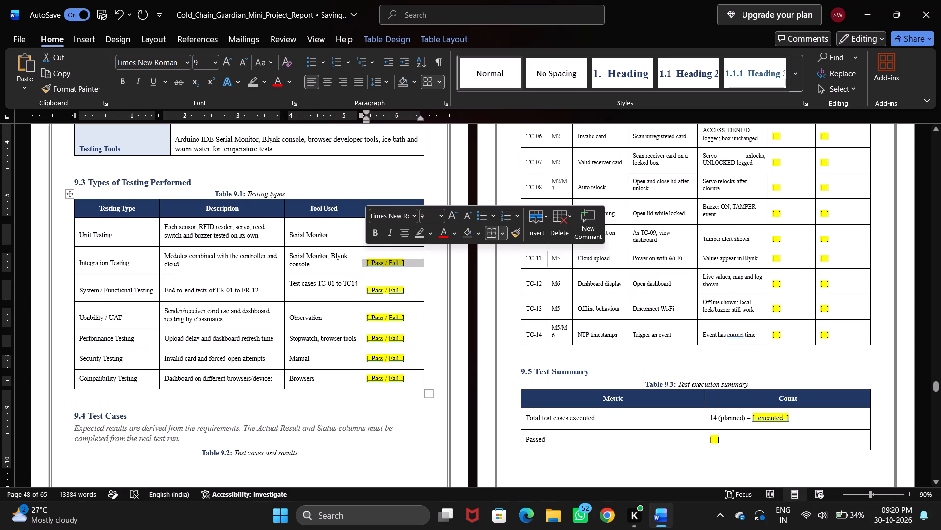
pyautogui.hotkey('ctrl', 'v')
pyautogui.click(383, 290)
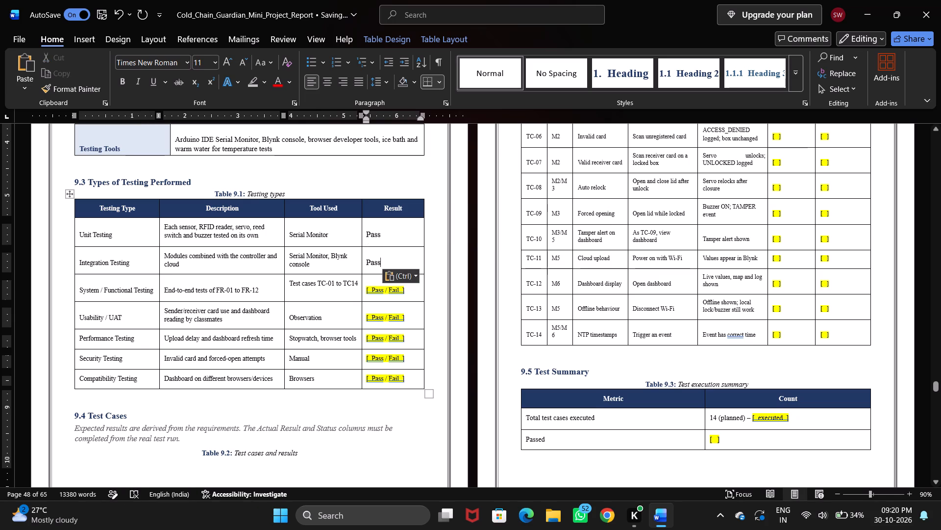
pyautogui.hotkey('ctrl', 'a')
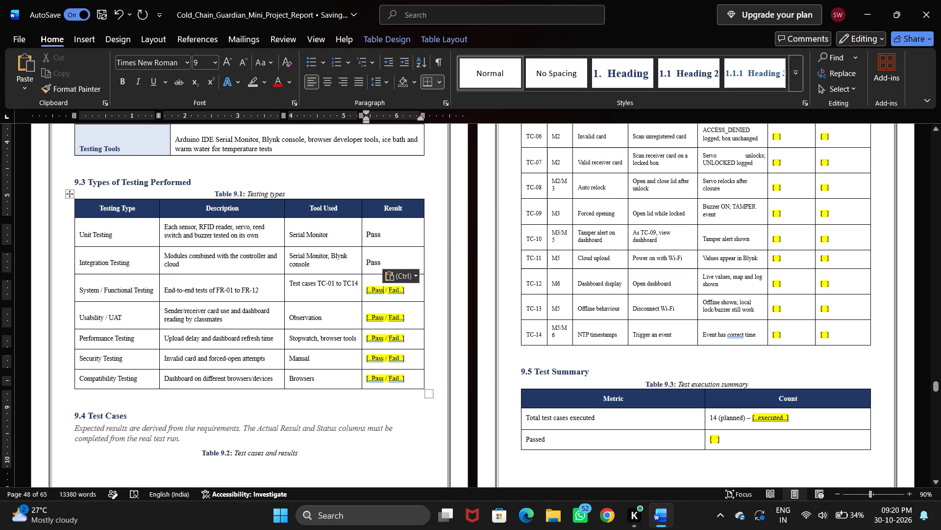
pyautogui.click(383, 290)
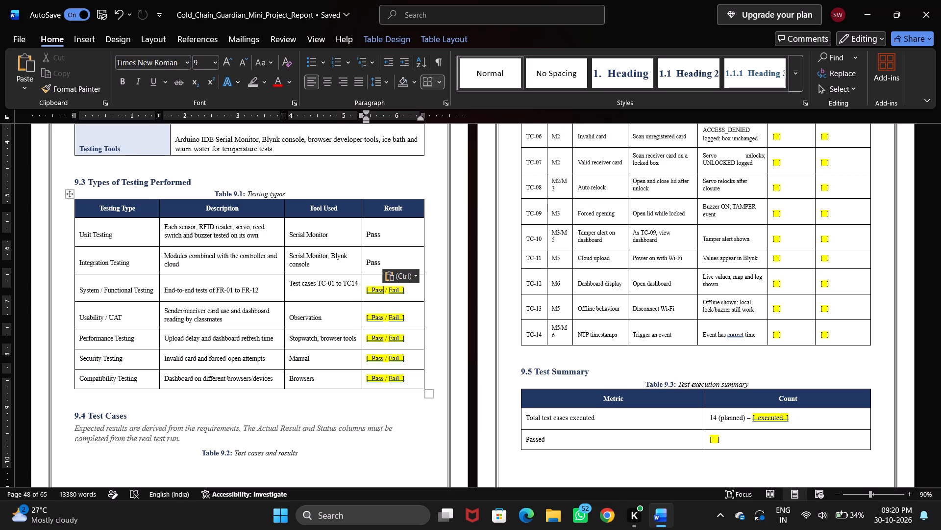
pyautogui.click(400, 220)
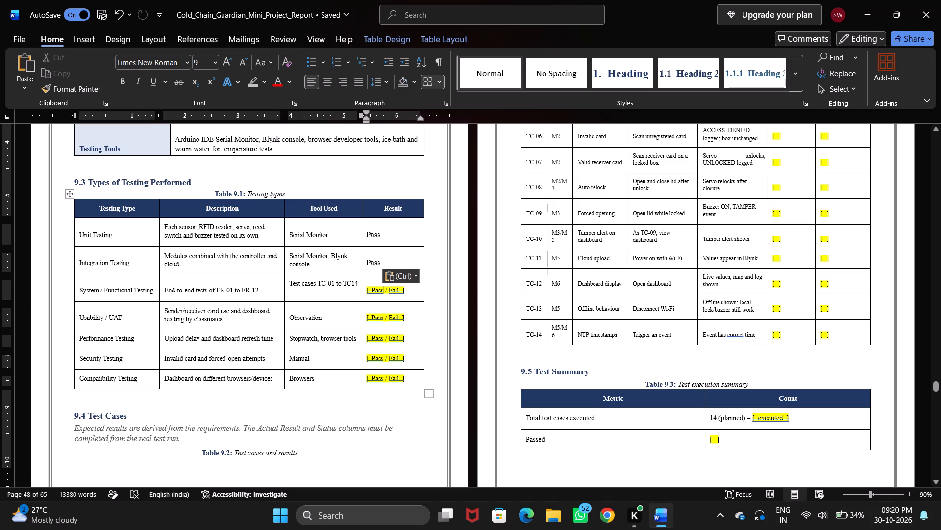
pyautogui.moveTo(365, 229); pyautogui.dragTo(370, 269)
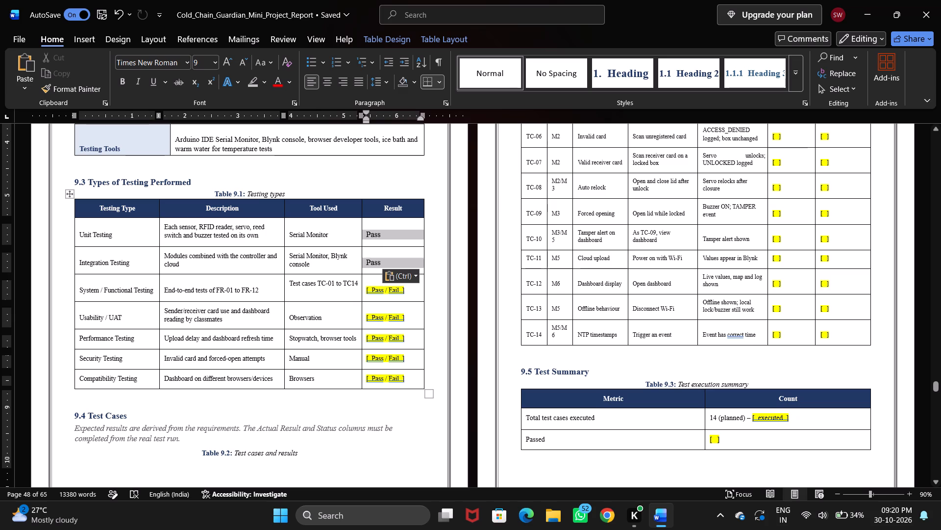
pyautogui.moveTo(370, 269); pyautogui.dragTo(383, 378)
pyautogui.hotkey('ctrl', 'v')
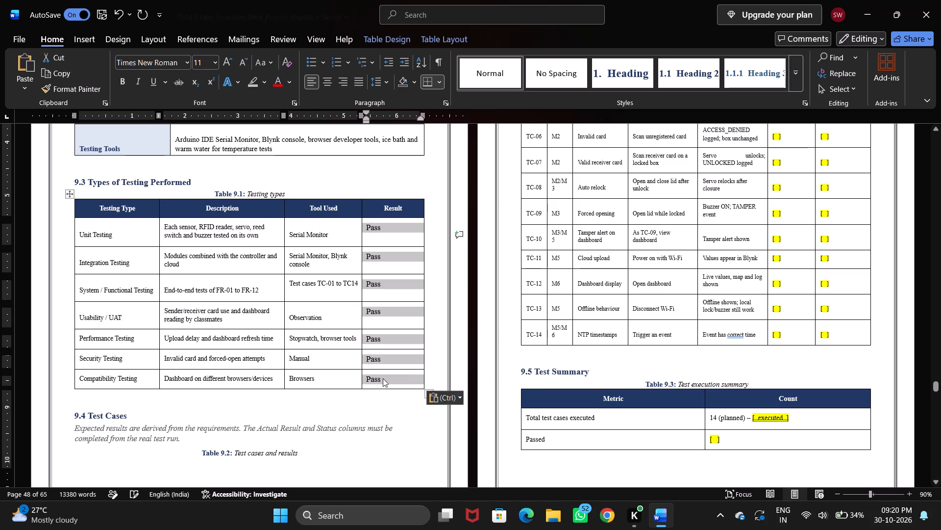
# Replace the highlighted placeholders in the Status column of the section 9.4 test cases table with Pass for TC-01 through TC-14.
pyautogui.scroll(1, 633, 303)
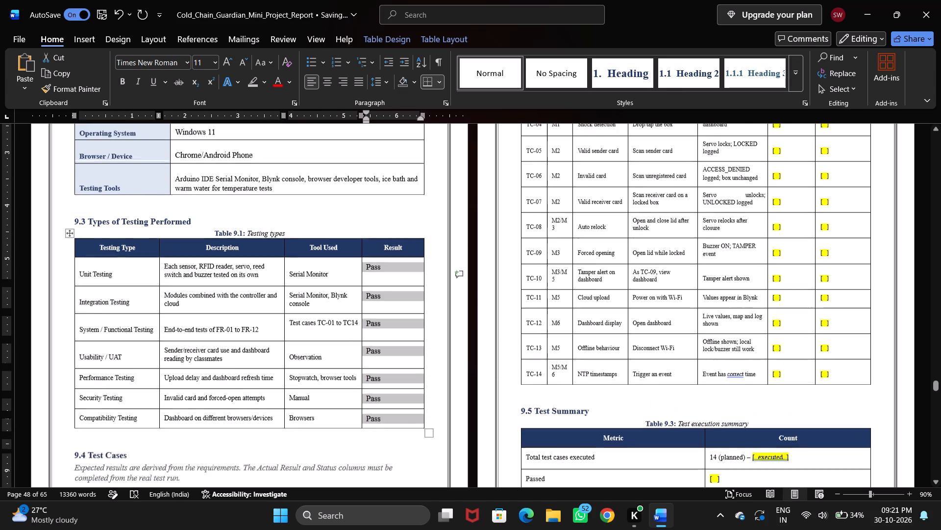
pyautogui.scroll(1, 633, 303)
pyautogui.scroll(1, 776, 230)
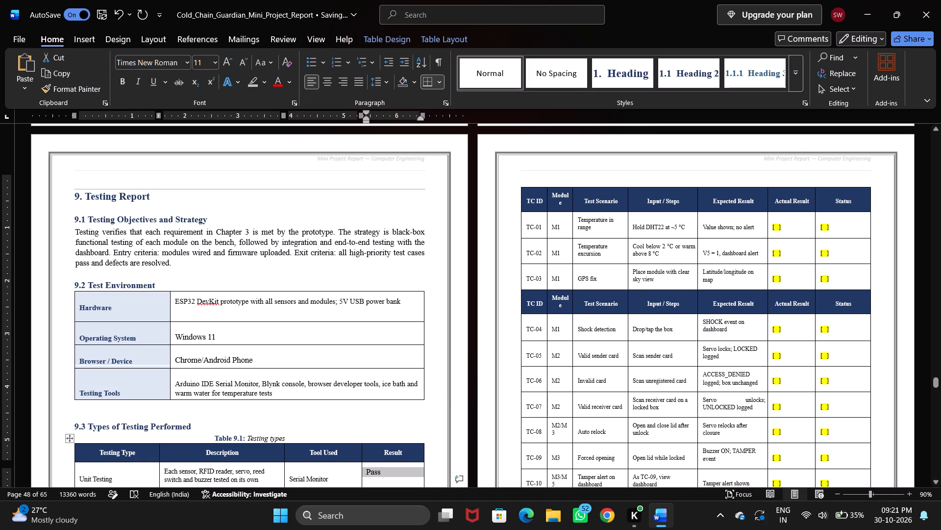
pyautogui.moveTo(871, 225); pyautogui.dragTo(858, 274)
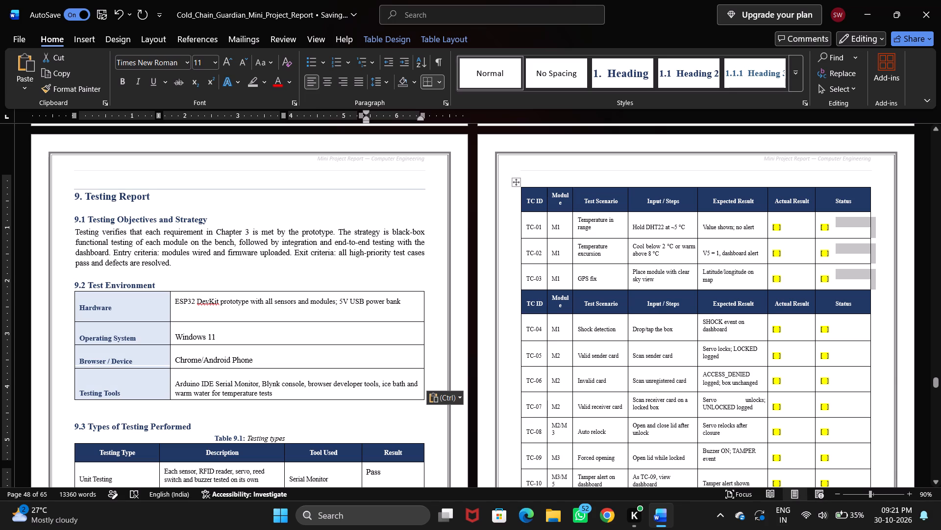
pyautogui.moveTo(858, 274); pyautogui.dragTo(858, 275)
pyautogui.click(858, 275)
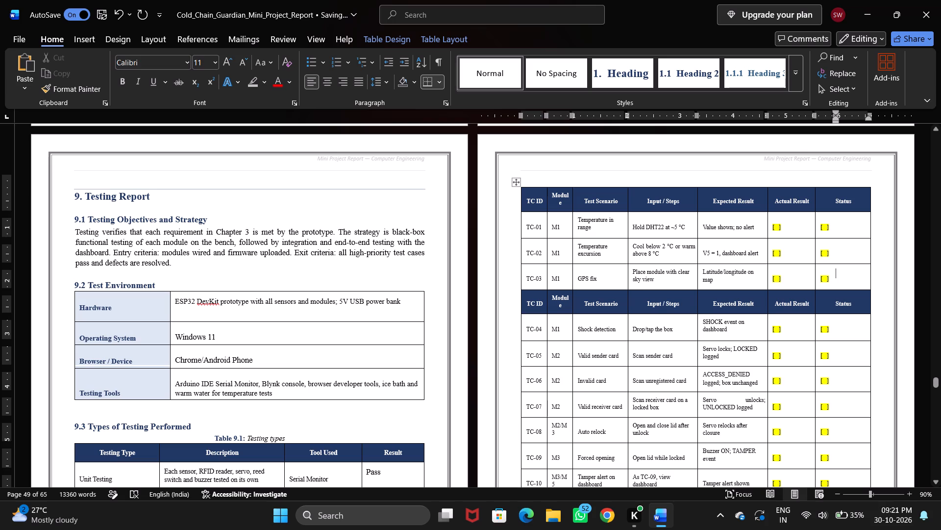
pyautogui.moveTo(818, 226); pyautogui.dragTo(834, 273)
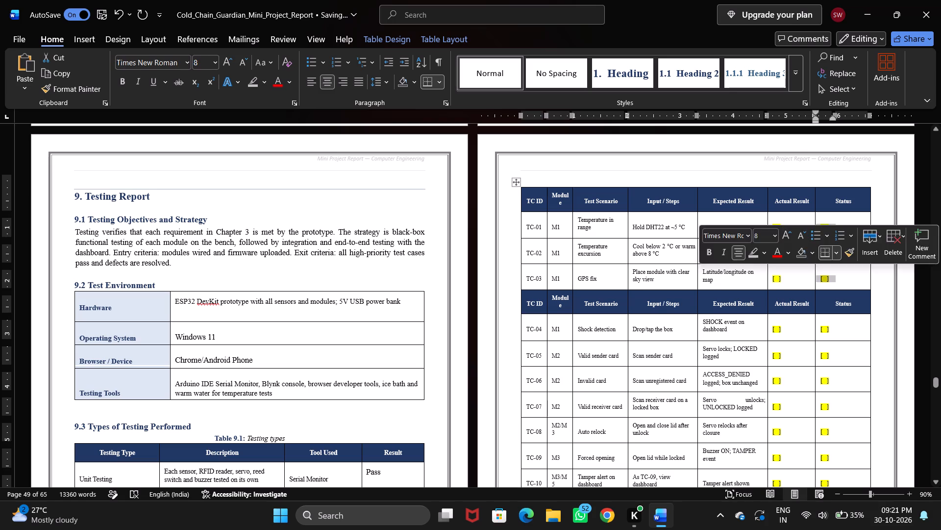
pyautogui.hotkey('ctrl', 'v')
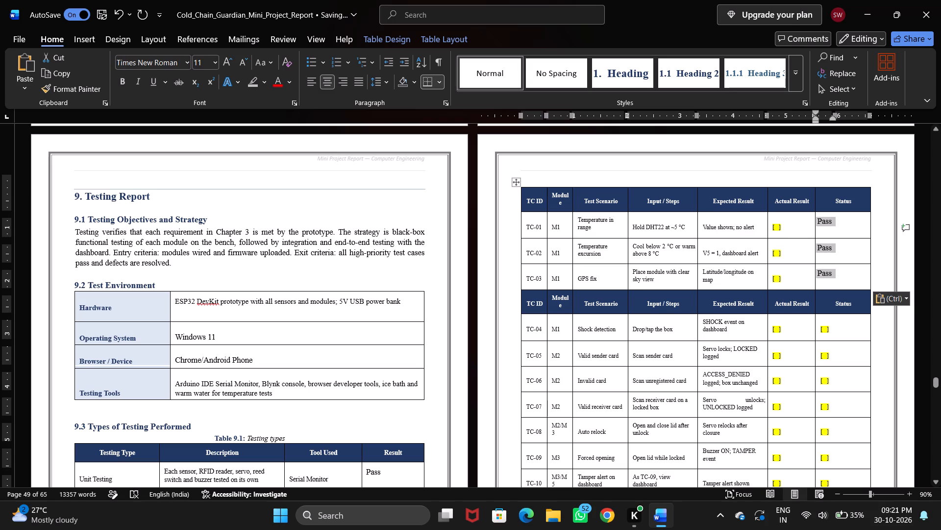
pyautogui.moveTo(821, 331); pyautogui.dragTo(836, 501)
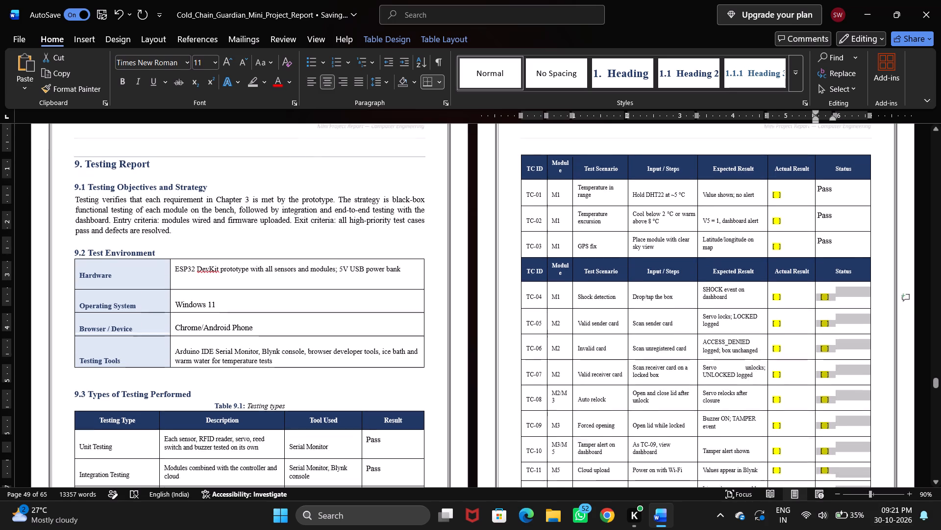
pyautogui.moveTo(836, 501); pyautogui.dragTo(831, 358)
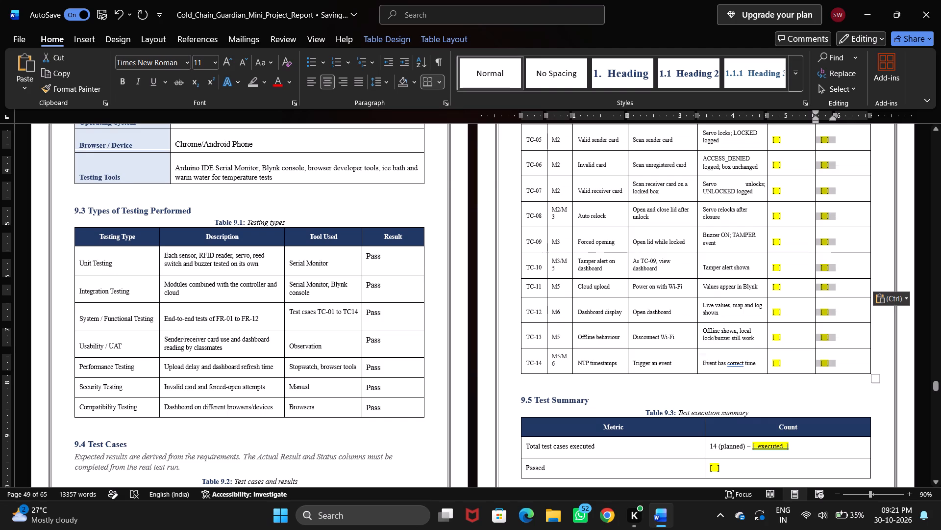
pyautogui.hotkey('ctrl', 'v')
pyautogui.click(831, 358)
# Copy the TC-01 Expected Result, Value shown; no alert, over the highlighted placeholder in its Actual Result cell.
pyautogui.scroll(1, 831, 358)
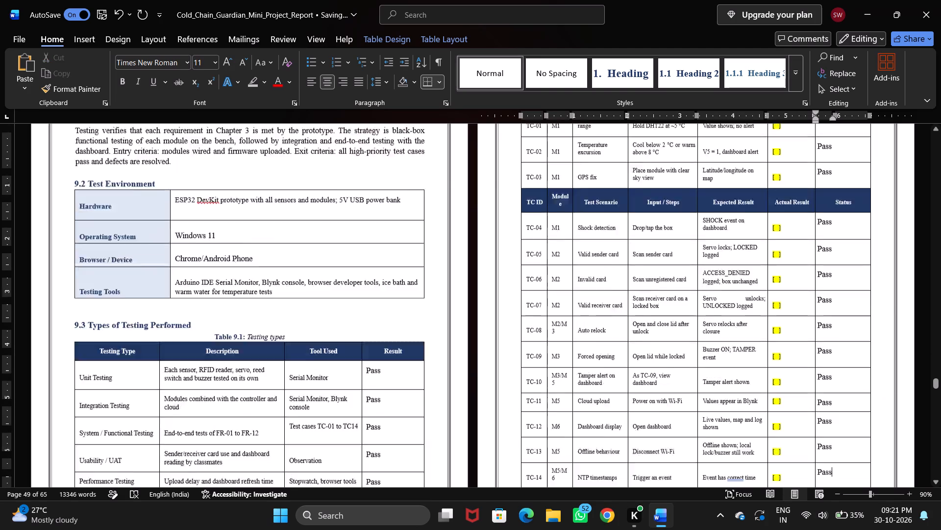
pyautogui.scroll(2, 831, 358)
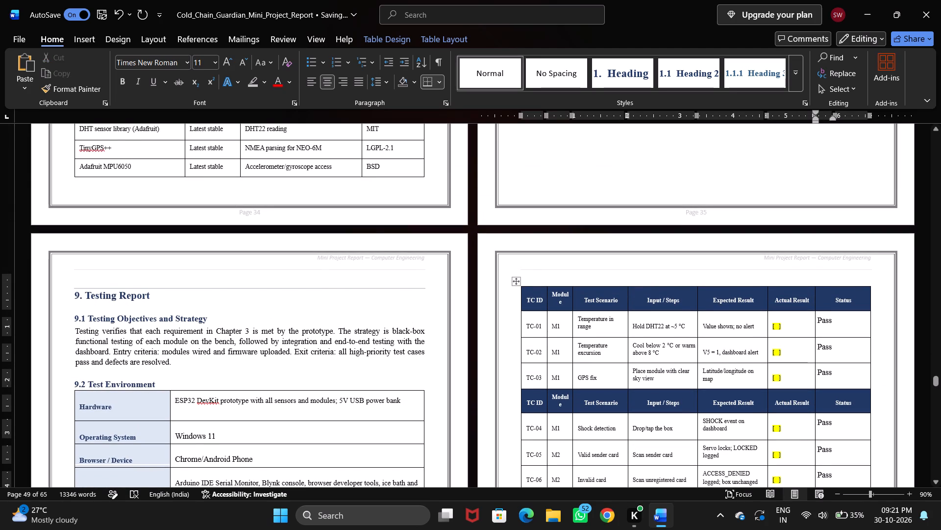
pyautogui.moveTo(703, 326); pyautogui.dragTo(758, 326)
pyautogui.hotkey('ctrl', 'c')
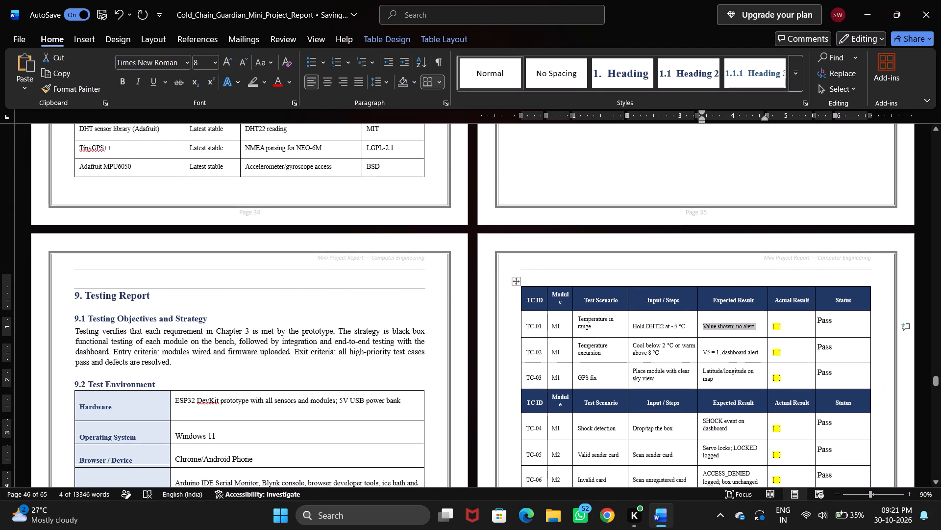
pyautogui.moveTo(770, 327); pyautogui.dragTo(783, 327)
pyautogui.hotkey('ctrl', 'v')
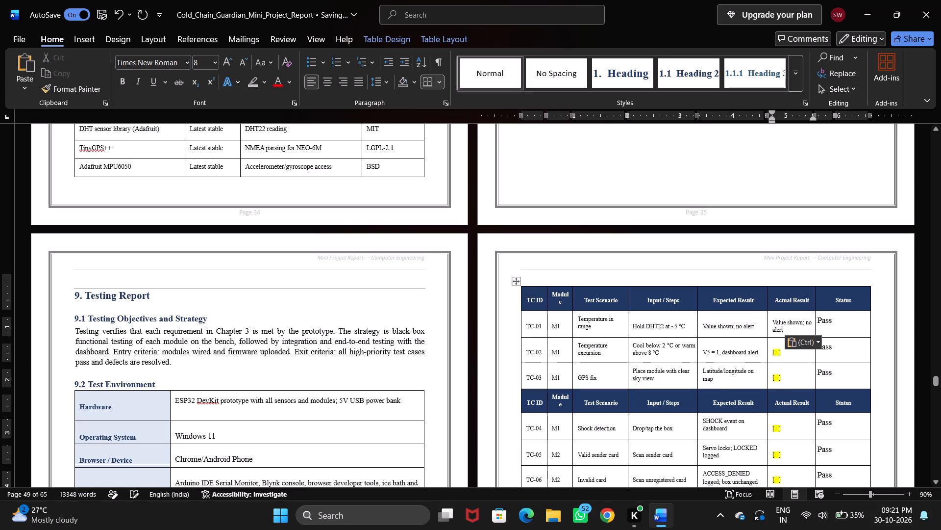
# Copy the TC-02 Expected Result, V5 = 1, dashboard alert, over the highlighted placeholder in its Actual Result cell.
pyautogui.moveTo(700, 351); pyautogui.dragTo(728, 353)
pyautogui.moveTo(728, 353); pyautogui.dragTo(755, 355)
pyautogui.hotkey('ctrl', 'c')
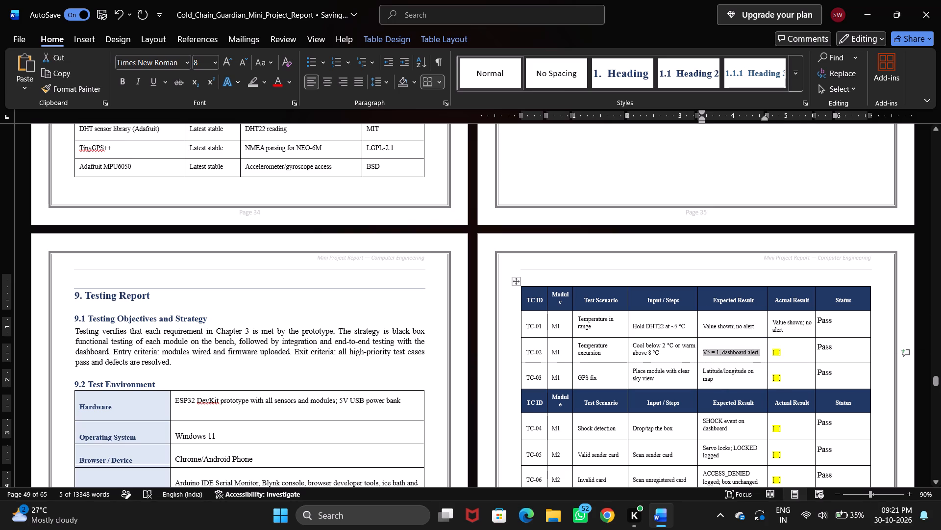
pyautogui.moveTo(769, 356); pyautogui.dragTo(785, 356)
pyautogui.hotkey('ctrl', 'v')
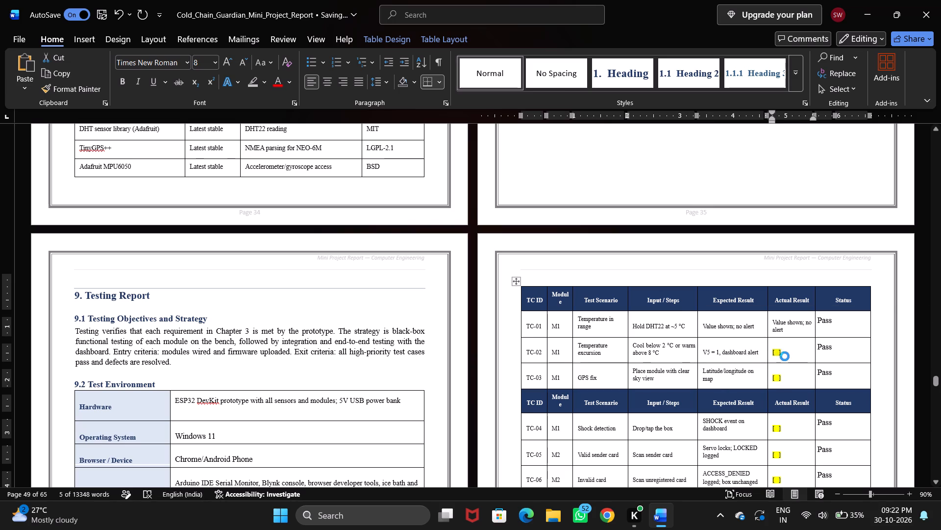
# Copy the TC-03 Expected Result, Latitude/longitude on map, over the highlighted placeholder in its Actual Result cell.
pyautogui.moveTo(699, 370); pyautogui.dragTo(717, 378)
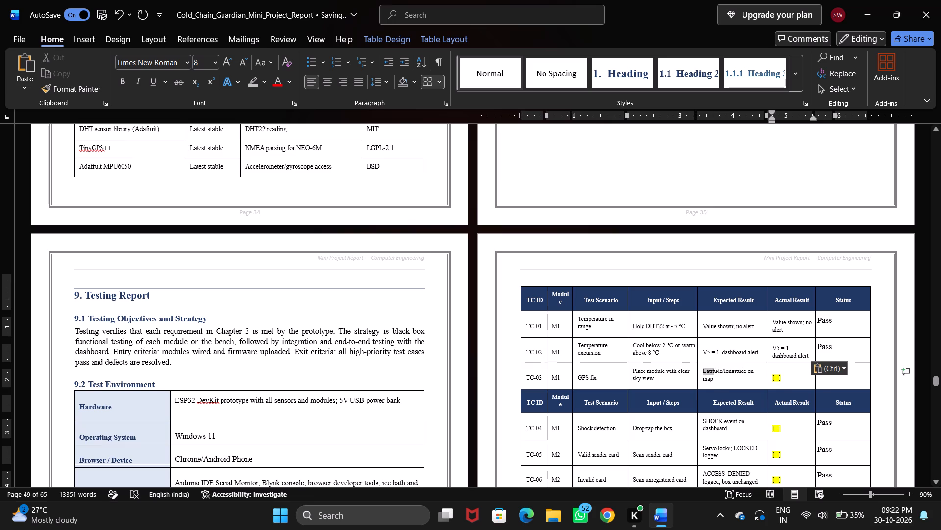
pyautogui.moveTo(717, 378); pyautogui.dragTo(717, 378)
pyautogui.hotkey('ctrl', 'c')
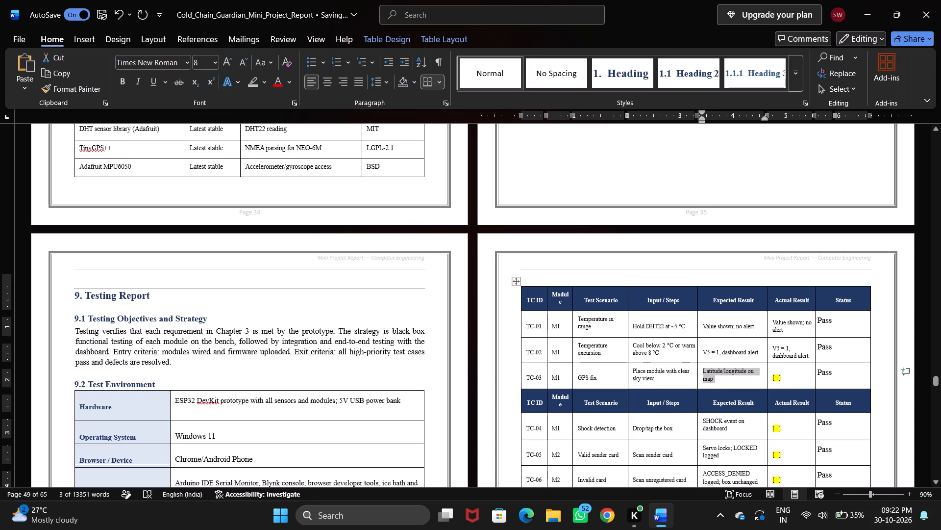
pyautogui.moveTo(770, 379); pyautogui.dragTo(783, 379)
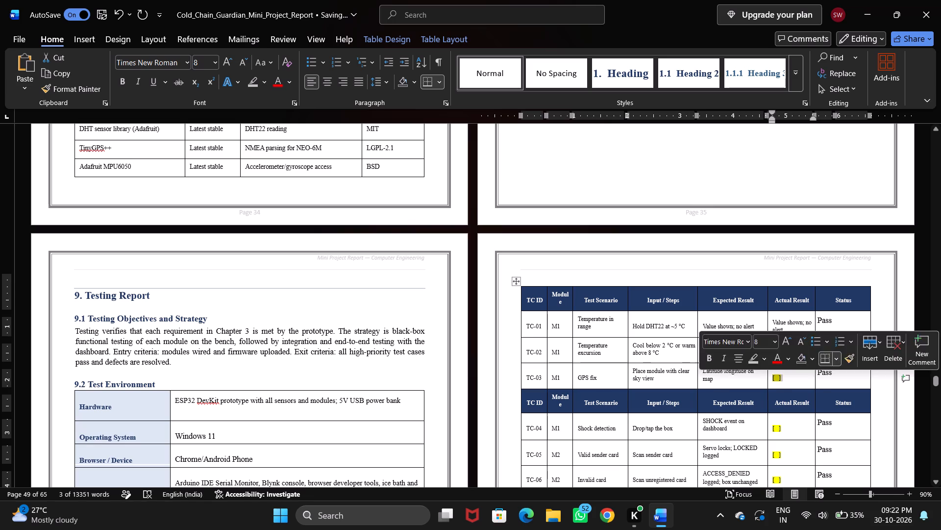
pyautogui.hotkey('ctrl', 'v')
# Copy the TC-04 Expected Result, SHOCK event on dashboard, over the highlighted placeholder in its Actual Result cell.
pyautogui.scroll(-1, 783, 379)
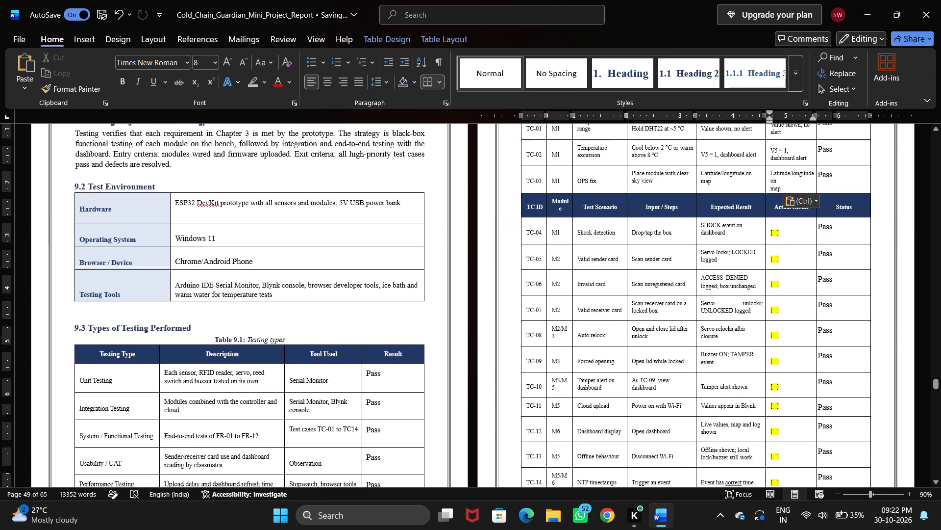
pyautogui.moveTo(699, 225); pyautogui.dragTo(729, 235)
pyautogui.hotkey('ctrl', 'c')
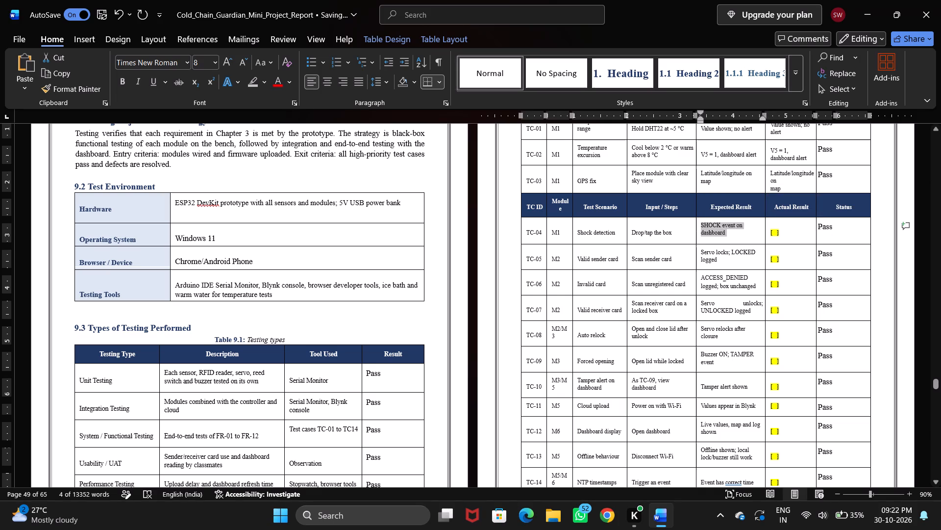
pyautogui.moveTo(768, 237); pyautogui.dragTo(777, 238)
pyautogui.hotkey('shift', 'Right')
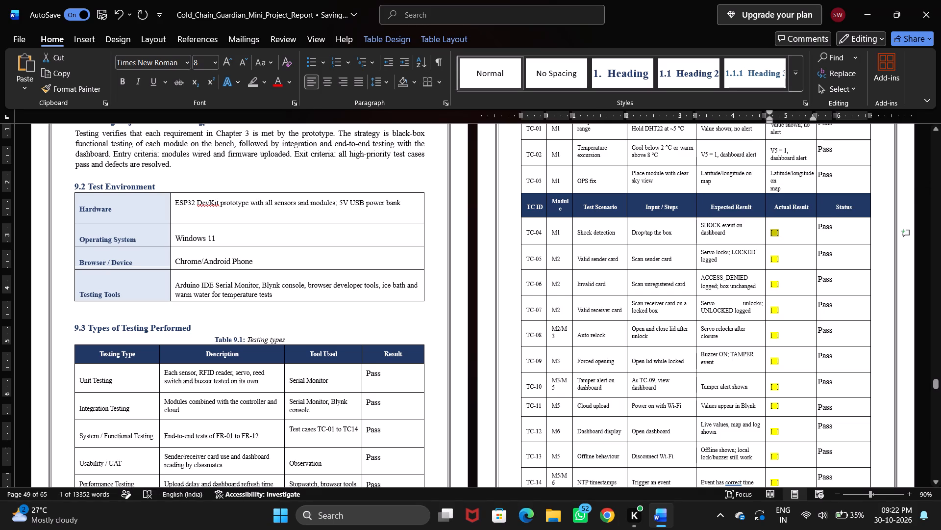
pyautogui.hotkey('ctrl', 'v')
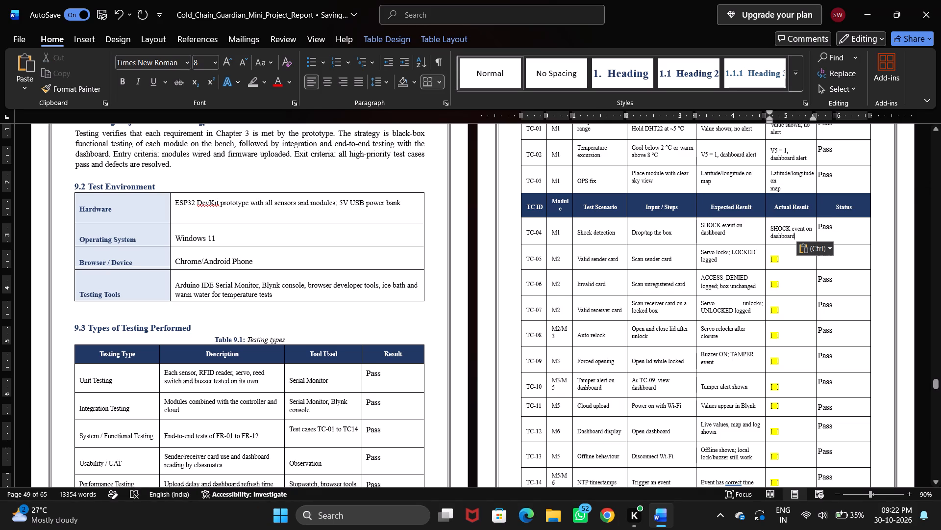
# Copy the TC-05 Expected Result, Servo locks; LOCKED logged, over the highlighted placeholder in its Actual Result cell.
pyautogui.moveTo(699, 252); pyautogui.dragTo(719, 261)
pyautogui.hotkey('ctrl', 'c')
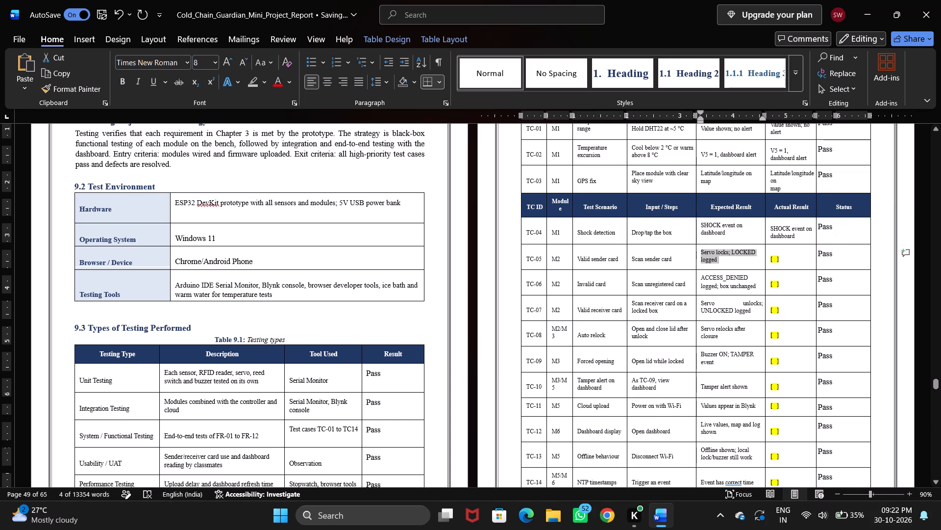
pyautogui.moveTo(767, 260); pyautogui.dragTo(781, 263)
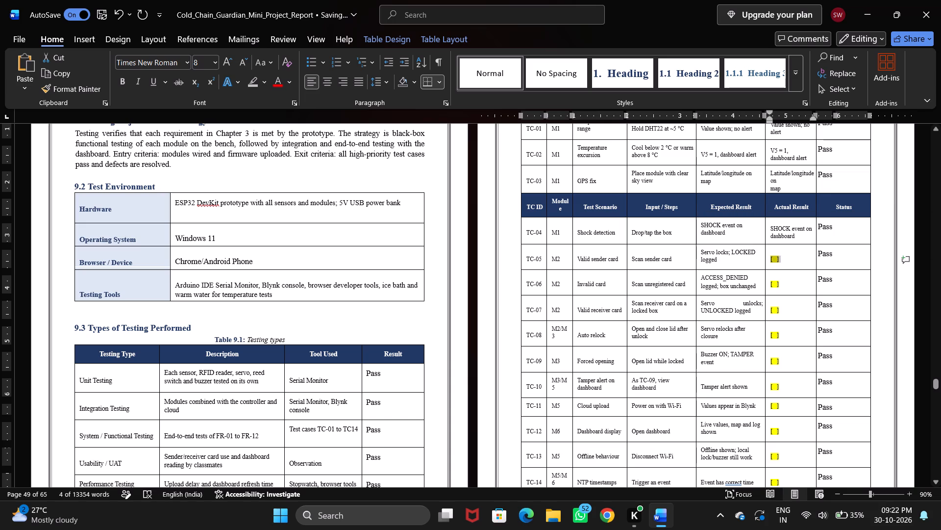
pyautogui.hotkey('ctrl', 'v')
# Paste Servo locks; LOCKED logged over both the TC-06 Expected Result text and its highlighted Actual Result placeholder.
pyautogui.moveTo(701, 277); pyautogui.dragTo(750, 291)
pyautogui.hotkey('ctrl', 'v')
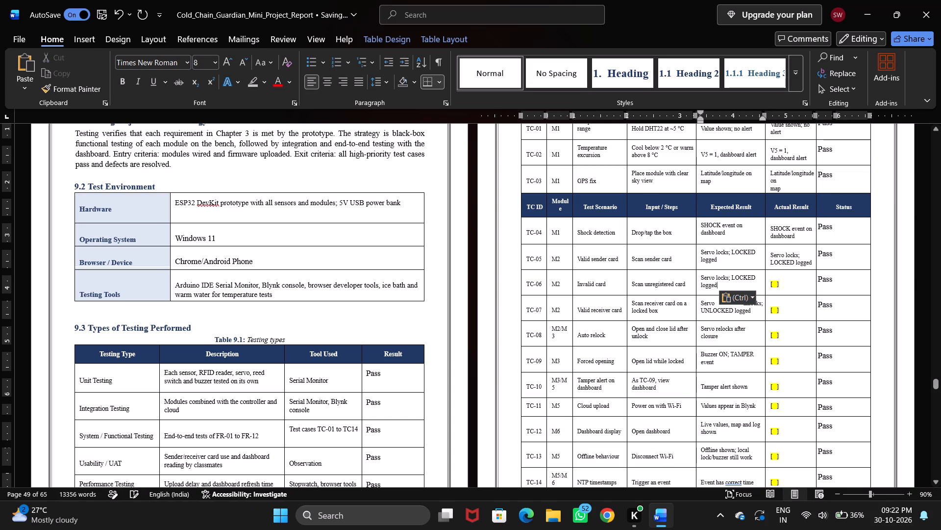
pyautogui.moveTo(769, 286); pyautogui.dragTo(778, 288)
pyautogui.hotkey('ctrl', 'v')
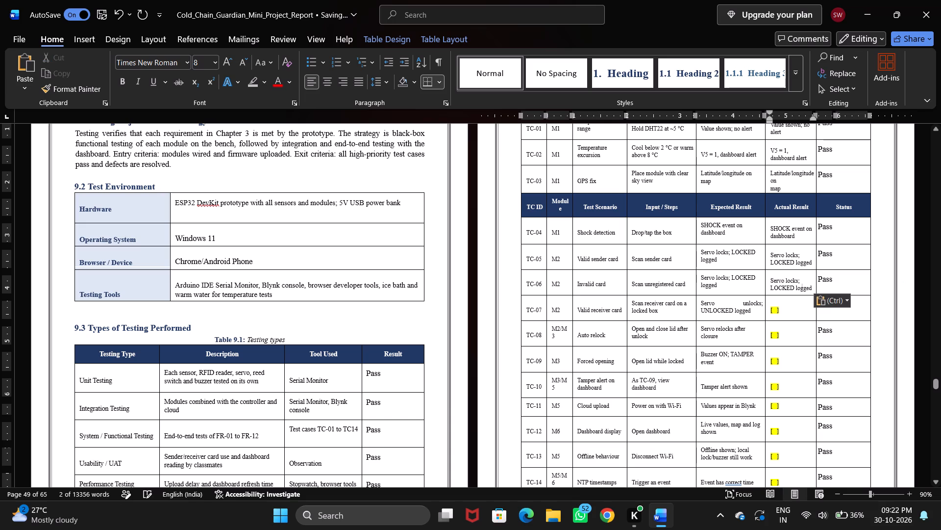
# Paste Servo locks; LOCKED logged over both the TC-07 Expected Result text and its highlighted Actual Result placeholder.
pyautogui.moveTo(699, 301); pyautogui.dragTo(743, 312)
pyautogui.hotkey('ctrl', 'v')
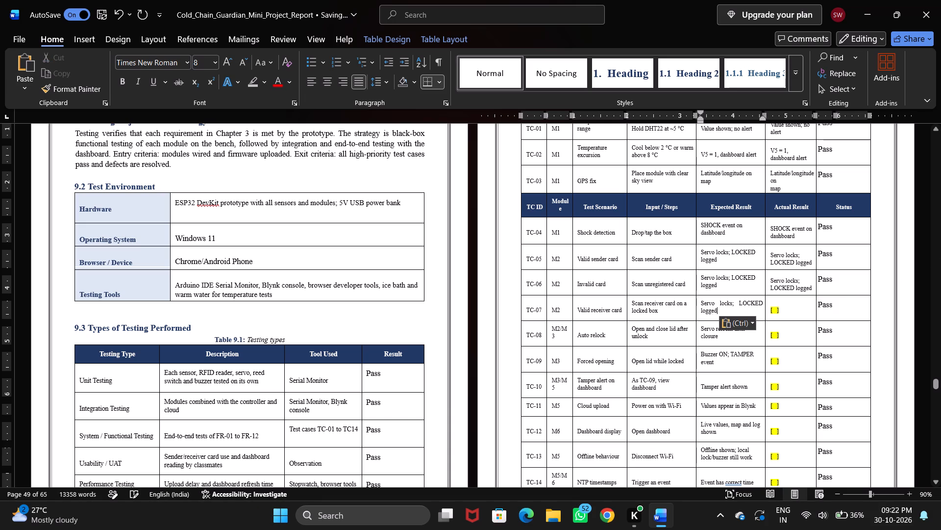
pyautogui.moveTo(768, 312); pyautogui.dragTo(782, 312)
pyautogui.hotkey('ctrl', 'v')
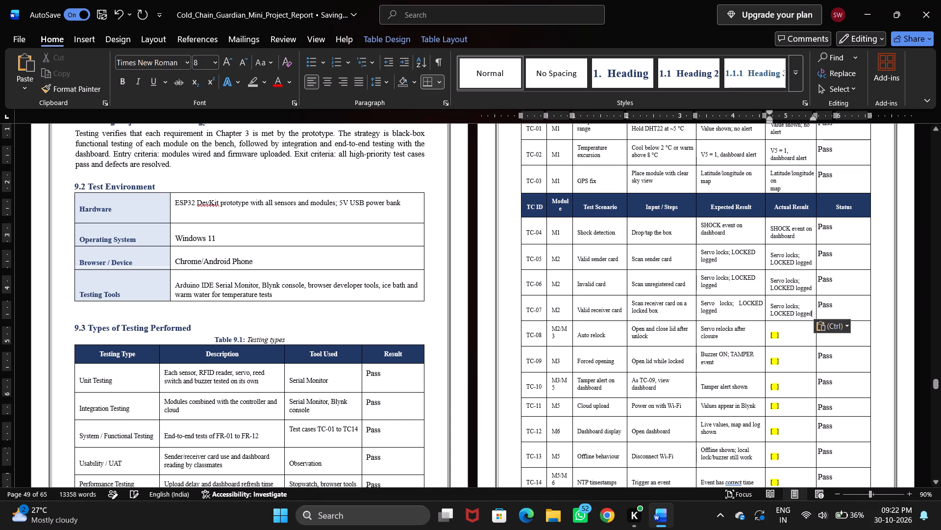
# Copy the TC-08 Expected Result, Servo relocks after closure, over the highlighted placeholder in its Actual Result cell.
pyautogui.moveTo(700, 328); pyautogui.dragTo(718, 336)
pyautogui.hotkey('ctrl', 'c')
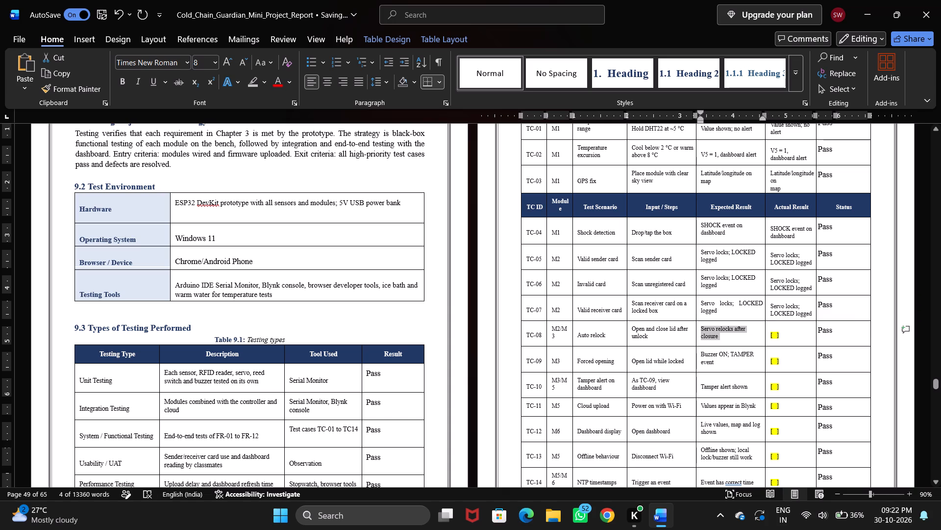
pyautogui.moveTo(768, 336); pyautogui.dragTo(784, 339)
pyautogui.hotkey('ctrl', 'v')
# Copy the TC-09 Expected Result, Buzzer ON; TAMPER event, over the highlighted placeholder in its Actual Result cell.
pyautogui.scroll(-1, 676, 377)
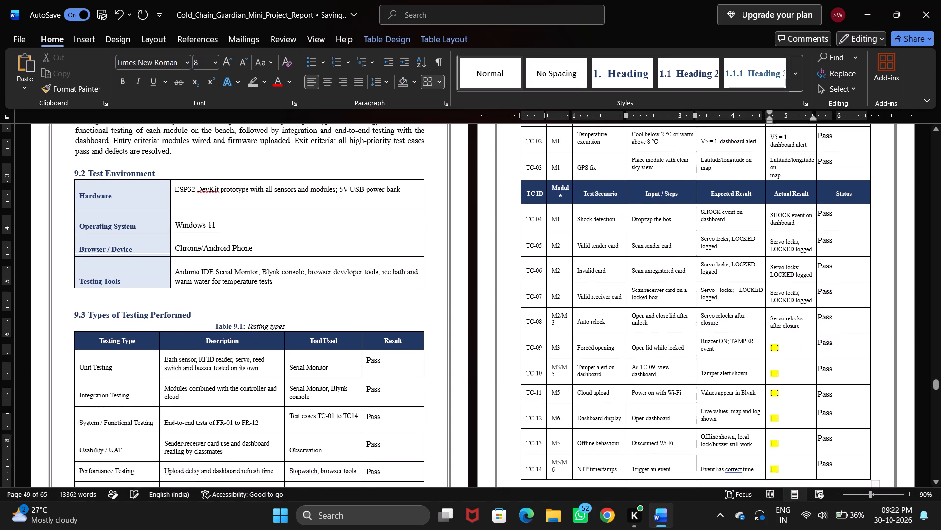
pyautogui.scroll(-1, 676, 377)
pyautogui.moveTo(699, 247); pyautogui.dragTo(712, 253)
pyautogui.click(712, 253)
pyautogui.moveTo(712, 253); pyautogui.dragTo(699, 245)
pyautogui.moveTo(699, 245); pyautogui.dragTo(715, 256)
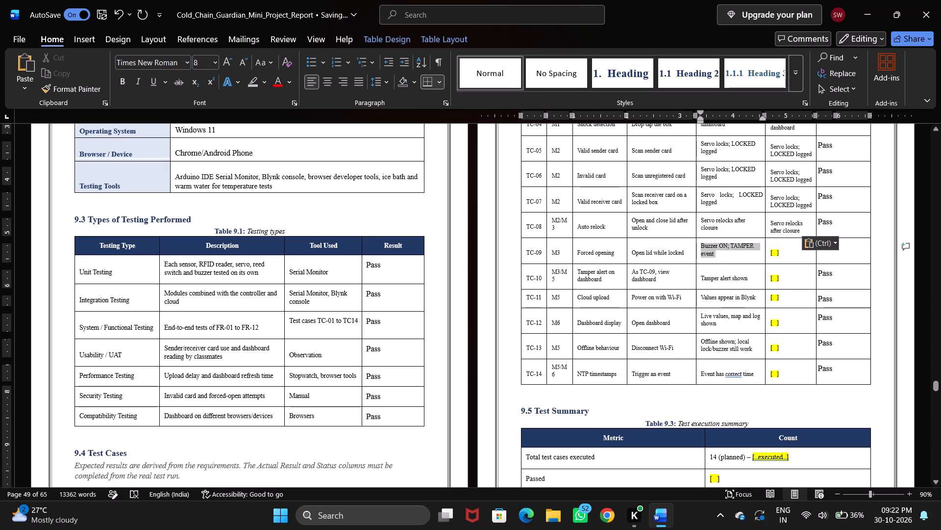
pyautogui.moveTo(715, 256); pyautogui.dragTo(716, 257)
pyautogui.hotkey('ctrl', 'c')
pyautogui.moveTo(768, 256); pyautogui.dragTo(775, 256)
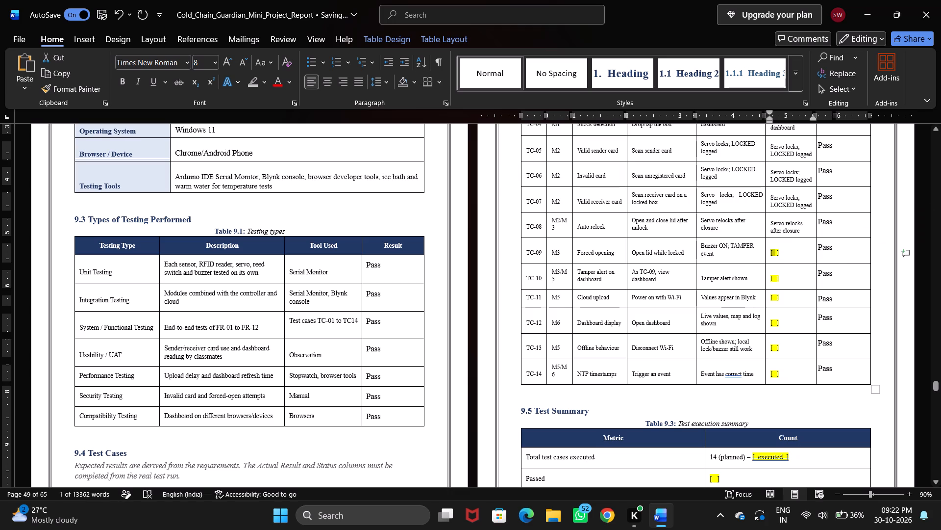
pyautogui.hotkey('shift', 'Right')
pyautogui.hotkey('shift', 'Right')
pyautogui.hotkey('ctrl', 'v')
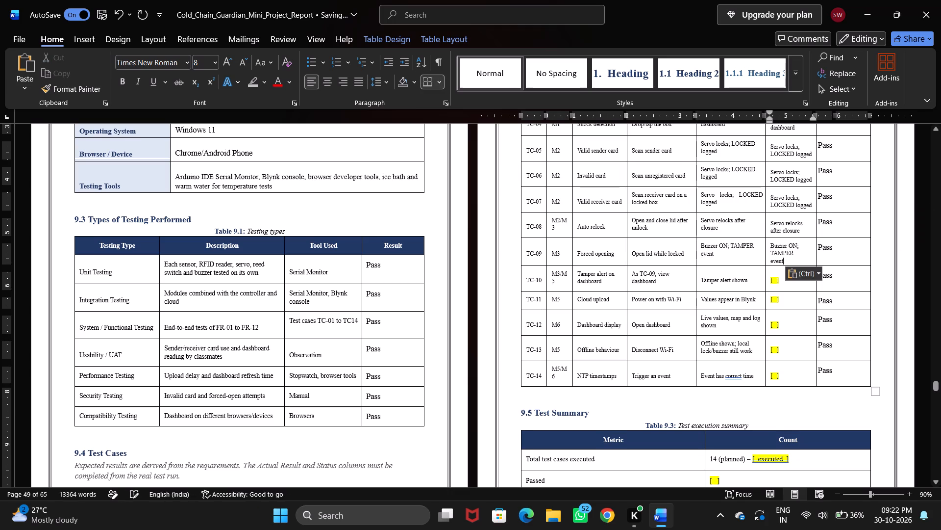
# Copy the TC-10 Expected Result, Tamper alert shown, into its highlighted Actual Result cell.
pyautogui.moveTo(701, 278); pyautogui.dragTo(746, 284)
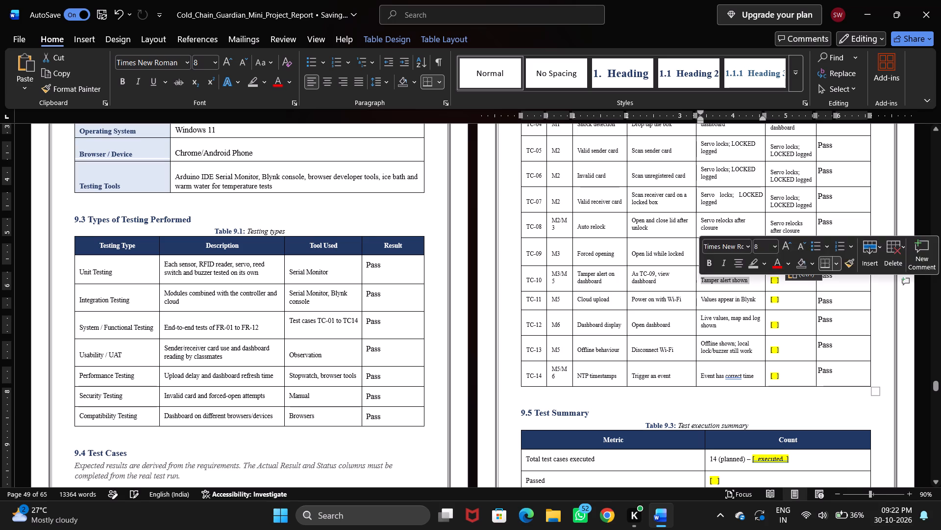
pyautogui.hotkey('ctrl', 'c')
pyautogui.doubleClick(774, 279)
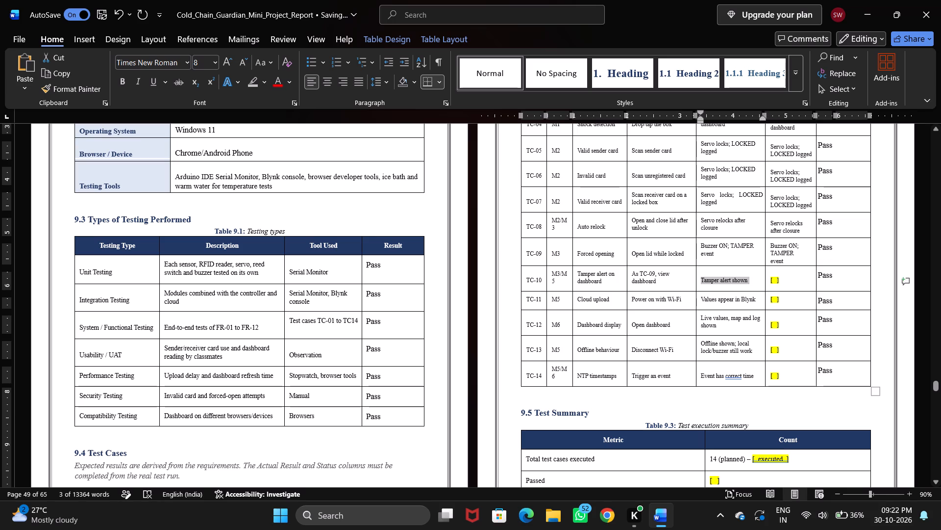
pyautogui.hotkey('ctrl', 'v')
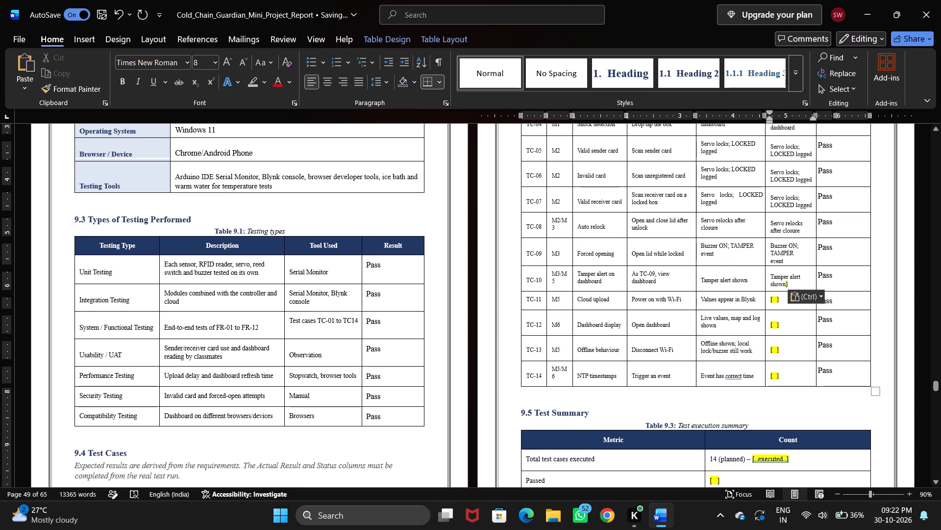
# Copy the TC-11 Expected Result, Values appear in Blynk, into its Actual Result cell and delete the leftover closing bracket.
pyautogui.moveTo(701, 301); pyautogui.dragTo(747, 309)
pyautogui.hotkey('ctrl', 'c')
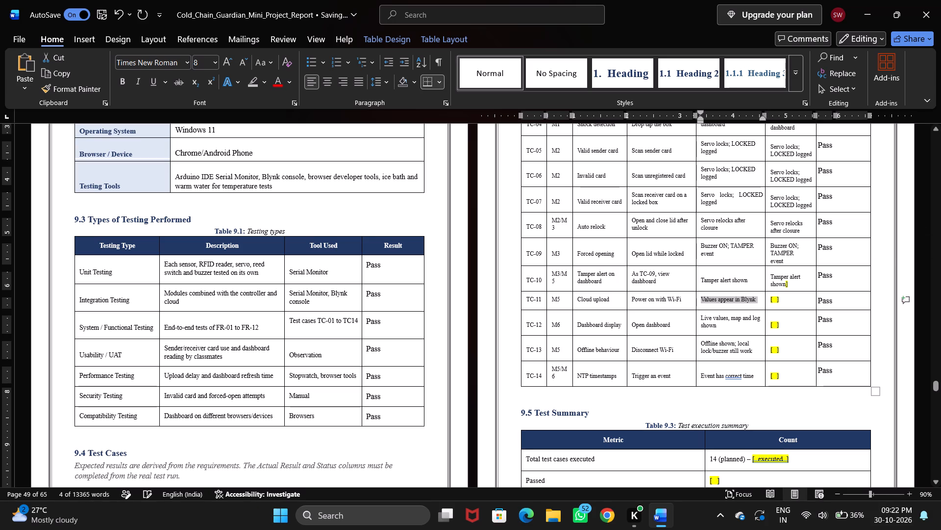
pyautogui.doubleClick(775, 301)
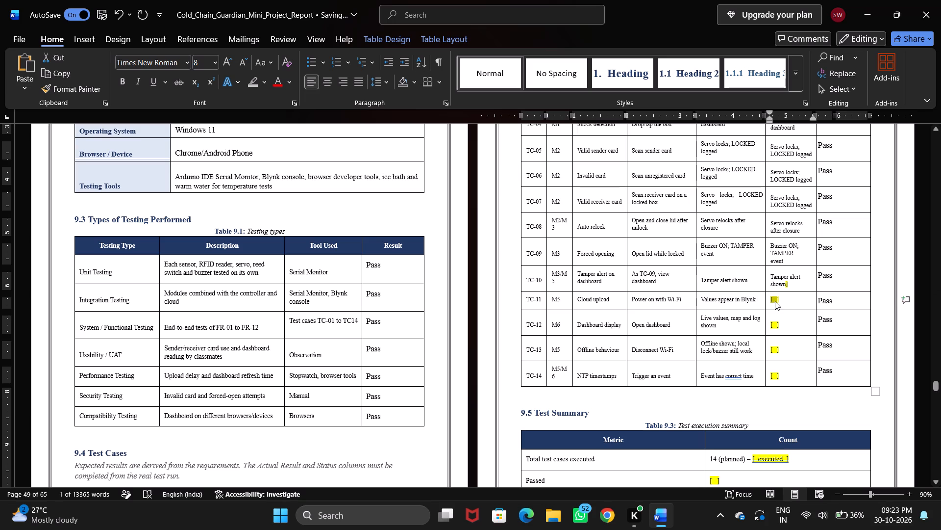
pyautogui.hotkey('ctrl', 'v')
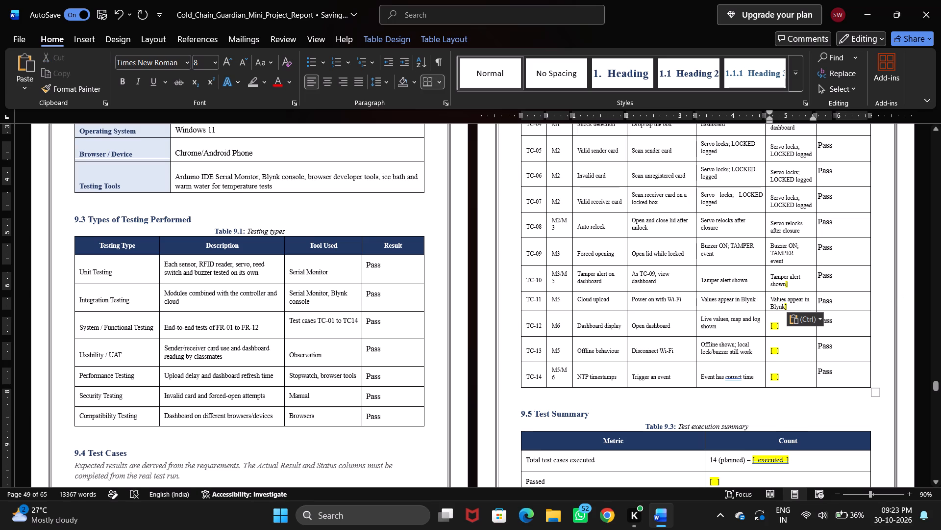
pyautogui.press('Right')
pyautogui.press('BackSpace')
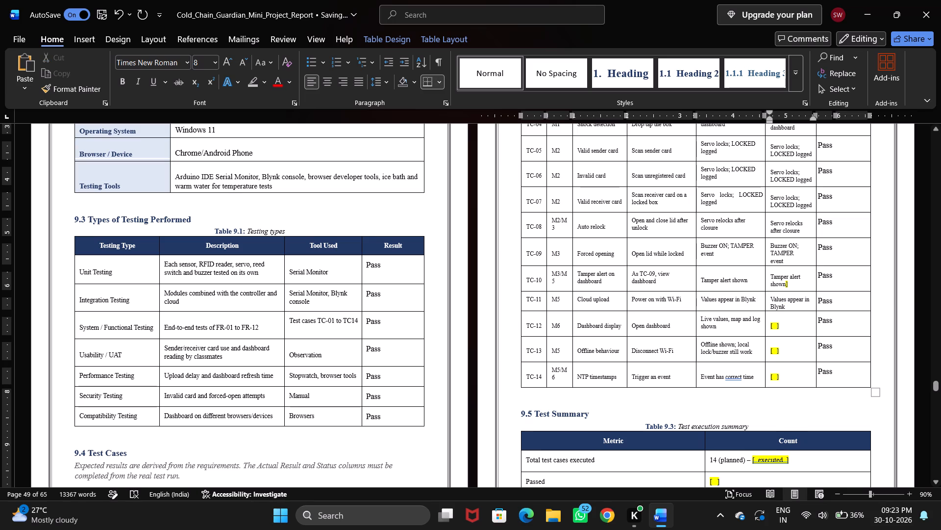
# Delete the leftover highlighted closing bracket from the TC-10 Actual Result cell.
pyautogui.click(796, 285)
pyautogui.press('BackSpace')
pyautogui.press('BackSpace')
# Copy the TC-12 Expected Result, Live values, map and log shown, over the highlighted placeholder in its Actual Result cell.
pyautogui.moveTo(700, 318); pyautogui.dragTo(718, 328)
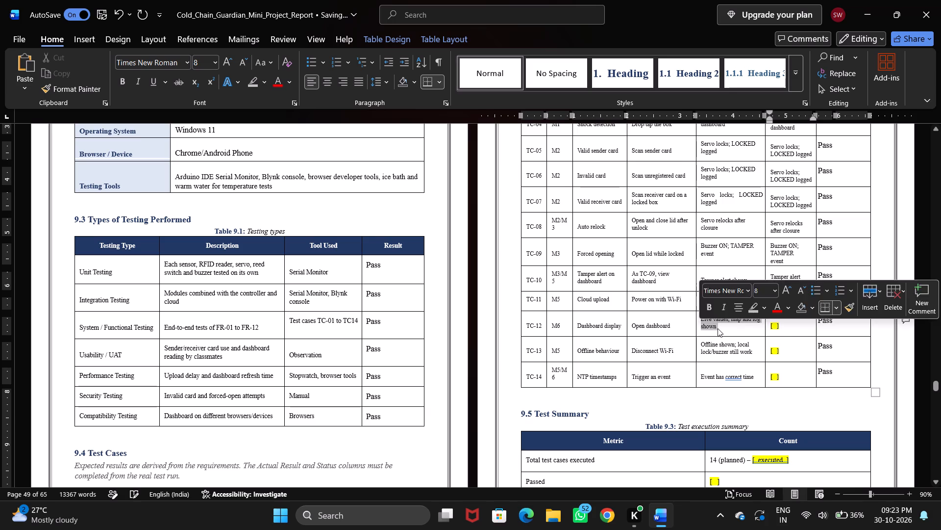
pyautogui.hotkey('ctrl', 'c')
pyautogui.moveTo(766, 326); pyautogui.dragTo(776, 331)
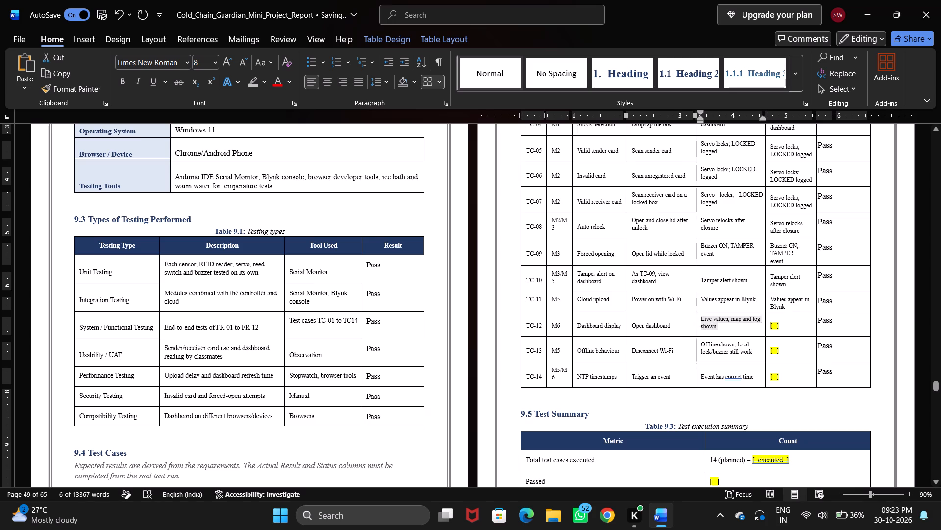
pyautogui.moveTo(776, 331); pyautogui.dragTo(783, 332)
pyautogui.hotkey('ctrl', 'v')
# Copy the TC-13 Expected Result, Offline shown; local lock/buzzer still work, over the highlighted placeholder in its Actual Result cell.
pyautogui.scroll(-1, 783, 332)
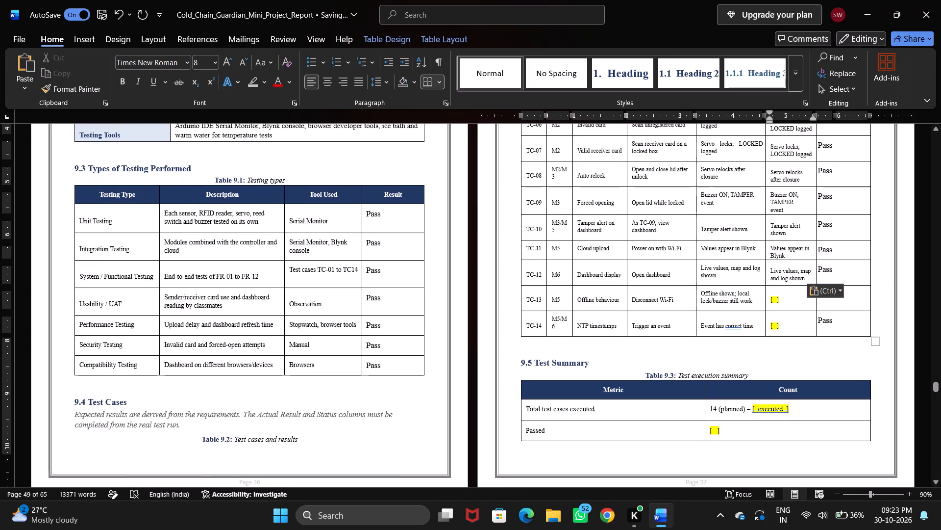
pyautogui.click(700, 290)
pyautogui.moveTo(700, 290); pyautogui.dragTo(743, 305)
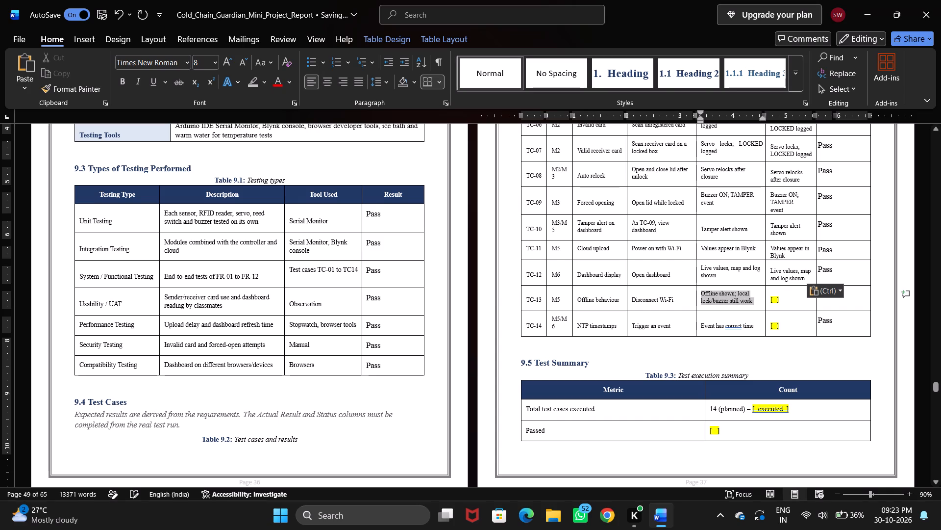
pyautogui.moveTo(743, 305); pyautogui.dragTo(747, 304)
pyautogui.hotkey('ctrl', 'c')
pyautogui.moveTo(770, 301); pyautogui.dragTo(776, 302)
pyautogui.hotkey('shift', 'Right')
pyautogui.hotkey('shift', 'Right')
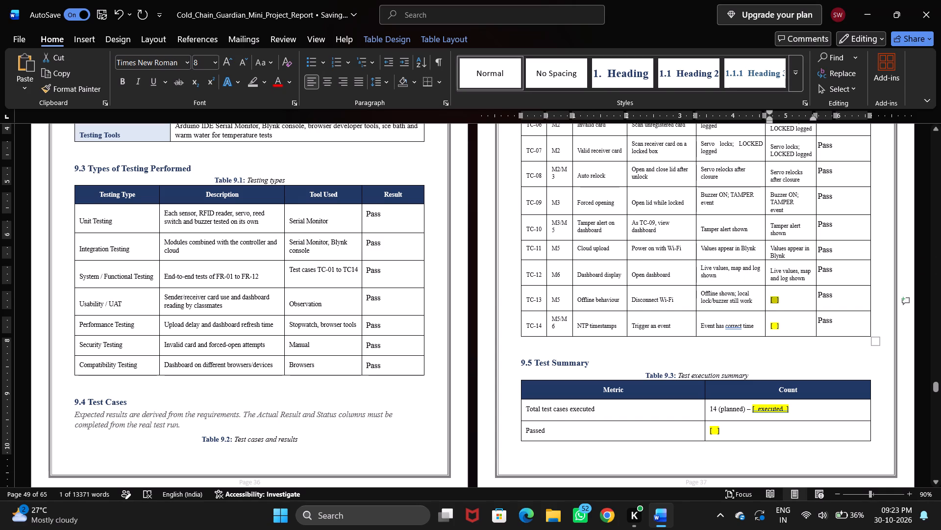
pyautogui.hotkey('ctrl', 'v')
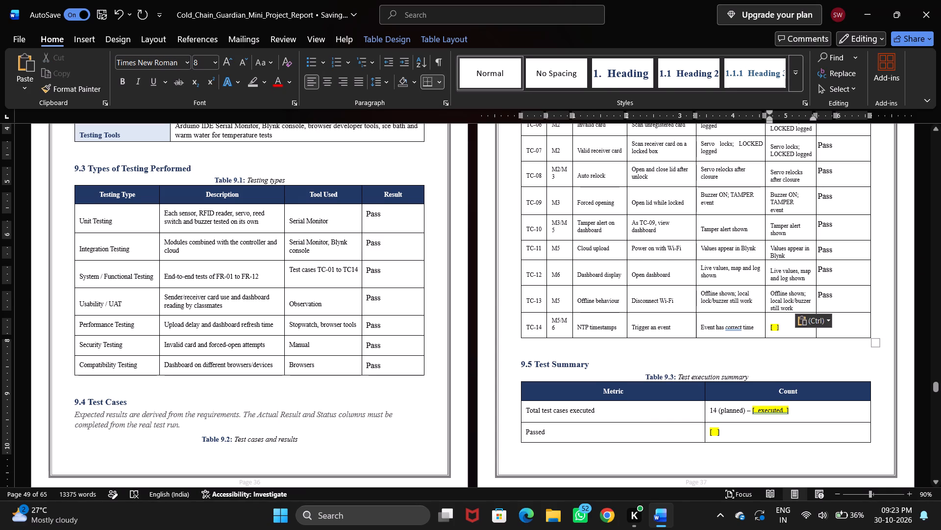
# Copy the TC-14 Expected Result, Event has correct time, over the highlighted placeholder in its Actual Result cell.
pyautogui.moveTo(699, 324); pyautogui.dragTo(751, 331)
pyautogui.hotkey('ctrl', 'c')
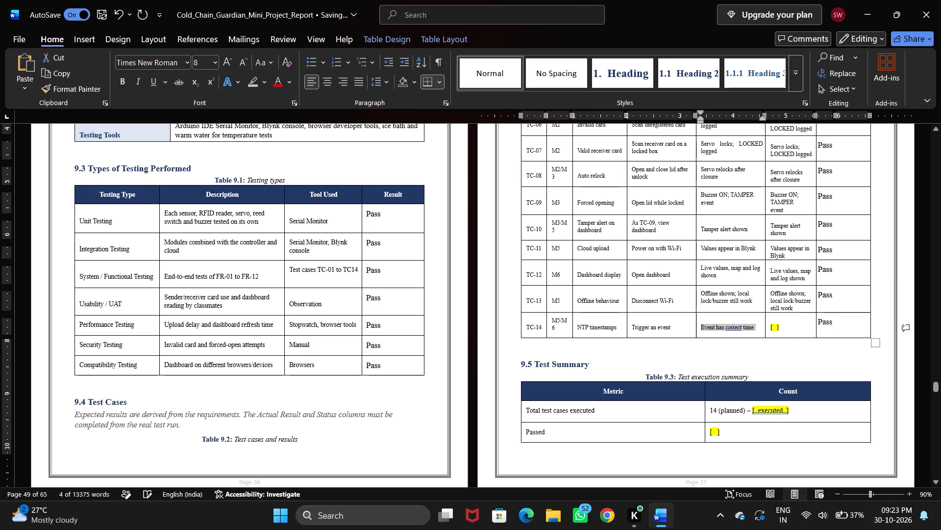
pyautogui.moveTo(768, 328); pyautogui.dragTo(777, 329)
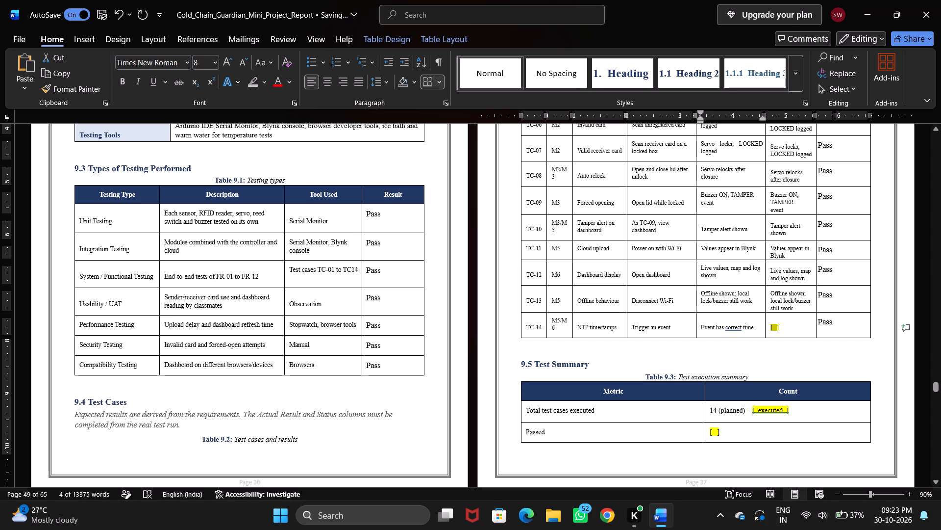
pyautogui.moveTo(777, 329); pyautogui.dragTo(779, 329)
pyautogui.hotkey('ctrl', 'v')
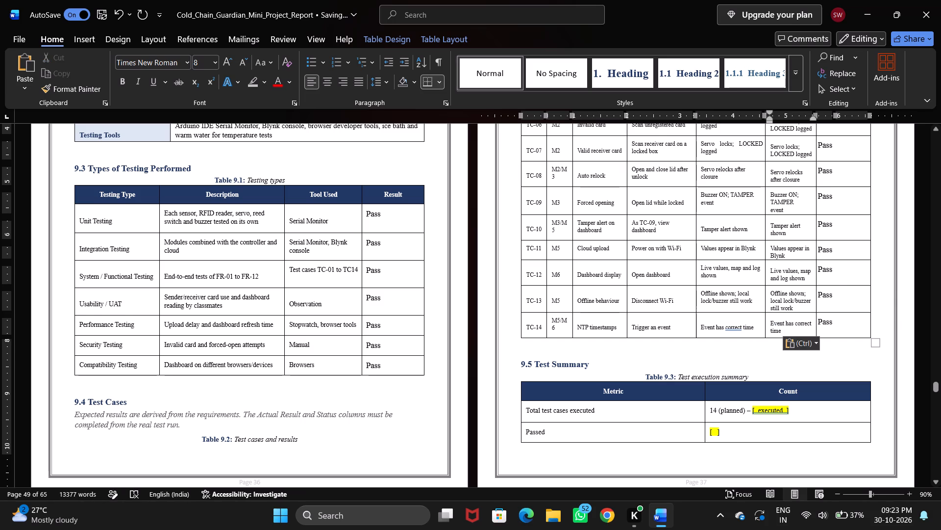
pyautogui.rightClick(700, 354)
pyautogui.click(681, 350)
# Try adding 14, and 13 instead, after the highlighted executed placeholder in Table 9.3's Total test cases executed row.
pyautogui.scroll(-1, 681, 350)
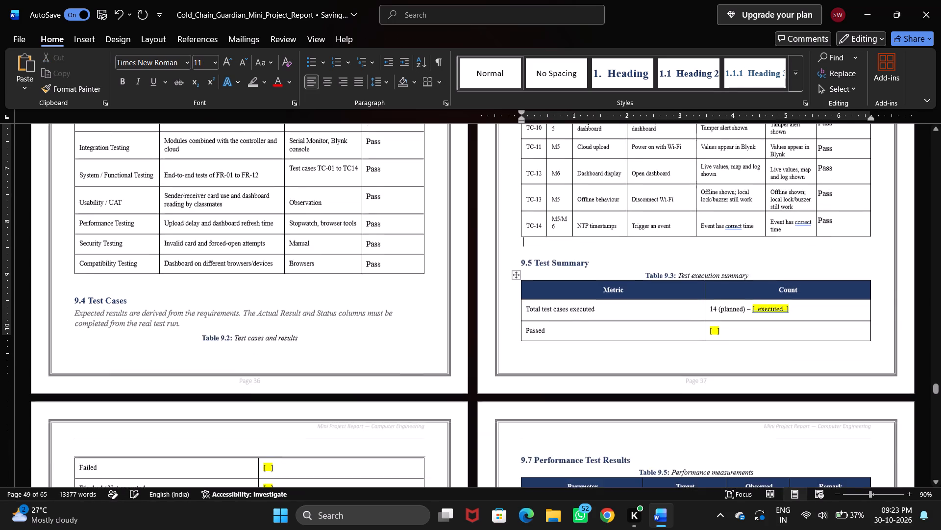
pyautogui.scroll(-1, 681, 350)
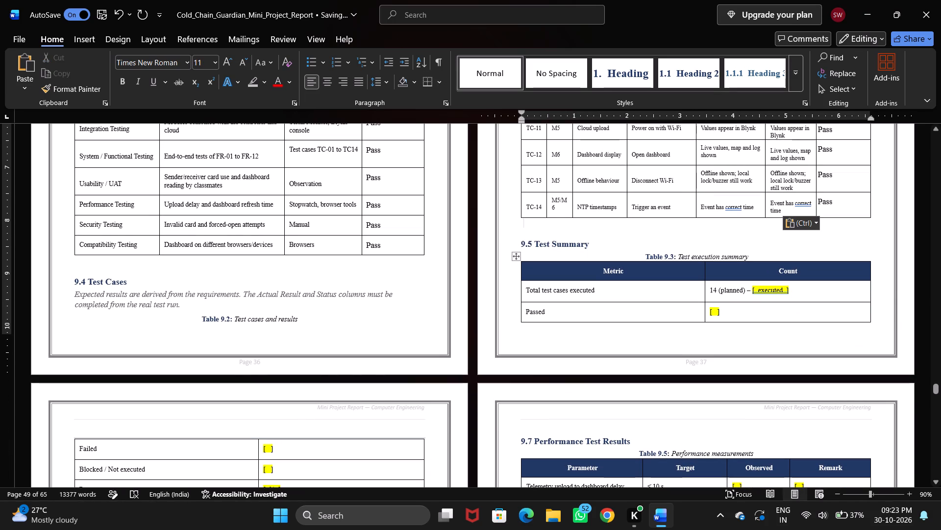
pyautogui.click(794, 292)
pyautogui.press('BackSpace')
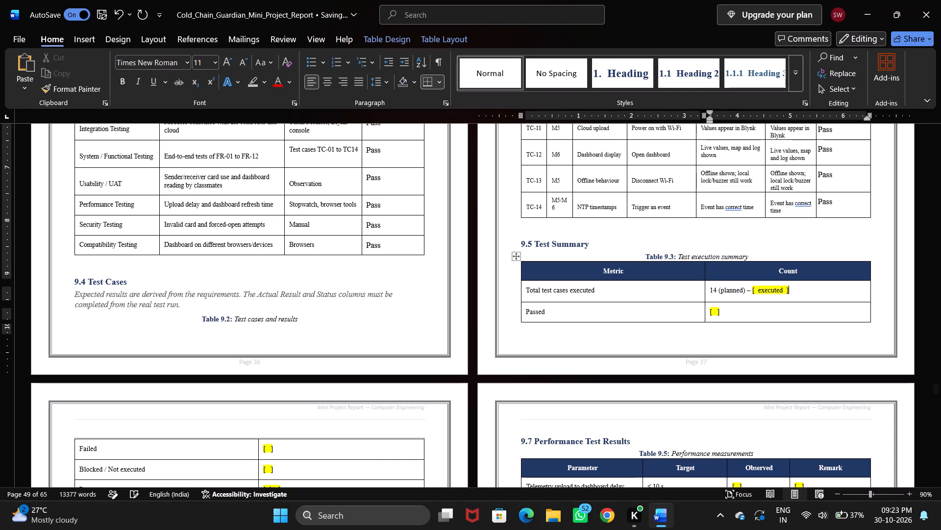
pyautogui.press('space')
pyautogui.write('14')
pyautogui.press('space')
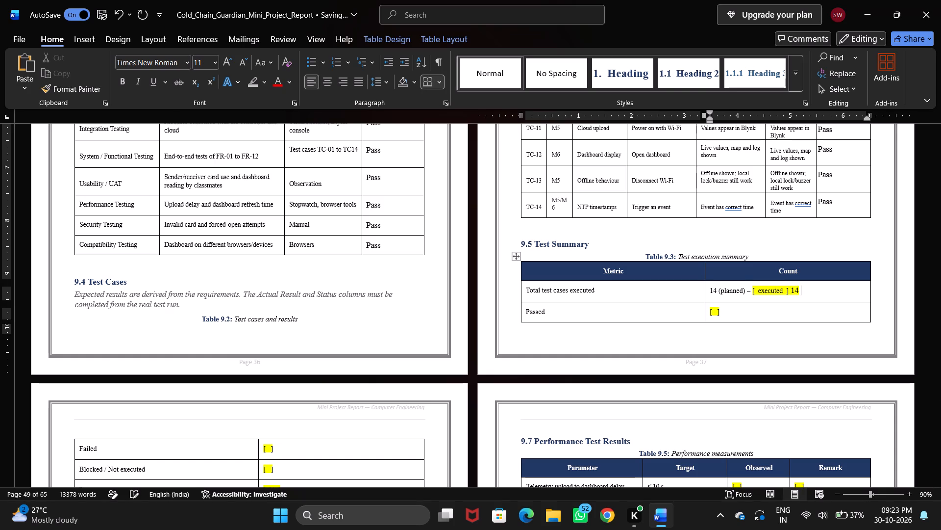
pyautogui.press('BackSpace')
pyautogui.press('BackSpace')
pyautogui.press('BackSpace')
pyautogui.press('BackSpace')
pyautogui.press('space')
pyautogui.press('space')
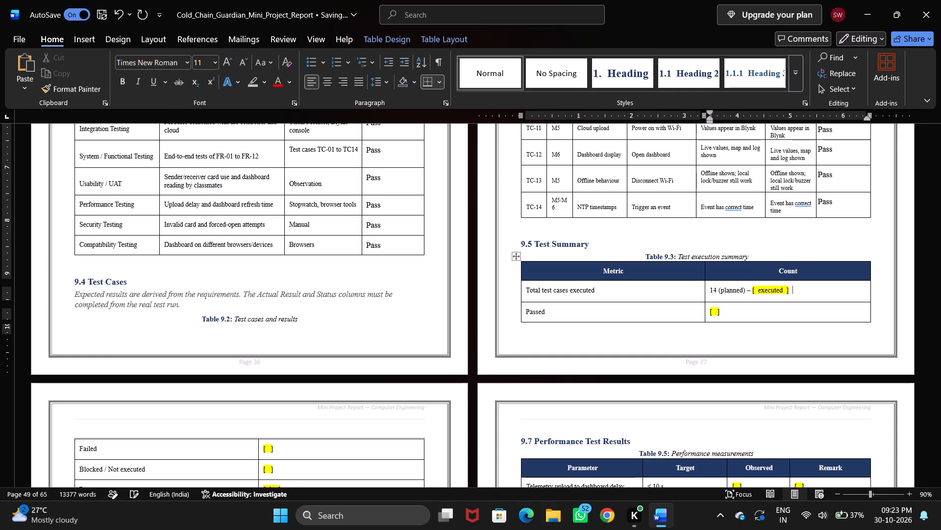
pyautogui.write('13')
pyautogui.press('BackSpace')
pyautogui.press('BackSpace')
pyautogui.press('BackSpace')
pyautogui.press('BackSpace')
# Delete the highlighted executed placeholder from the Total test cases executed count in Table 9.3.
pyautogui.press('BackSpace')
pyautogui.press('BackSpace')
pyautogui.press('BackSpace')
pyautogui.press('BackSpace')
pyautogui.press('BackSpace')
pyautogui.press('BackSpace')
pyautogui.press('BackSpace')
pyautogui.press('BackSpace')
pyautogui.press('BackSpace')
pyautogui.press('BackSpace')
pyautogui.press('BackSpace')
pyautogui.press('BackSpace')
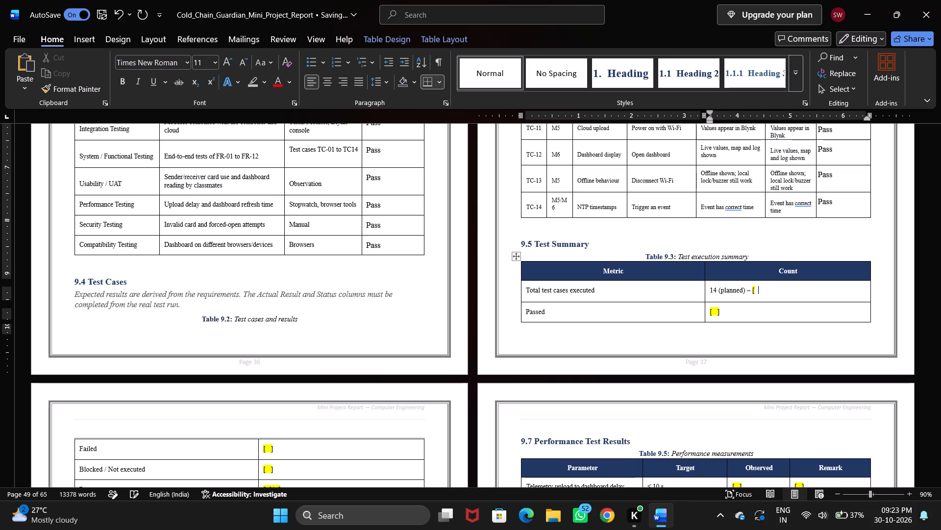
pyautogui.press('BackSpace')
pyautogui.press('BackSpace')
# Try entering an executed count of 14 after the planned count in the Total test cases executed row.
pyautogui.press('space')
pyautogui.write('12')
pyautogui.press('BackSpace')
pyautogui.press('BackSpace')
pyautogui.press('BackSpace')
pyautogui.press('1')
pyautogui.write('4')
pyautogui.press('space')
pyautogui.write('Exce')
# Trim the Total test cases executed count in Table 9.3 to just 14, removing the planned label and trailing text.
pyautogui.press('BackSpace')
pyautogui.press('BackSpace')
pyautogui.press('BackSpace')
pyautogui.press('BackSpace')
pyautogui.press('BackSpace')
pyautogui.press('BackSpace')
pyautogui.press('BackSpace')
pyautogui.press('BackSpace')
pyautogui.press('BackSpace')
pyautogui.press('BackSpace')
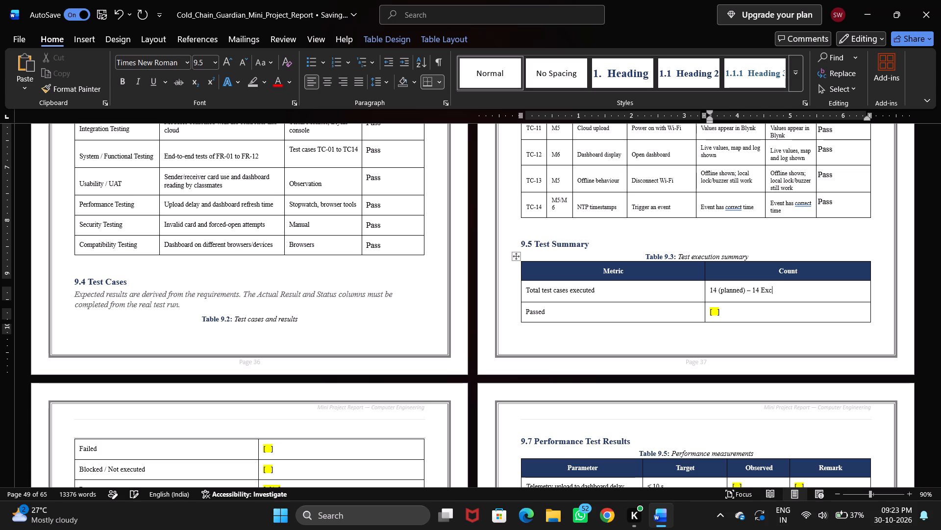
pyautogui.press('BackSpace')
pyautogui.press('BackSpace')
pyautogui.press('BackSpace')
pyautogui.press('BackSpace')
pyautogui.press('BackSpace')
pyautogui.press('BackSpace')
pyautogui.press('BackSpace')
pyautogui.press('BackSpace')
pyautogui.press('BackSpace')
pyautogui.press('Down')
# Replace the highlighted placeholder in Table 9.3's Passed row with a count of 14.
pyautogui.press('BackSpace')
pyautogui.press('BackSpace')
pyautogui.press('BackSpace')
pyautogui.press('BackSpace')
pyautogui.press('space')
pyautogui.write('1')
pyautogui.press('BackSpace')
pyautogui.press('BackSpace')
pyautogui.press('BackSpace')
pyautogui.press('1')
pyautogui.press('4')
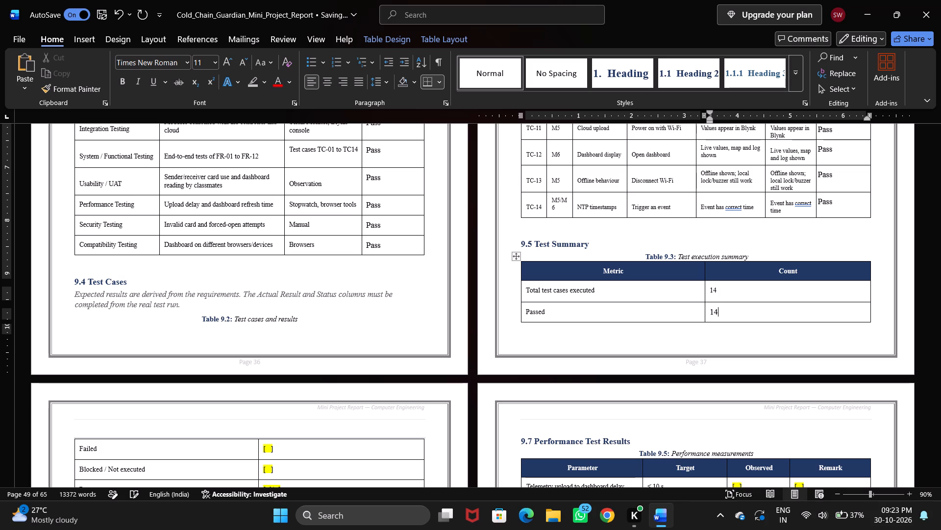
# Replace the highlighted placeholder in Table 9.3's Failed row with a count of 0.
pyautogui.scroll(-1, 349, 412)
pyautogui.click(288, 277)
pyautogui.press('BackSpace')
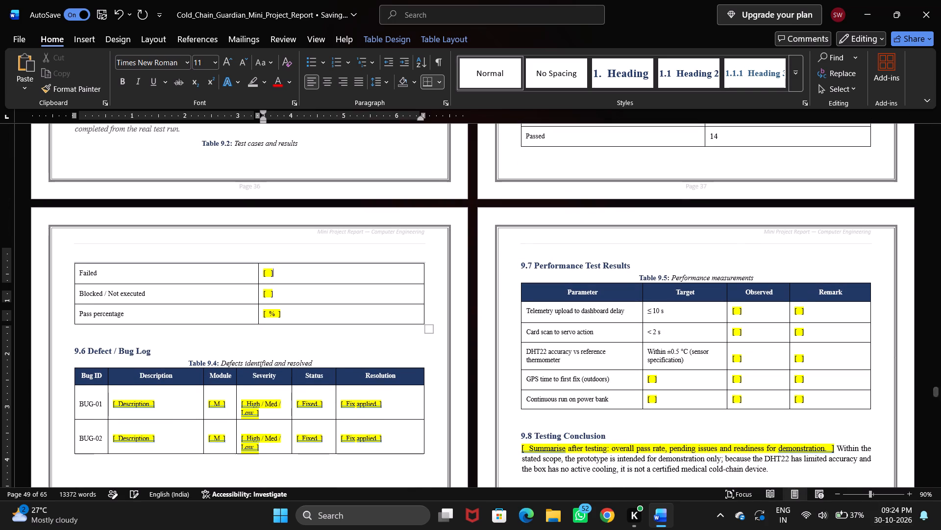
pyautogui.press('BackSpace')
pyautogui.press('BackSpace')
pyautogui.press('BackSpace')
pyautogui.press('BackSpace')
pyautogui.press('BackSpace')
pyautogui.press('0')
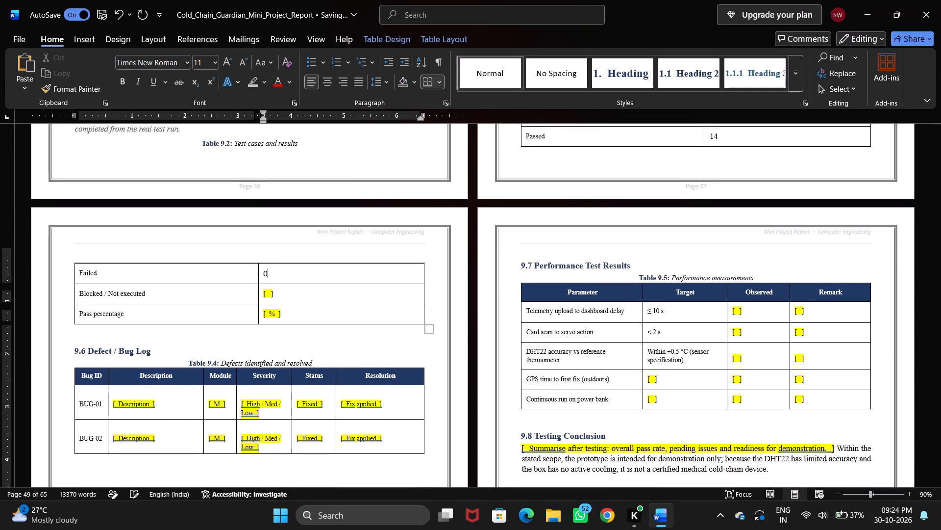
# Replace the highlighted placeholder in Table 9.3's Blocked / Not executed row with a count of 0.
pyautogui.click(278, 294)
pyautogui.press('BackSpace')
pyautogui.press('BackSpace')
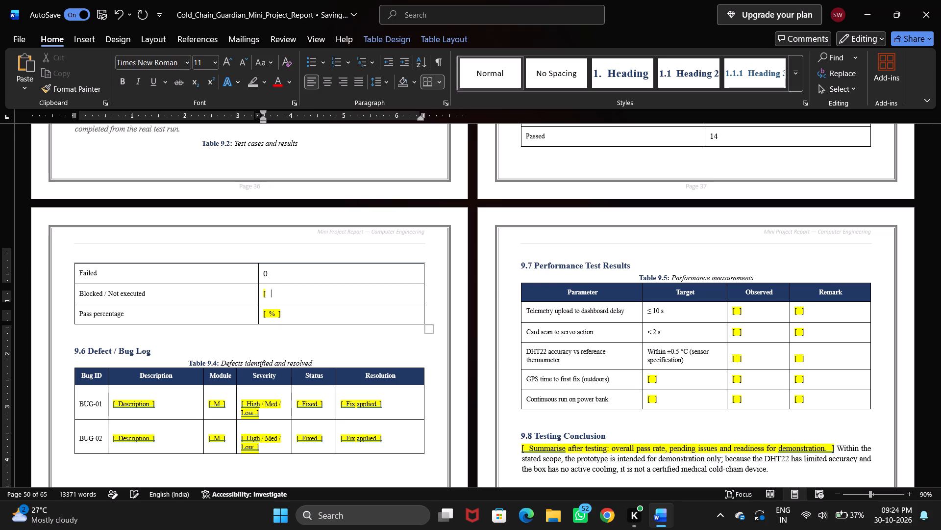
pyautogui.press('BackSpace')
pyautogui.press('BackSpace')
pyautogui.press('BackSpace')
pyautogui.press('BackSpace')
pyautogui.press('0')
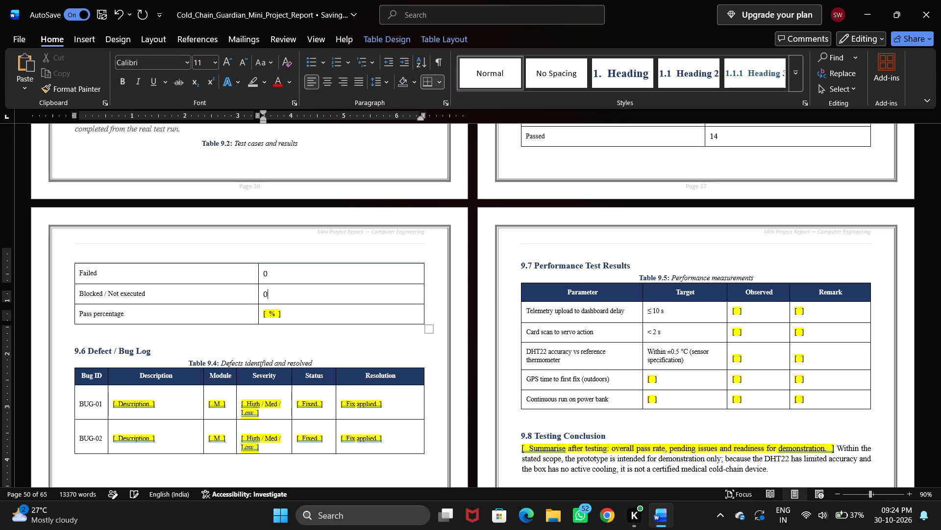
# Replace the highlighted placeholder in Table 9.3's Pass percentage row with 100 %, keeping a space before the percent sign.
pyautogui.click(291, 313)
pyautogui.press('BackSpace')
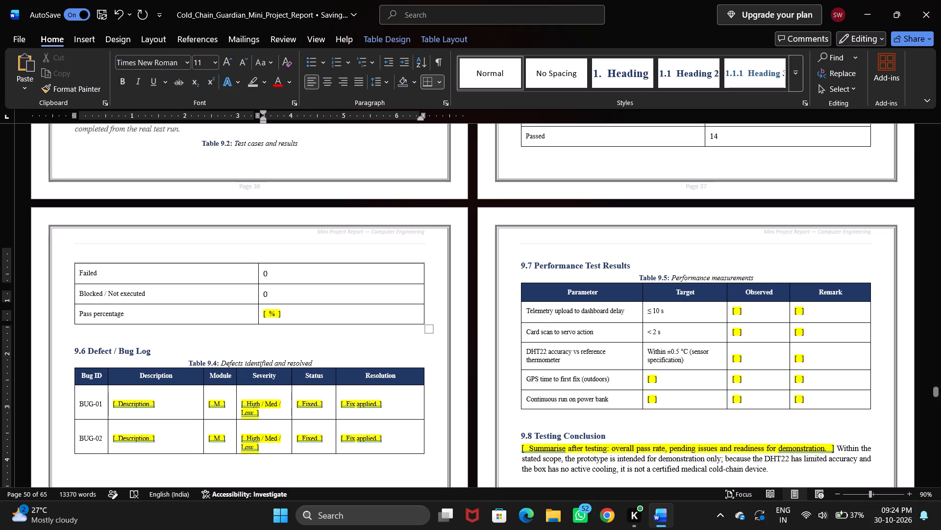
pyautogui.press('BackSpace')
pyautogui.press('BackSpace')
pyautogui.press('BackSpace')
pyautogui.press('BackSpace')
pyautogui.press('BackSpace')
pyautogui.press('BackSpace')
pyautogui.press('BackSpace')
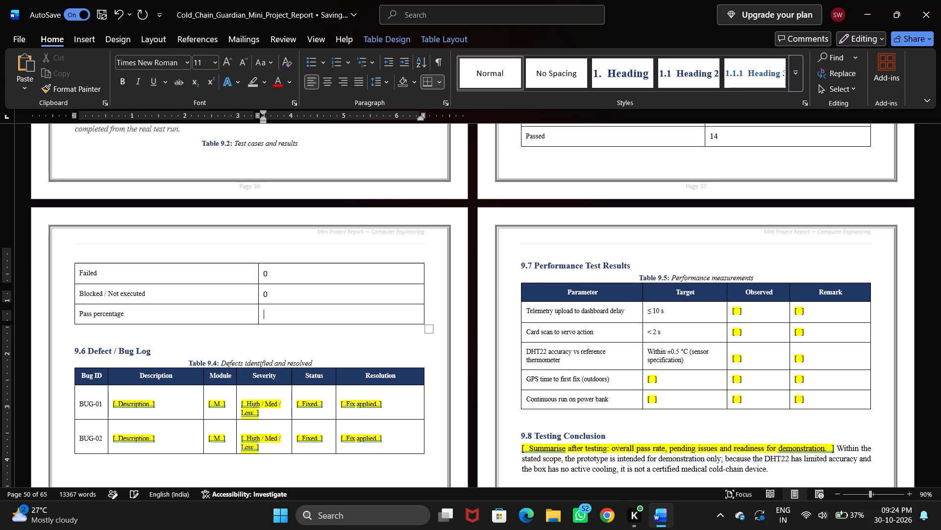
pyautogui.write('100%')
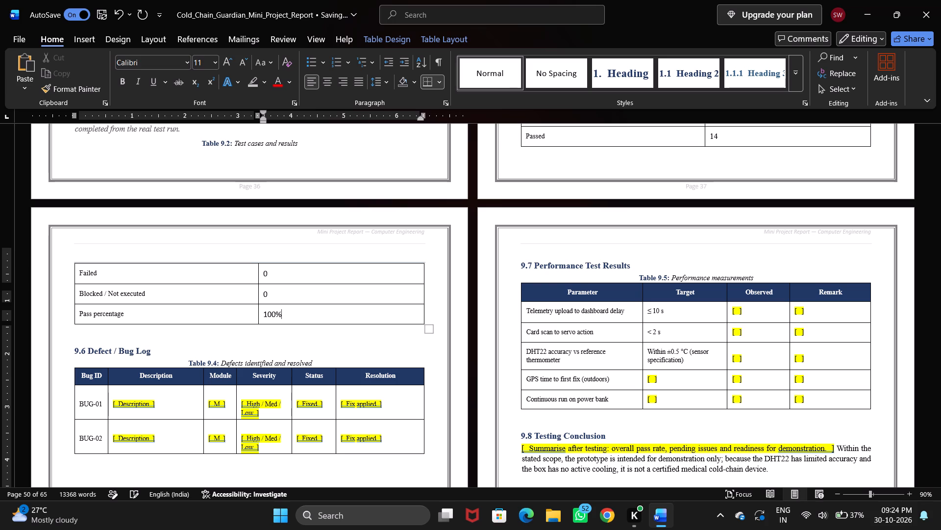
pyautogui.press('Left')
pyautogui.press('space')
pyautogui.scroll(-1, 266, 380)
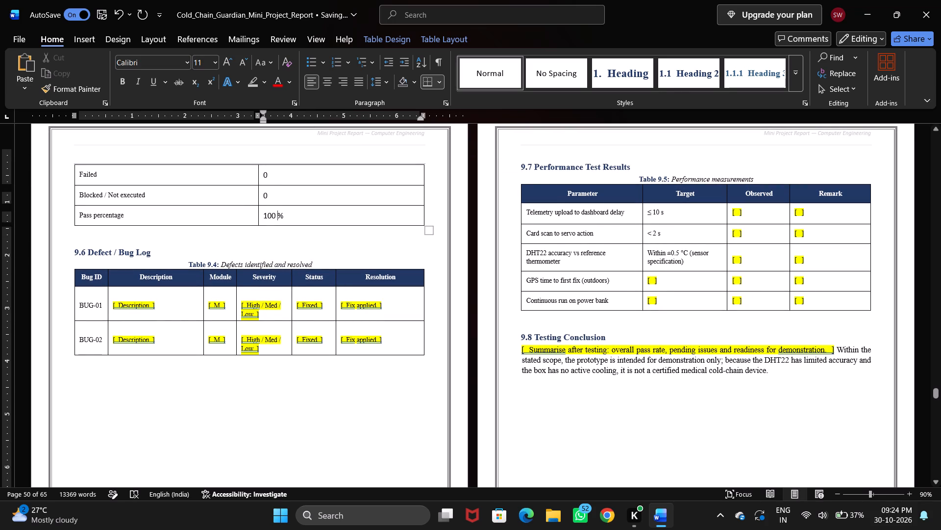
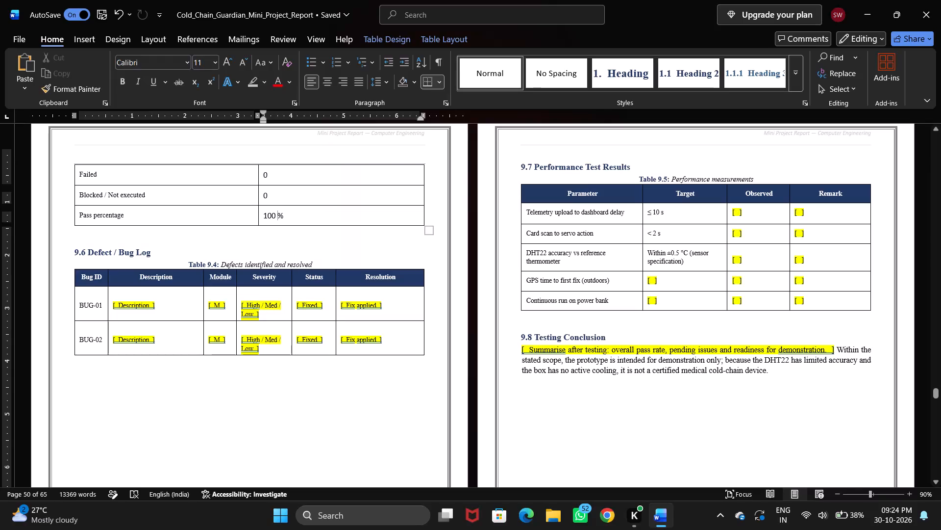
# Delete the highlighted placeholder sentence at the start of section 9.8 Testing Conclusion, keeping the text from "Within the stated scope" onward.
pyautogui.click(838, 351)
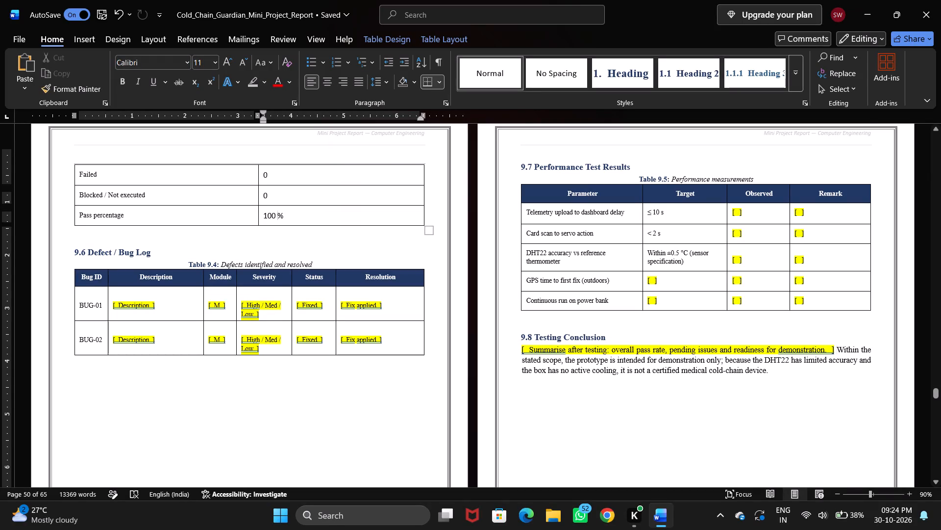
pyautogui.press('BackSpace')
pyautogui.press('BackSpace')
pyautogui.press('BackSpace')
pyautogui.press('BackSpace')
pyautogui.press('BackSpace')
pyautogui.press('BackSpace')
pyautogui.press('BackSpace')
pyautogui.press('BackSpace')
pyautogui.press('BackSpace')
pyautogui.press('BackSpace')
pyautogui.press('BackSpace')
pyautogui.press('BackSpace')
pyautogui.press('BackSpace')
pyautogui.press('BackSpace')
pyautogui.press('BackSpace')
pyautogui.press('BackSpace')
pyautogui.press('BackSpace')
pyautogui.press('BackSpace')
pyautogui.press('BackSpace')
pyautogui.press('BackSpace')
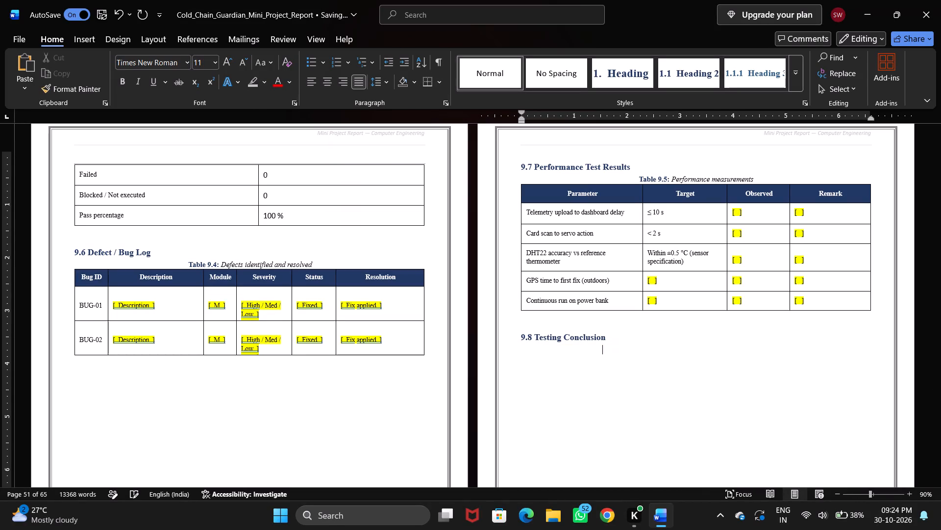
pyautogui.press('BackSpace')
pyautogui.press('BackSpace')
pyautogui.press('BackSpace')
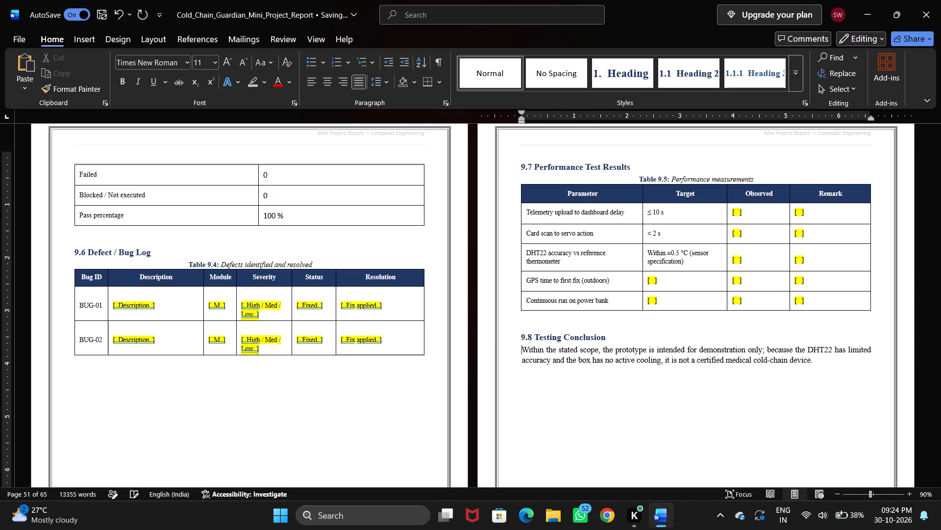
# Replace the Observed placeholder for Telemetry upload to dashboard delay in Table 9.5 with 5 s.
pyautogui.hscroll(1, 869, 243)
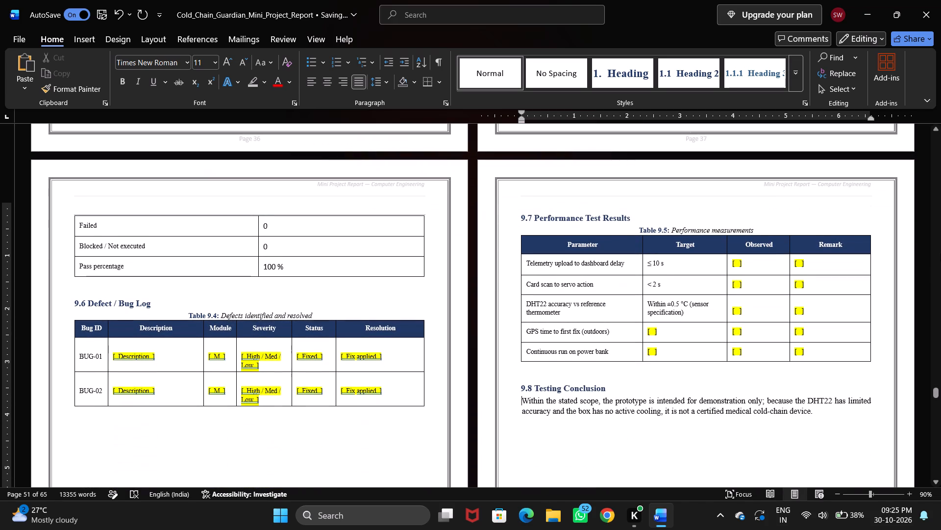
pyautogui.click(747, 263)
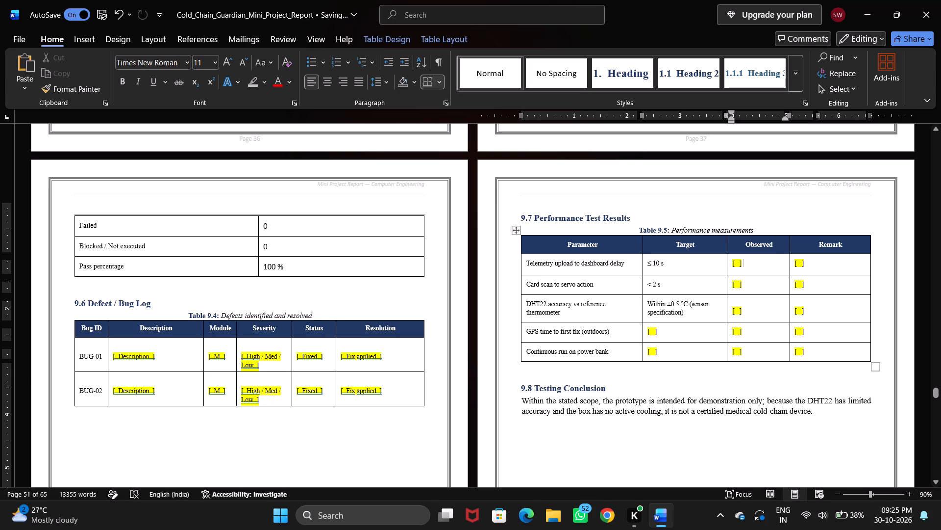
pyautogui.press('BackSpace')
pyautogui.press('BackSpace')
pyautogui.press('BackSpace')
pyautogui.press('BackSpace')
pyautogui.press('BackSpace')
pyautogui.press('BackSpace')
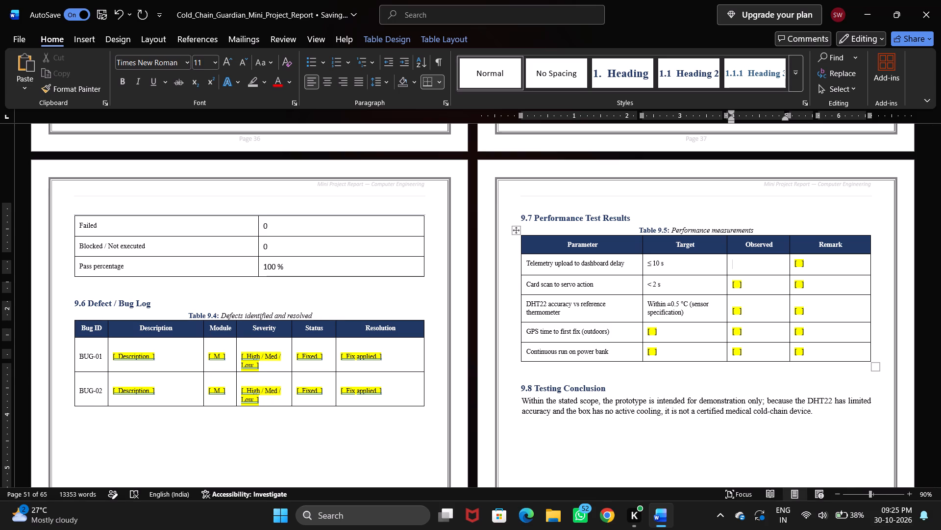
pyautogui.press('5')
pyautogui.press('space')
pyautogui.write('s')
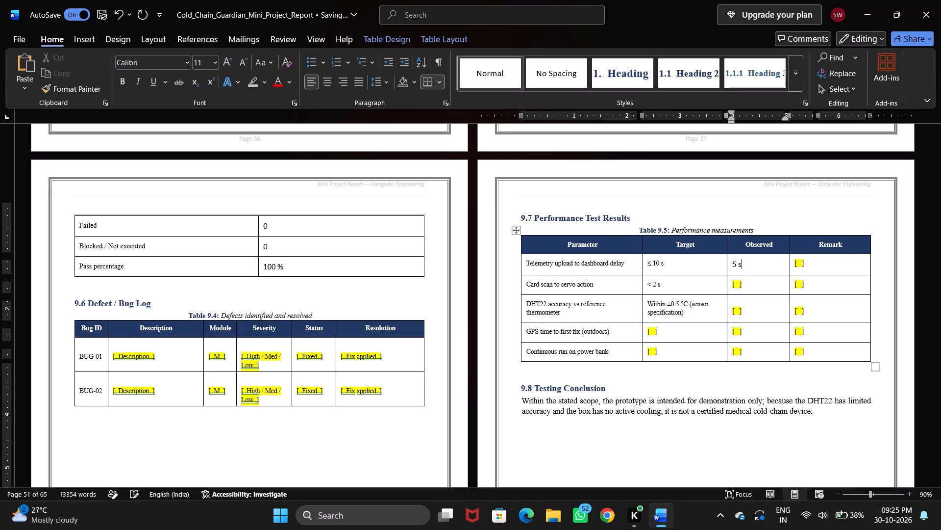
# Replace the Remark placeholder for Telemetry upload to dashboard delay in Table 9.5 with Good.
pyautogui.doubleClick(803, 263)
pyautogui.press('BackSpace')
pyautogui.press('BackSpace')
pyautogui.press('BackSpace')
pyautogui.press('BackSpace')
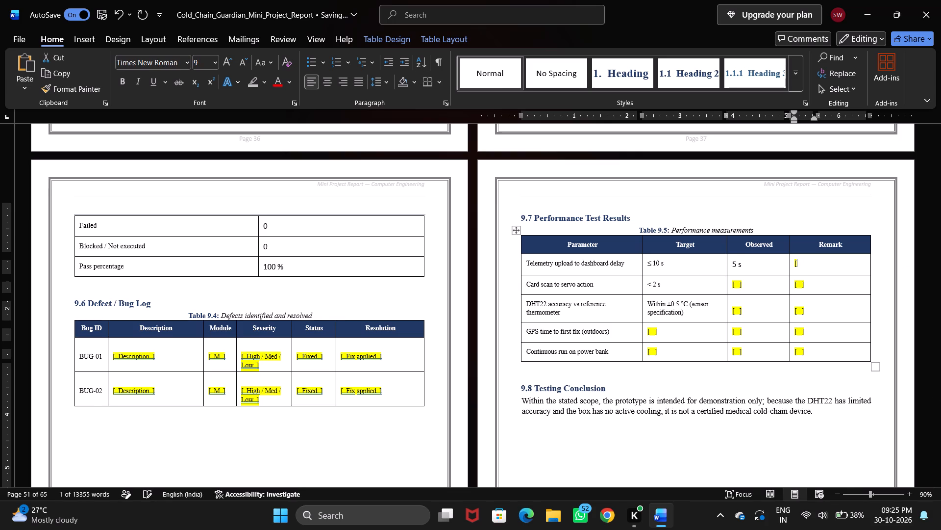
pyautogui.press('BackSpace')
pyautogui.write('Good')
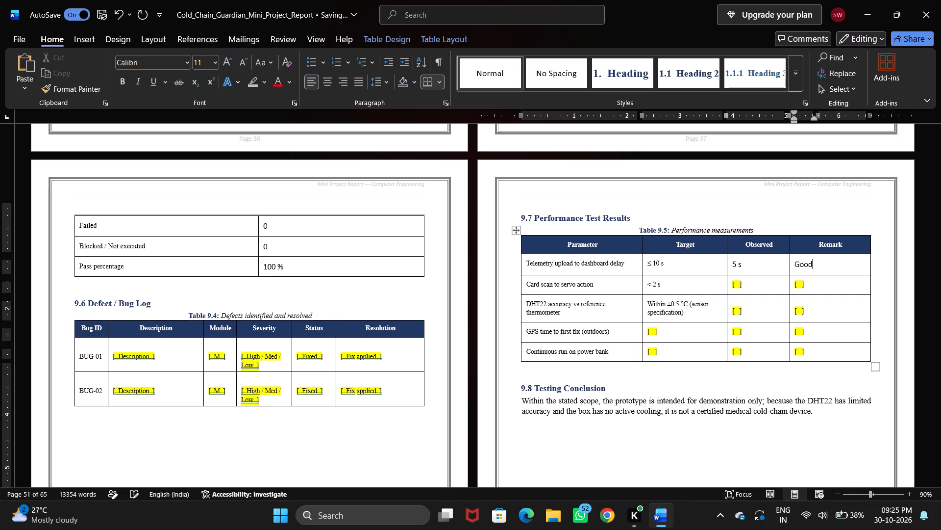
# Replace the Observed placeholder for Card scan to servo action in Table 9.5 with 4 s.
pyautogui.click(759, 287)
pyautogui.press('BackSpace')
pyautogui.press('BackSpace')
pyautogui.press('BackSpace')
pyautogui.press('BackSpace')
pyautogui.press('BackSpace')
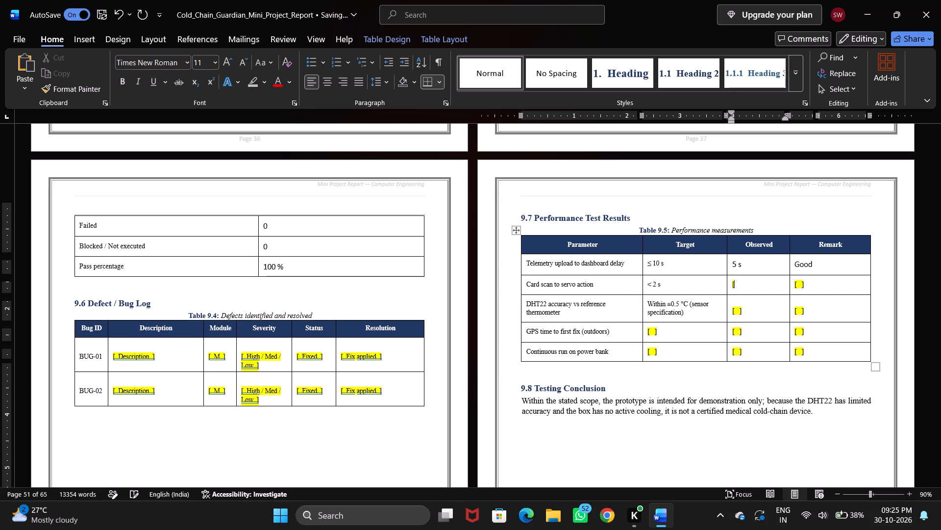
pyautogui.press('BackSpace')
pyautogui.press('4')
pyautogui.press('space')
pyautogui.write('s')
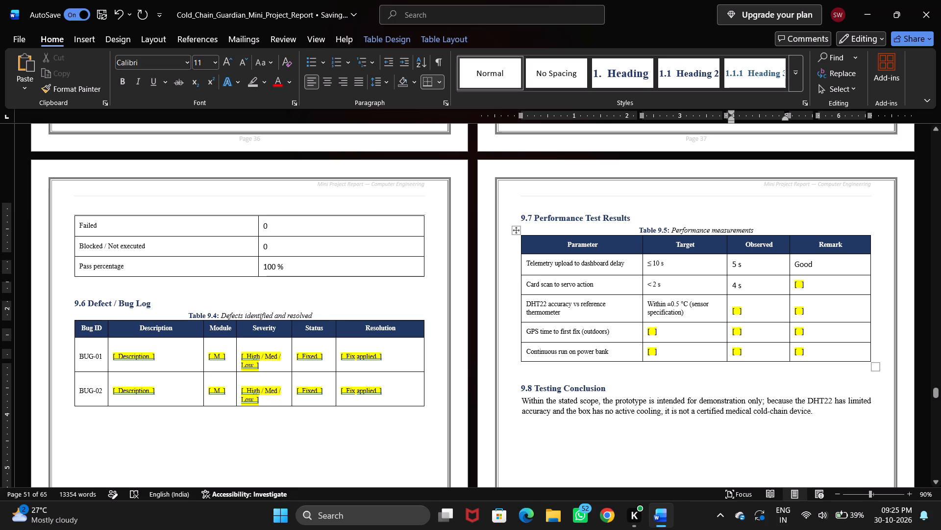
# Copy the Good remark from Table 9.5's first row into the four remaining Remark cells, replacing their placeholders.
pyautogui.moveTo(793, 263); pyautogui.dragTo(825, 265)
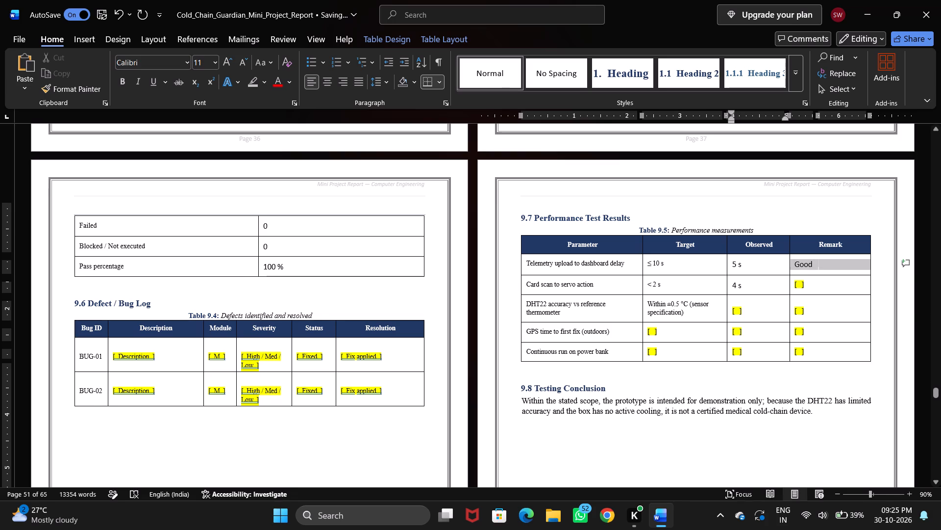
pyautogui.moveTo(825, 265); pyautogui.dragTo(828, 266)
pyautogui.hotkey('ctrl', 'c')
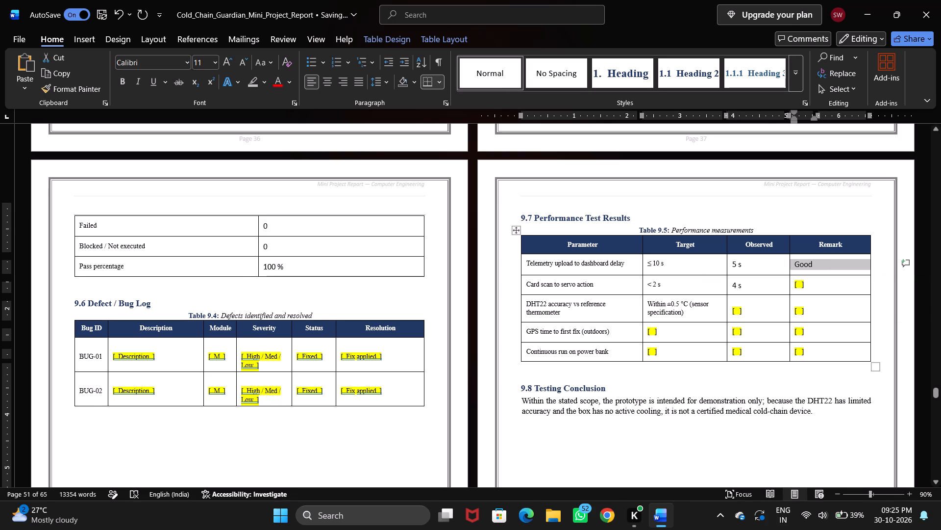
pyautogui.doubleClick(817, 289)
pyautogui.click(817, 289)
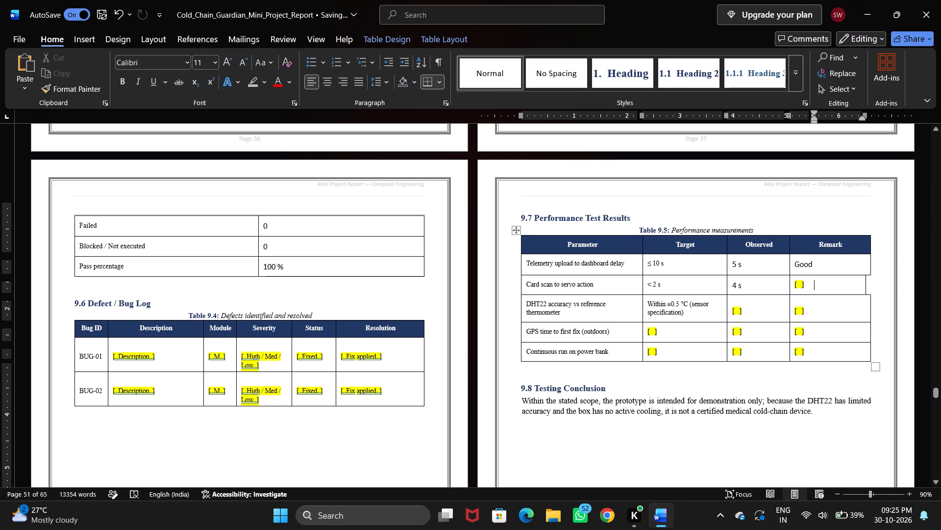
pyautogui.hotkey('ctrl', 'z')
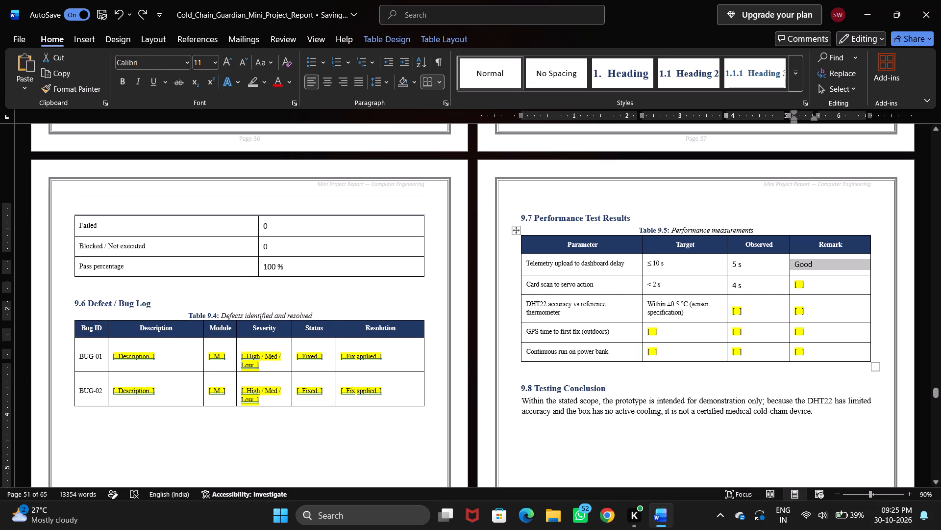
pyautogui.moveTo(792, 283); pyautogui.dragTo(821, 344)
pyautogui.hotkey('ctrl', 'v')
pyautogui.click(715, 329)
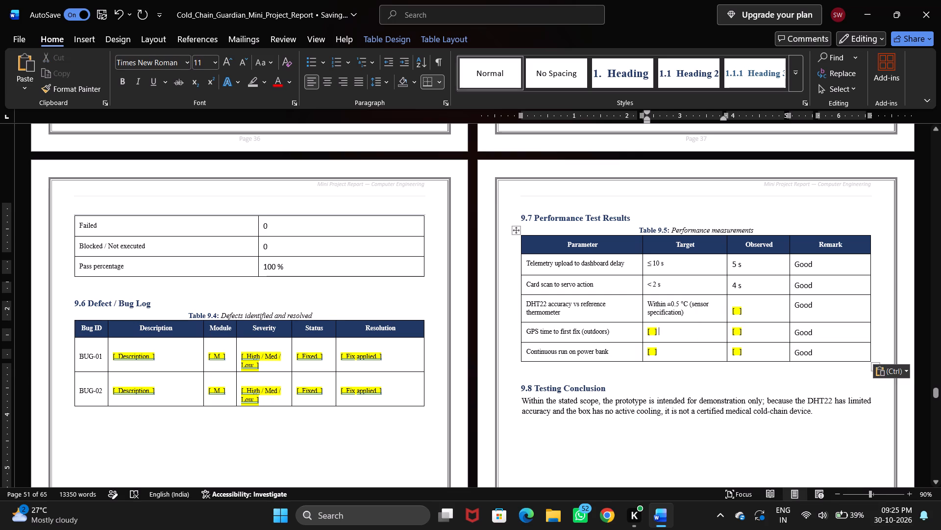
# Replace the Observed placeholder for DHT22 accuracy vs reference thermometer in Table 9.5 with 0.5.
pyautogui.click(750, 314)
pyautogui.press('BackSpace')
pyautogui.press('BackSpace')
pyautogui.press('BackSpace')
pyautogui.press('BackSpace')
pyautogui.press('BackSpace')
pyautogui.press('BackSpace')
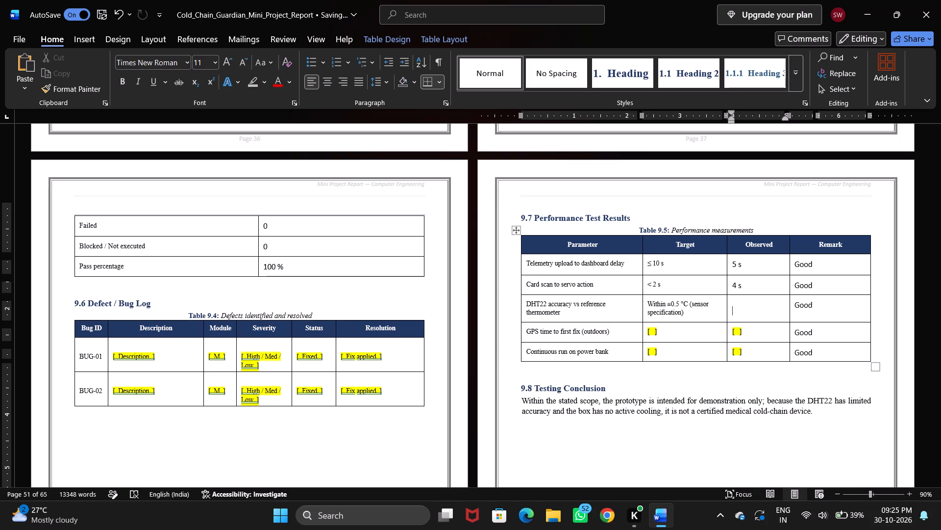
pyautogui.hotkey('shift', '+')
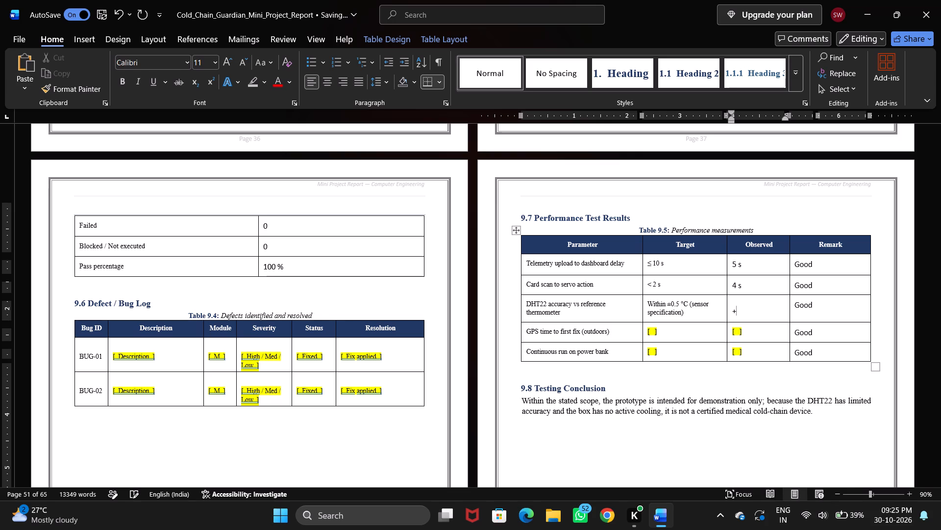
pyautogui.hotkey('shift', '_')
pyautogui.press('BackSpace')
pyautogui.press('BackSpace')
pyautogui.write('0.5')
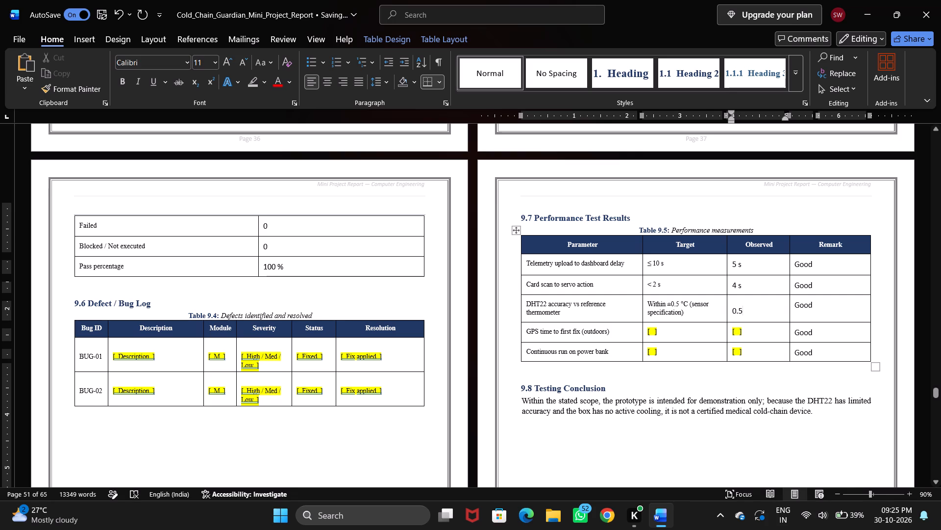
# Replace the Observed placeholder for GPS time to first fix (outdoors) in Table 9.5 with 2 min.
pyautogui.click(751, 334)
pyautogui.press('BackSpace')
pyautogui.press('BackSpace')
pyautogui.press('BackSpace')
pyautogui.press('BackSpace')
pyautogui.press('BackSpace')
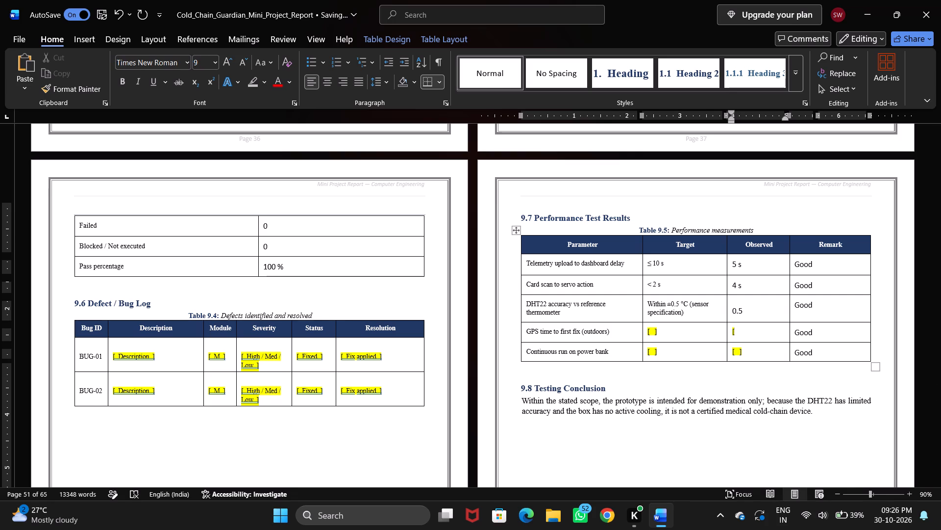
pyautogui.press('BackSpace')
pyautogui.write('2 min')
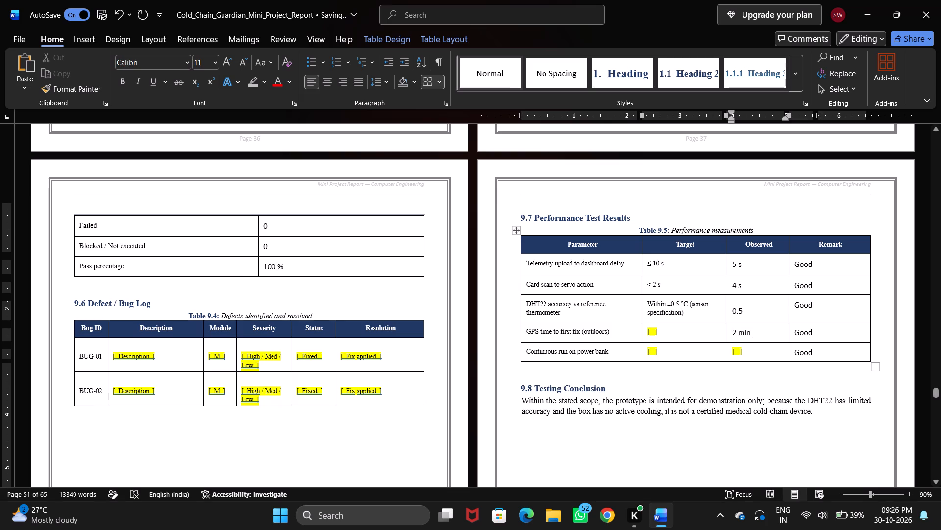
# Replace the Target placeholder for GPS time to first fix (outdoors) in Table 9.5 with 2 min.
pyautogui.click(668, 329)
pyautogui.press('BackSpace')
pyautogui.press('BackSpace')
pyautogui.press('BackSpace')
pyautogui.press('BackSpace')
pyautogui.press('BackSpace')
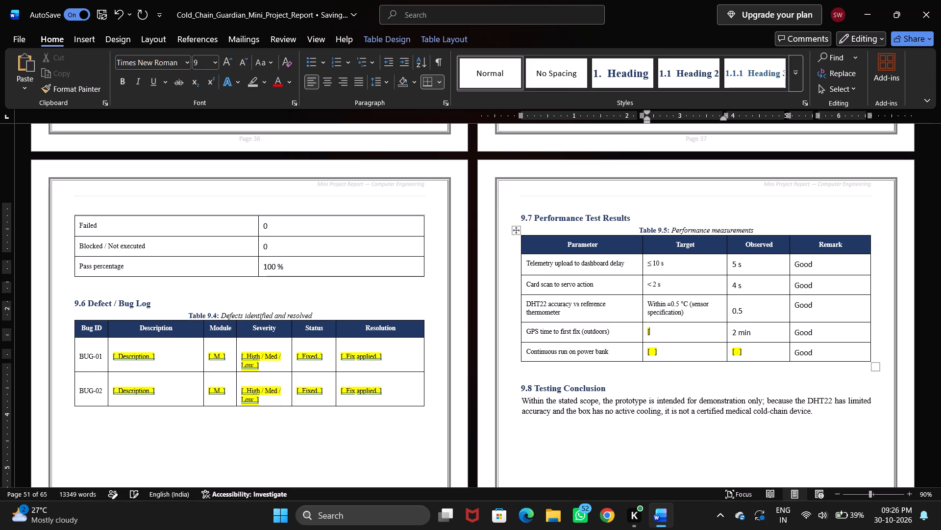
pyautogui.press('BackSpace')
pyautogui.write('2 min')
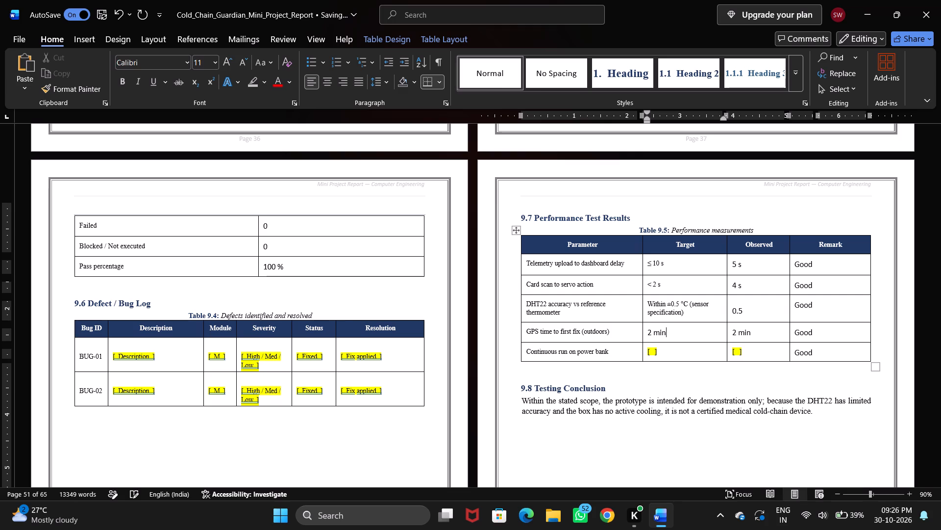
# Replace the Target placeholder for Continuous run on power bank in Table 9.5 with 1 hr.
pyautogui.click(666, 354)
pyautogui.press('BackSpace')
pyautogui.press('BackSpace')
pyautogui.press('BackSpace')
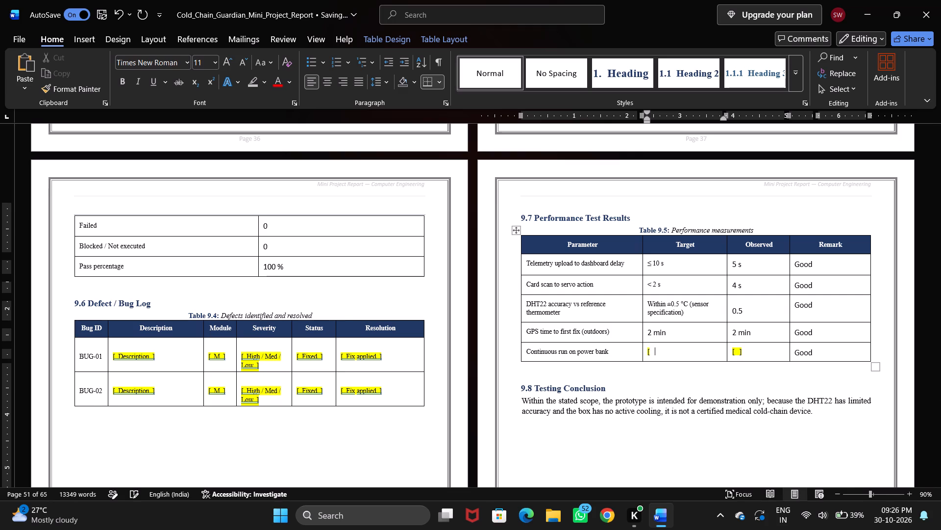
pyautogui.press('BackSpace')
pyautogui.press('BackSpace')
pyautogui.press('BackSpace')
pyautogui.write('1 hr')
# Replace the Observed placeholder for Continuous run on power bank in Table 9.5 with 1 hr.
pyautogui.click(748, 355)
pyautogui.press('BackSpace')
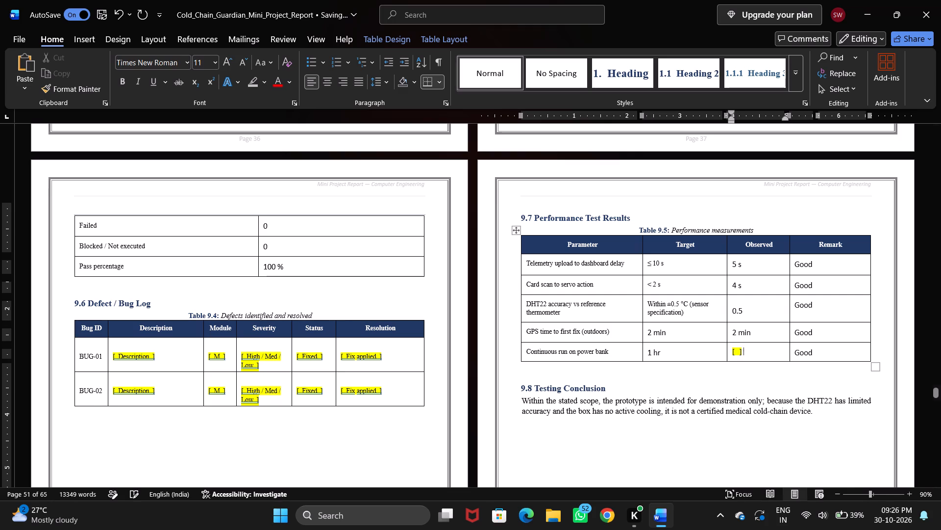
pyautogui.press('BackSpace')
pyautogui.press('BackSpace')
pyautogui.press('BackSpace')
pyautogui.press('BackSpace')
pyautogui.press('BackSpace')
pyautogui.press('`')
pyautogui.press('BackSpace')
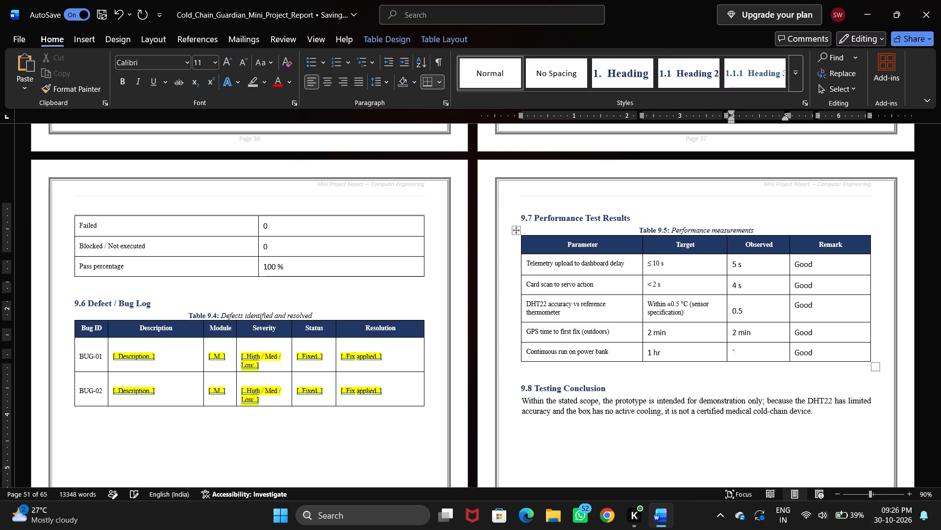
pyautogui.write('1 hr')
# Save the report document.
pyautogui.hotkey('ctrl', 's')
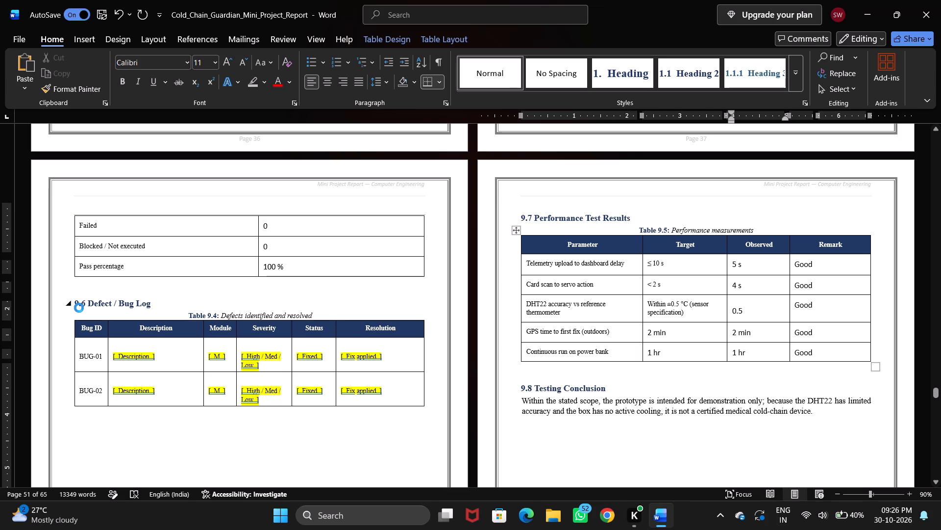
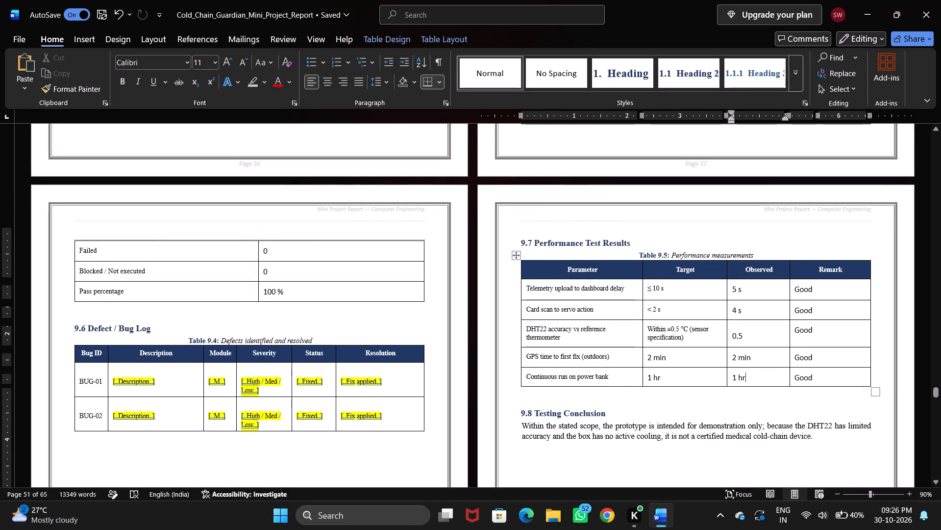
# Replace the Status placeholder for BUG-01 in Table 9.4 with Fixed.
pyautogui.click(324, 381)
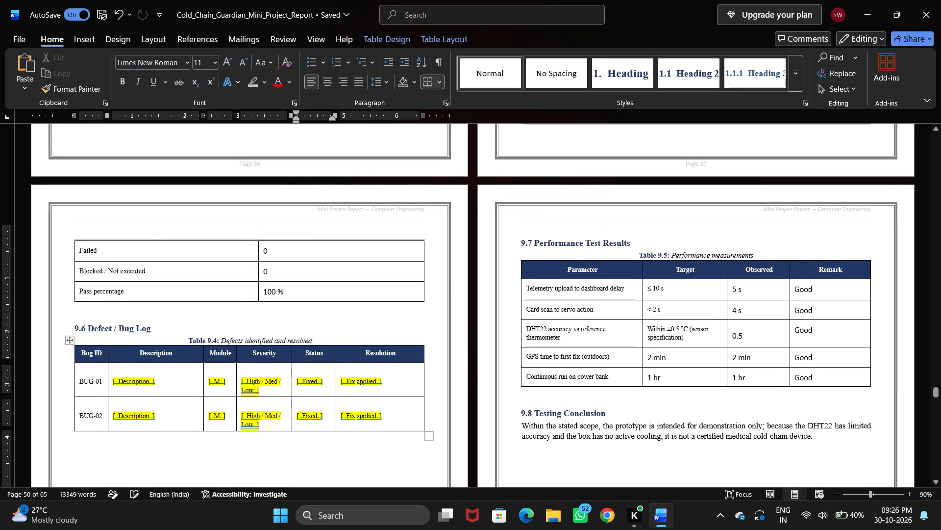
pyautogui.press('BackSpace')
pyautogui.press('BackSpace')
pyautogui.press('BackSpace')
pyautogui.press('BackSpace')
pyautogui.press('BackSpace')
pyautogui.press('BackSpace')
pyautogui.press('BackSpace')
pyautogui.press('BackSpace')
pyautogui.press('BackSpace')
pyautogui.press('BackSpace')
pyautogui.press('BackSpace')
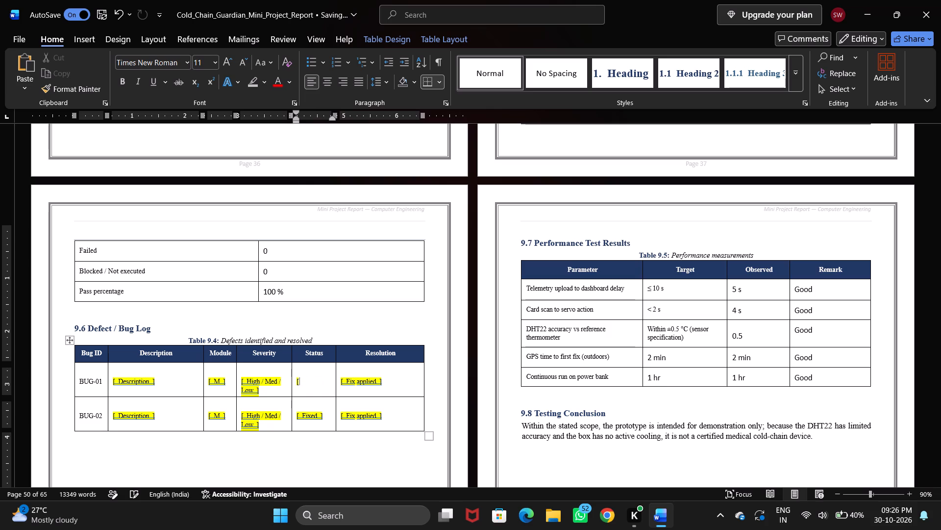
pyautogui.press('BackSpace')
pyautogui.write('Fic=')
pyautogui.press('BackSpace')
pyautogui.press('BackSpace')
pyautogui.write('xed')
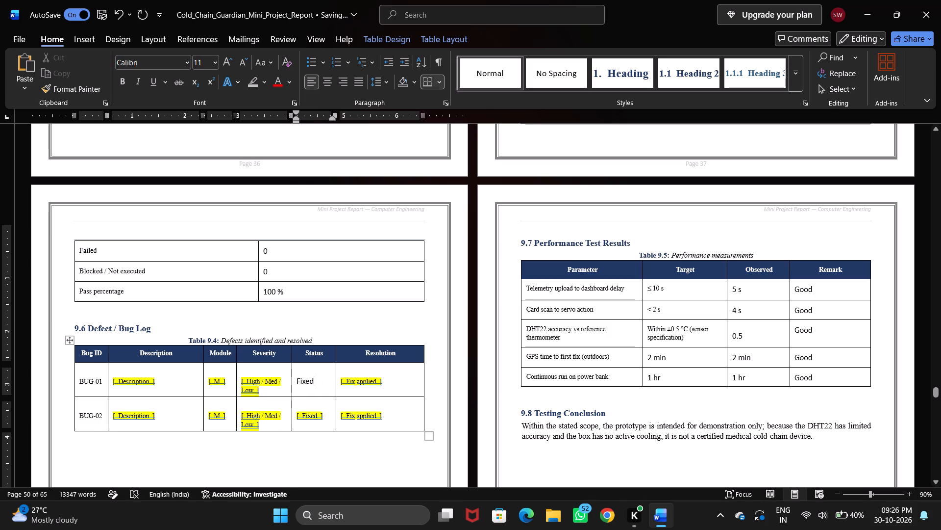
# Copy the BUG-01 status Fixed over the Status placeholder for BUG-02 in Table 9.4.
pyautogui.moveTo(298, 383); pyautogui.dragTo(322, 392)
pyautogui.hotkey('ctrl', 'c')
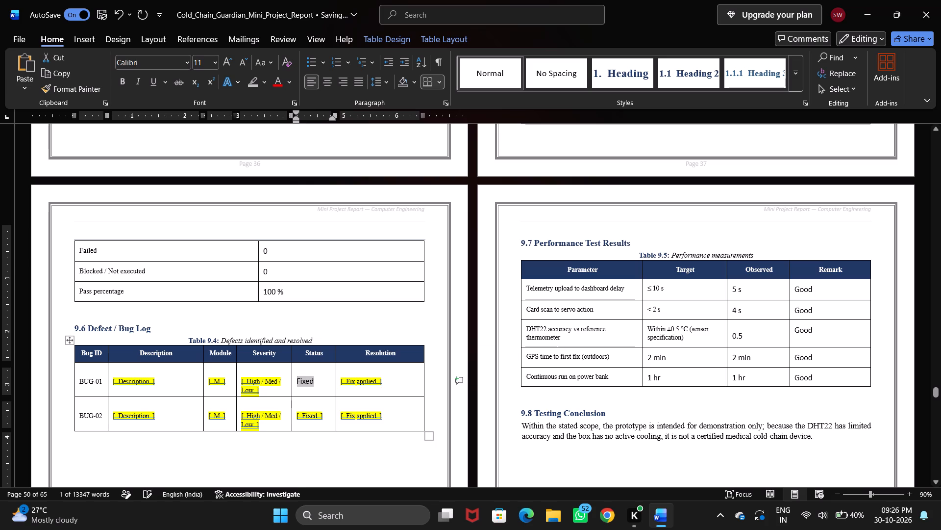
pyautogui.moveTo(324, 415); pyautogui.dragTo(296, 416)
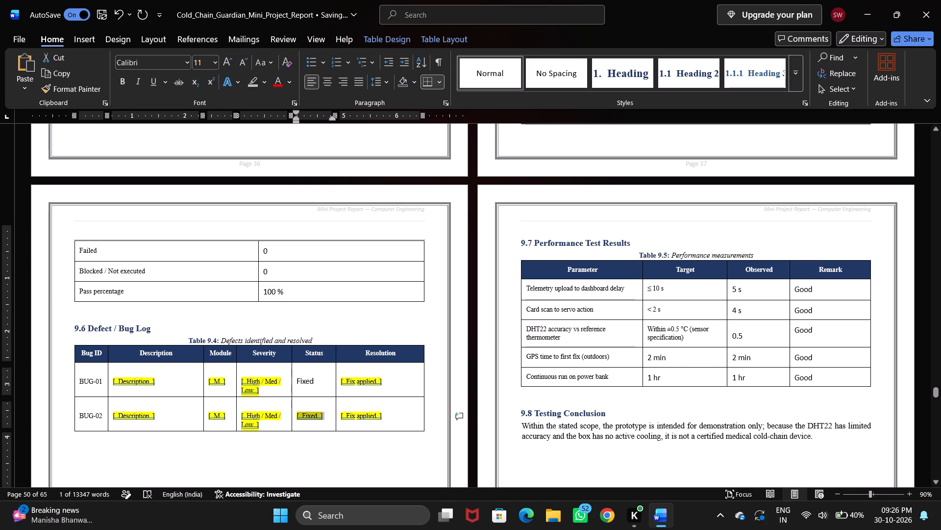
pyautogui.moveTo(296, 416); pyautogui.dragTo(294, 416)
pyautogui.hotkey('ctrl', 'v')
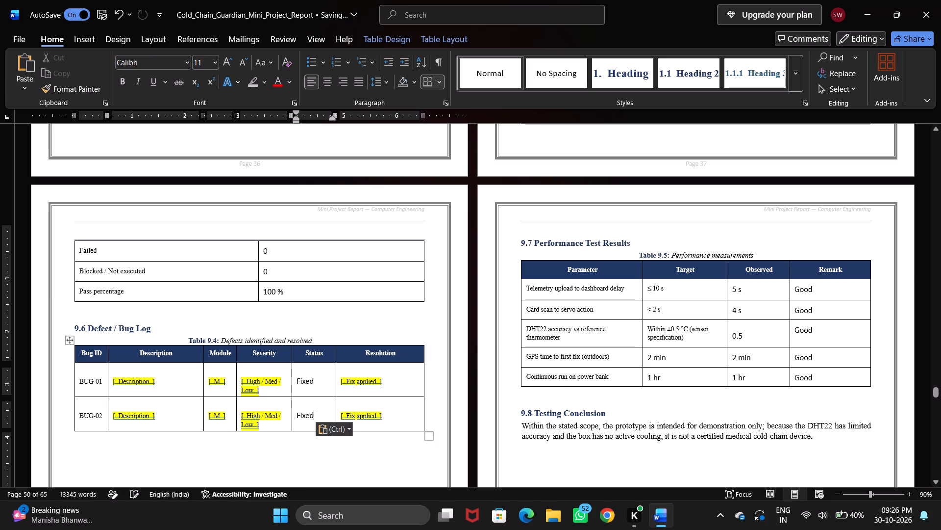
# Replace the Module placeholder for BUG-01 in Table 9.4 with M3.
pyautogui.moveTo(227, 383); pyautogui.dragTo(209, 382)
pyautogui.press('BackSpace')
pyautogui.hotkey('shift', 'm')
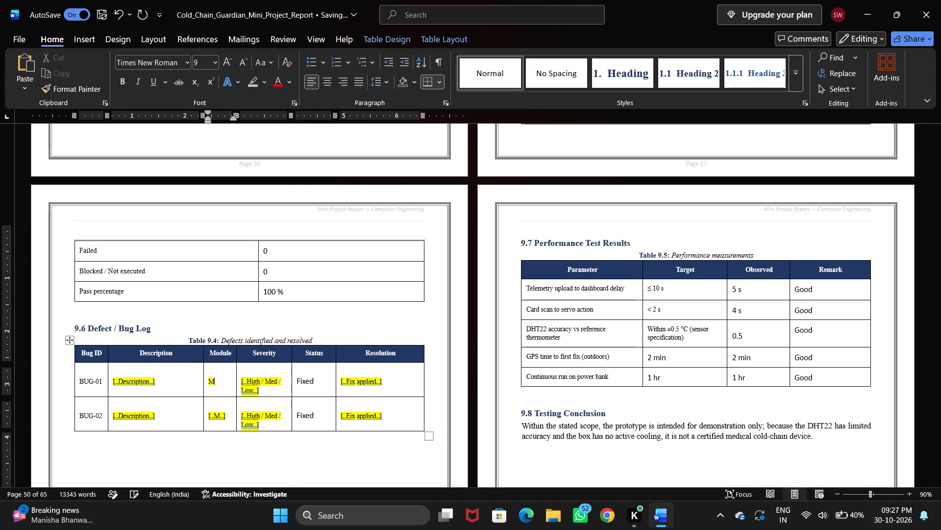
pyautogui.press('BackSpace')
pyautogui.press('BackSpace')
pyautogui.press('m')
pyautogui.press('BackSpace')
pyautogui.write('M3')
# Replace the Module placeholder for BUG-02 in Table 9.4 with M5.
pyautogui.click(228, 413)
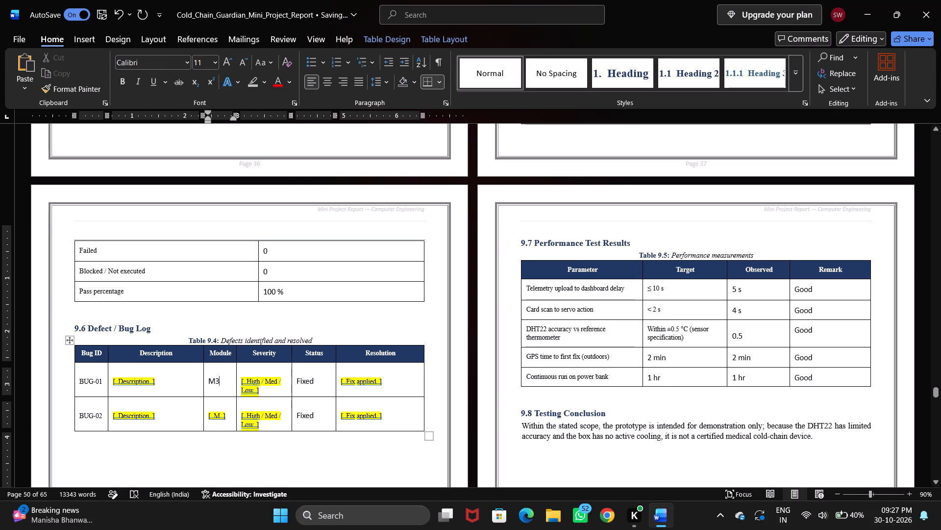
pyautogui.press('BackSpace')
pyautogui.press('BackSpace')
pyautogui.press('BackSpace')
pyautogui.press('BackSpace')
pyautogui.press('BackSpace')
pyautogui.press('BackSpace')
pyautogui.press('BackSpace')
pyautogui.press('BackSpace')
pyautogui.press('BackSpace')
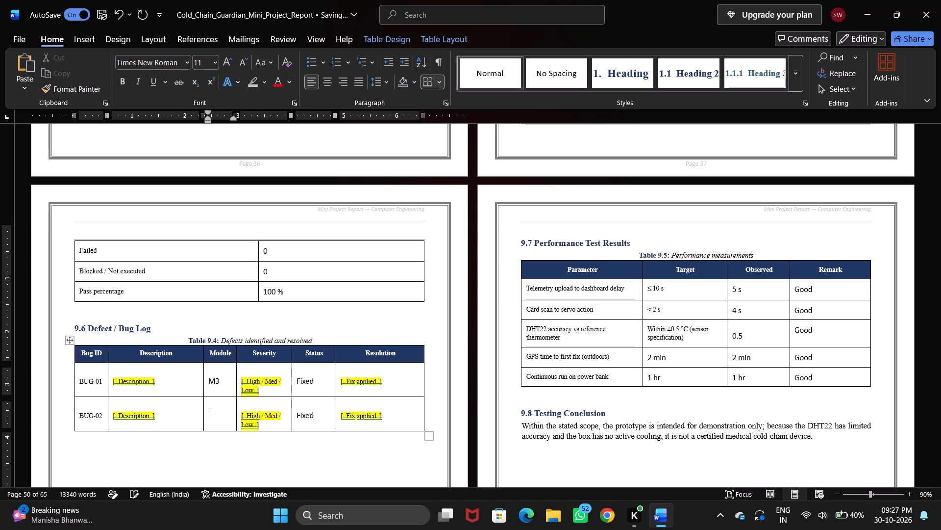
pyautogui.press('m')
pyautogui.press('BackSpace')
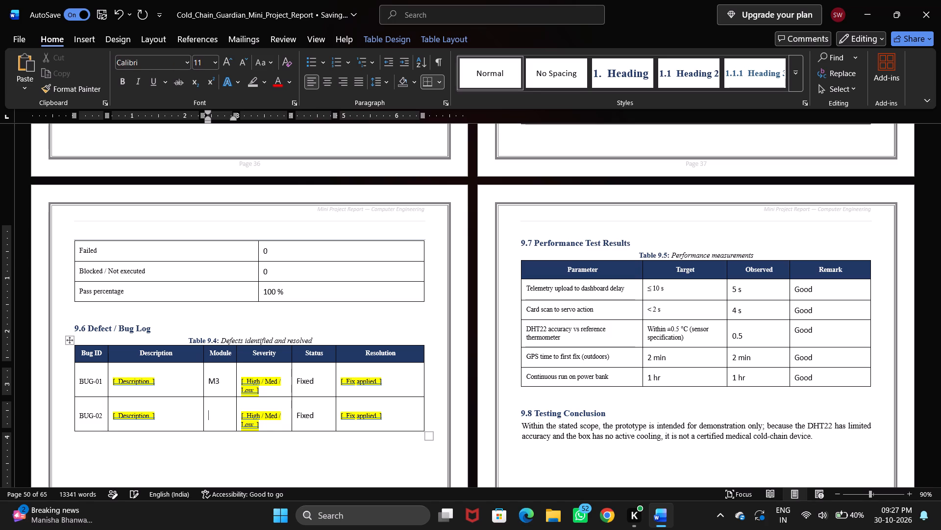
pyautogui.write('M5')
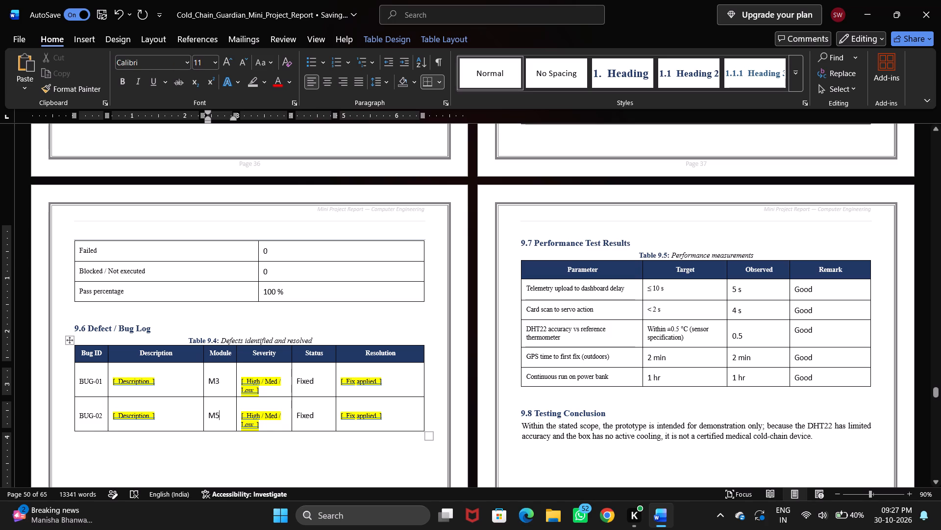
# Replace the Description placeholder for BUG-01 in Table 9.4 with "Delay in value updation".
pyautogui.click(163, 380)
pyautogui.press('BackSpace')
pyautogui.press('BackSpace')
pyautogui.press('BackSpace')
pyautogui.press('BackSpace')
pyautogui.press('BackSpace')
pyautogui.press('BackSpace')
pyautogui.press('BackSpace')
pyautogui.press('BackSpace')
pyautogui.press('BackSpace')
pyautogui.press('BackSpace')
pyautogui.press('BackSpace')
pyautogui.press('BackSpace')
pyautogui.press('BackSpace')
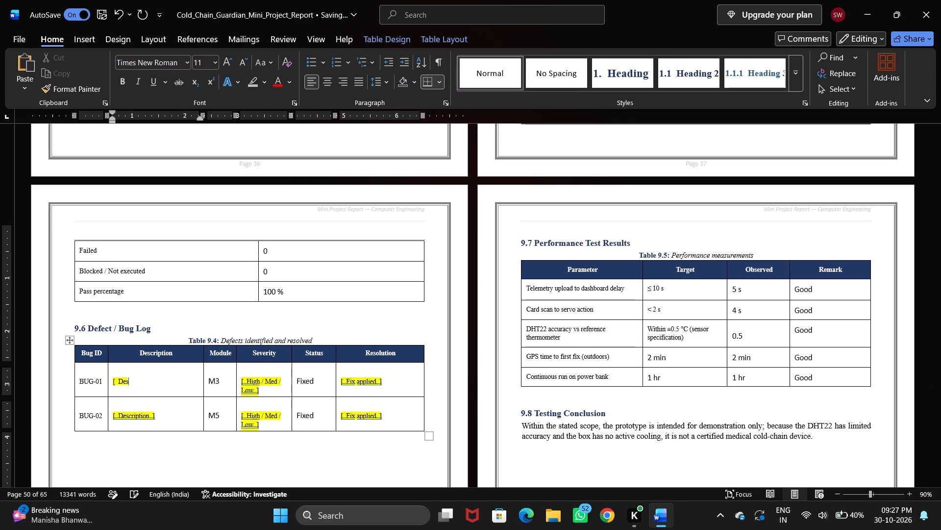
pyautogui.press('BackSpace')
pyautogui.press('BackSpace')
pyautogui.press('BackSpace')
pyautogui.press('BackSpace')
pyautogui.press('BackSpace')
pyautogui.press('BackSpace')
pyautogui.write('Delay in value upadtion')
pyautogui.press('BackSpace')
pyautogui.press('BackSpace')
pyautogui.press('BackSpace')
pyautogui.press('BackSpace')
pyautogui.press('BackSpace')
pyautogui.press('BackSpace')
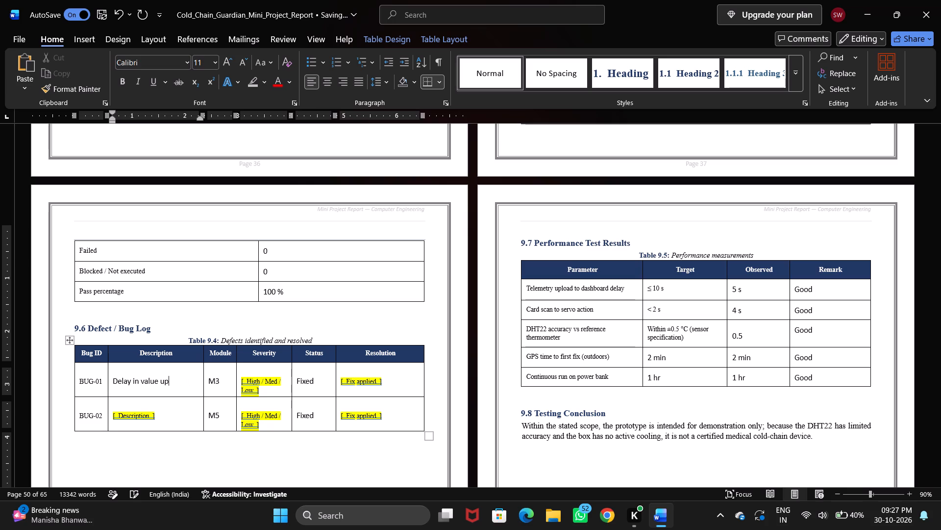
pyautogui.write('dation')
# Replace the Resolution placeholder for BUG-01 in Table 9.4 with "Switched to firebase cloud".
pyautogui.click(390, 382)
pyautogui.press('BackSpace')
pyautogui.press('BackSpace')
pyautogui.press('BackSpace')
pyautogui.press('BackSpace')
pyautogui.press('BackSpace')
pyautogui.press('BackSpace')
pyautogui.press('BackSpace')
pyautogui.press('BackSpace')
pyautogui.press('BackSpace')
pyautogui.press('BackSpace')
pyautogui.press('BackSpace')
pyautogui.press('BackSpace')
pyautogui.press('BackSpace')
pyautogui.press('BackSpace')
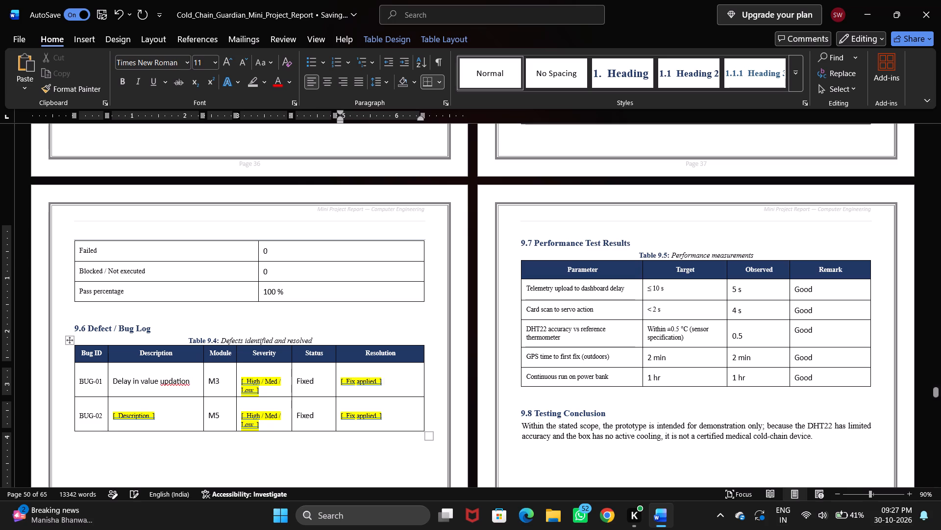
pyautogui.press('BackSpace')
pyautogui.press('BackSpace')
pyautogui.press('BackSpace')
pyautogui.press('BackSpace')
pyautogui.press('BackSpace')
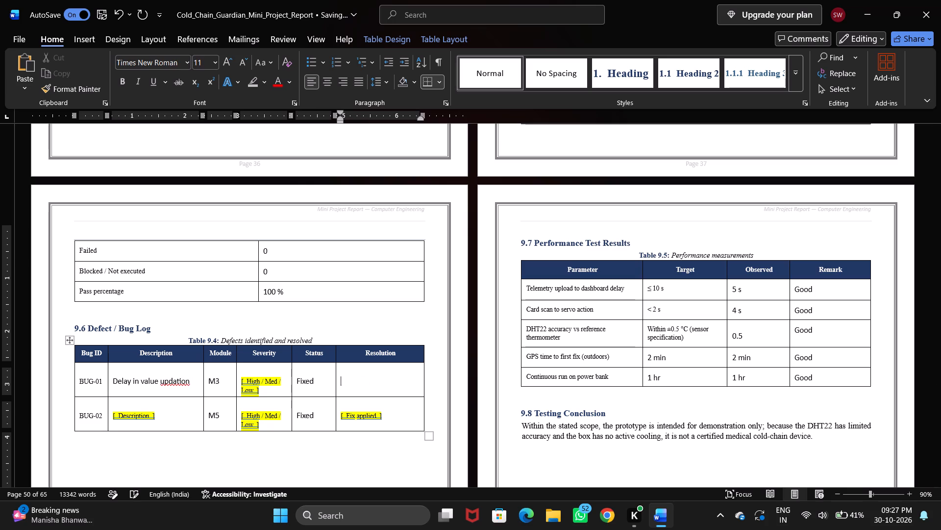
pyautogui.press('space')
pyautogui.write('Switched to firebase cloud')
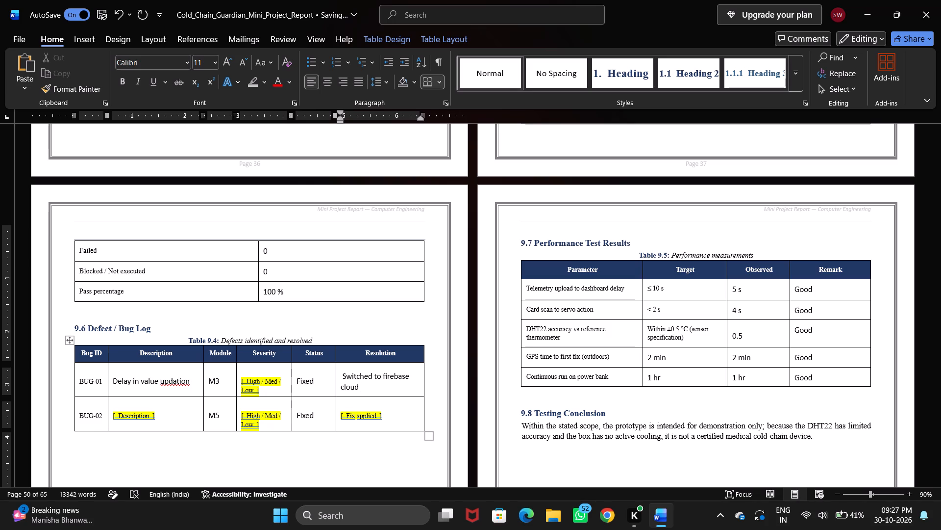
# Replace the Severity placeholder for BUG-01 in Table 9.4 with High.
pyautogui.click(268, 389)
pyautogui.press('BackSpace')
pyautogui.press('BackSpace')
pyautogui.press('BackSpace')
pyautogui.press('BackSpace')
pyautogui.press('BackSpace')
pyautogui.press('BackSpace')
pyautogui.press('BackSpace')
pyautogui.press('BackSpace')
pyautogui.press('BackSpace')
pyautogui.press('BackSpace')
pyautogui.press('BackSpace')
pyautogui.press('BackSpace')
pyautogui.press('BackSpace')
pyautogui.press('BackSpace')
pyautogui.press('BackSpace')
pyautogui.press('BackSpace')
pyautogui.press('BackSpace')
pyautogui.press('BackSpace')
pyautogui.press('BackSpace')
pyautogui.press('BackSpace')
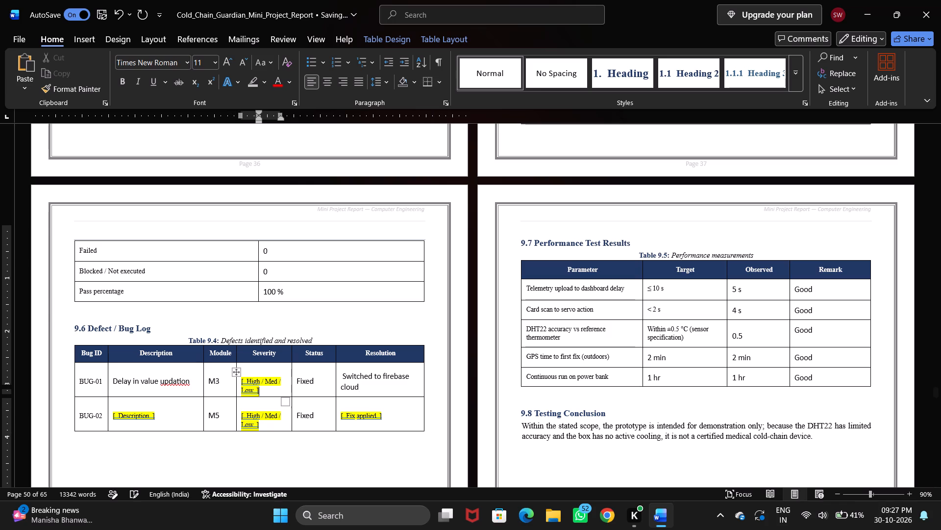
pyautogui.press('BackSpace')
pyautogui.press('BackSpace')
pyautogui.press('BackSpace')
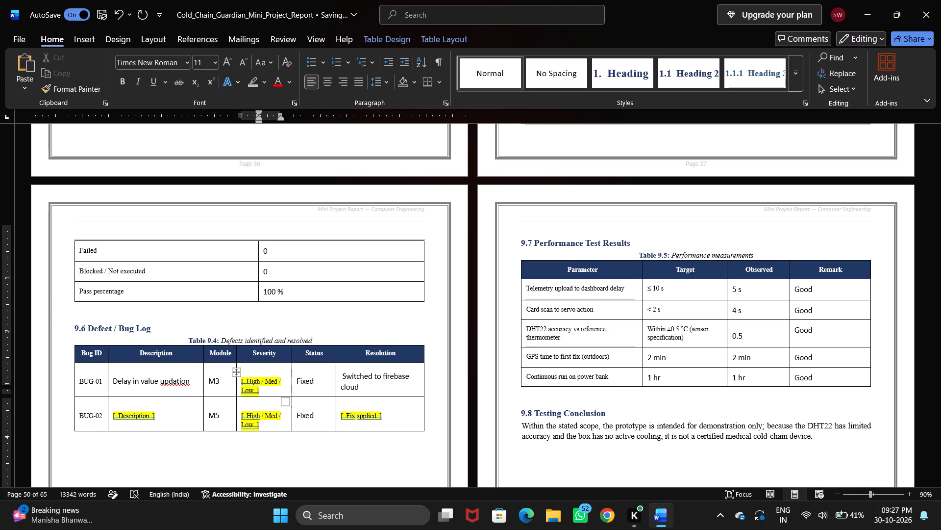
pyautogui.click(266, 390)
pyautogui.press('BackSpace')
pyautogui.press('BackSpace')
pyautogui.press('BackSpace')
pyautogui.press('BackSpace')
pyautogui.press('BackSpace')
pyautogui.moveTo(266, 390); pyautogui.dragTo(244, 376)
pyautogui.press('BackSpace')
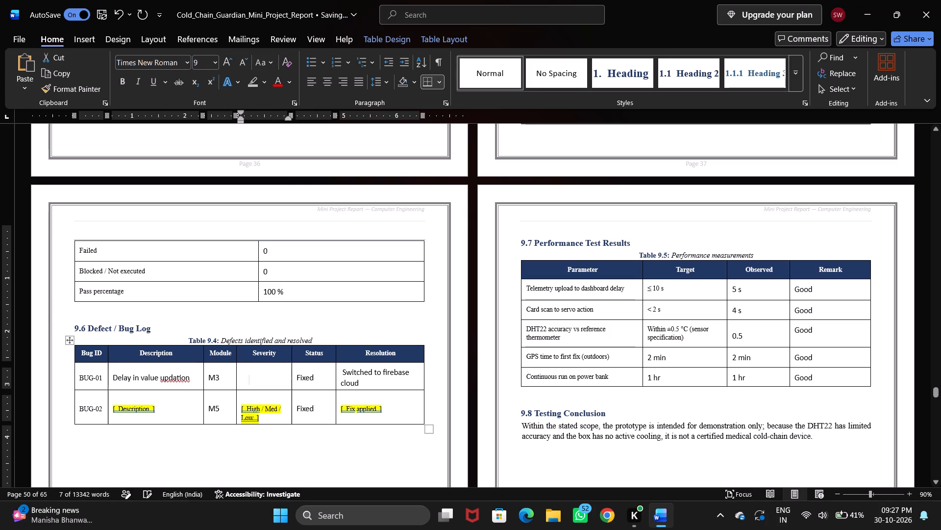
pyautogui.write('High')
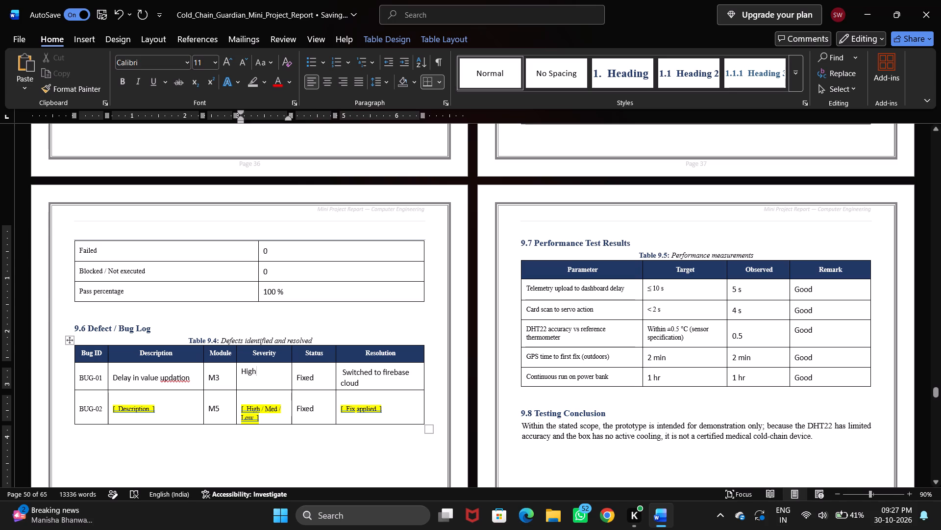
# Correct the misspelled word in the BUG-01 description to the suggested spelling "updating".
pyautogui.click(166, 411)
pyautogui.rightClick(171, 377)
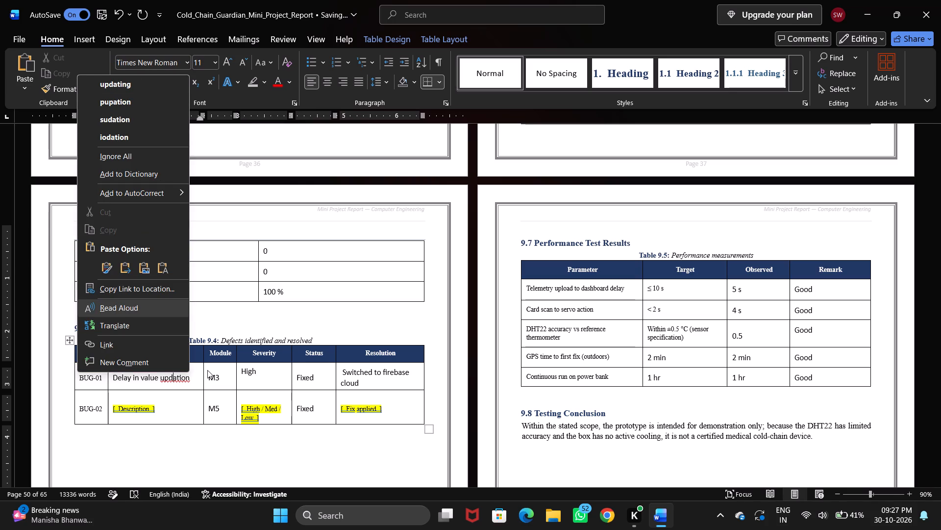
pyautogui.click(135, 79)
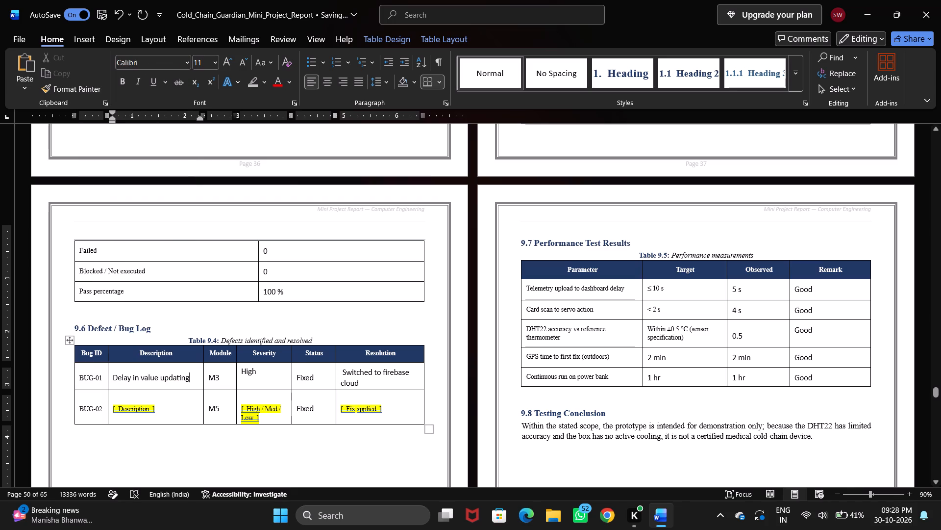
# Replace the Description placeholder for BUG-02 in Table 9.4 with "DHT11 not working on 3.3V".
pyautogui.scroll(-1, 235, 386)
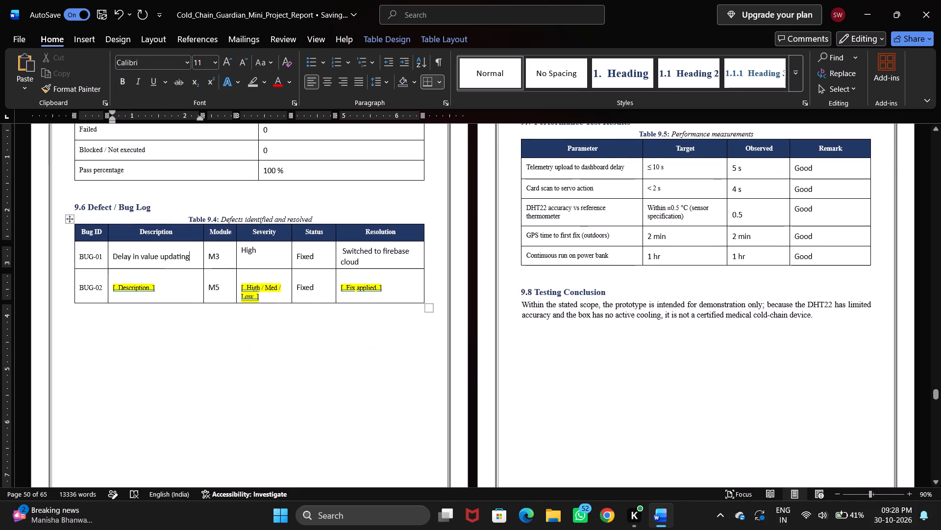
pyautogui.scroll(1, 247, 339)
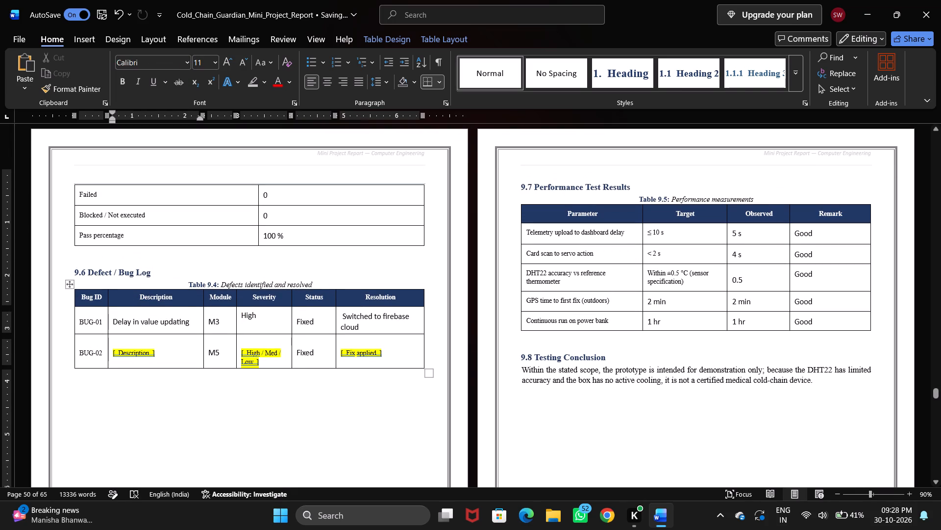
pyautogui.scroll(-1, 247, 339)
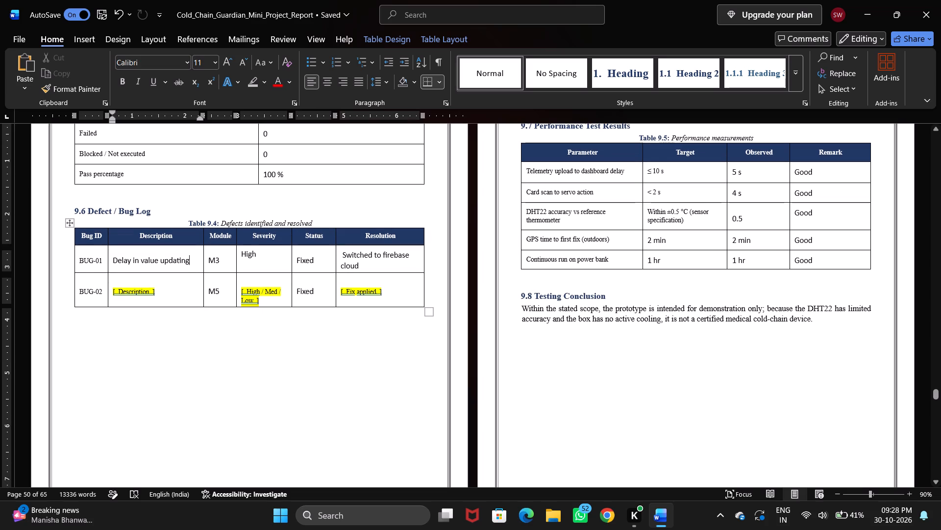
pyautogui.moveTo(165, 291); pyautogui.dragTo(122, 289)
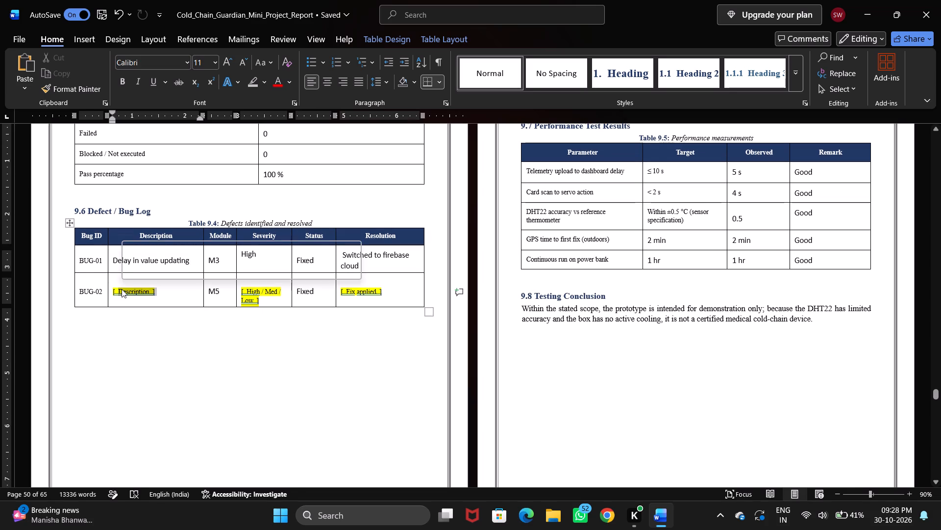
pyautogui.press('BackSpace')
pyautogui.press('BackSpace')
pyautogui.press('BackSpace')
pyautogui.press('BackSpace')
pyautogui.press('BackSpace')
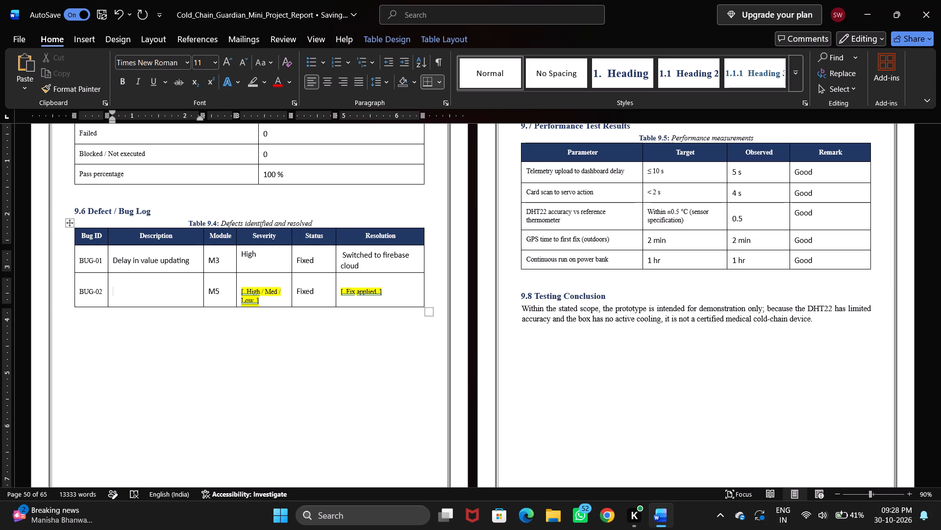
pyautogui.hotkey('shift', 'd')
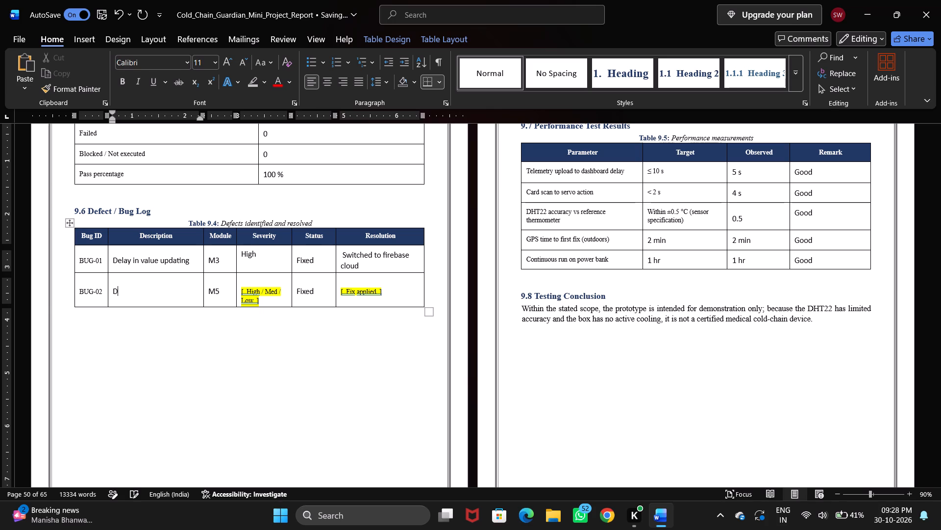
pyautogui.write('HT!!')
pyautogui.press('BackSpace')
pyautogui.press('BackSpace')
pyautogui.press('BackSpace')
pyautogui.press('1')
pyautogui.press('BackSpace')
pyautogui.write('T11 not working on')
pyautogui.press('space')
pyautogui.write('3,')
pyautogui.press('BackSpace')
pyautogui.write('.3V')
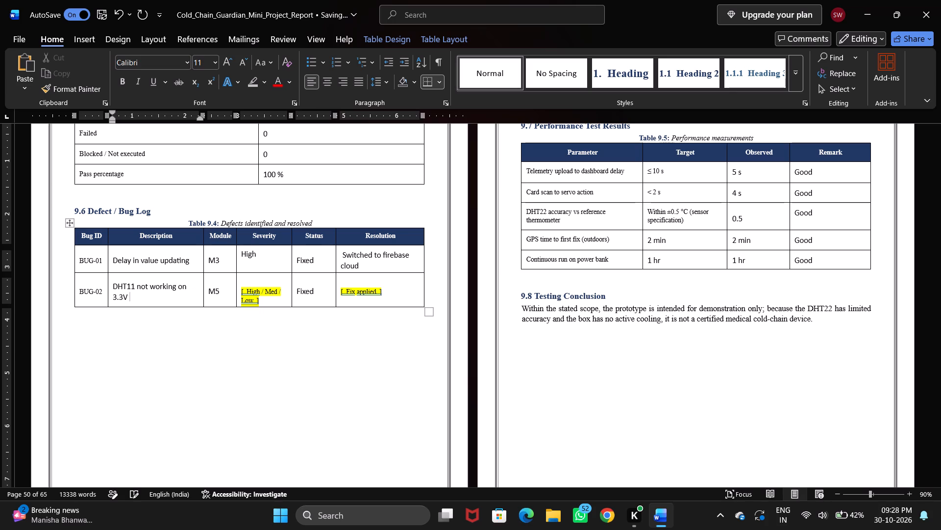
# Replace the Severity placeholder for BUG-02 in Table 9.4 with High.
pyautogui.click(263, 298)
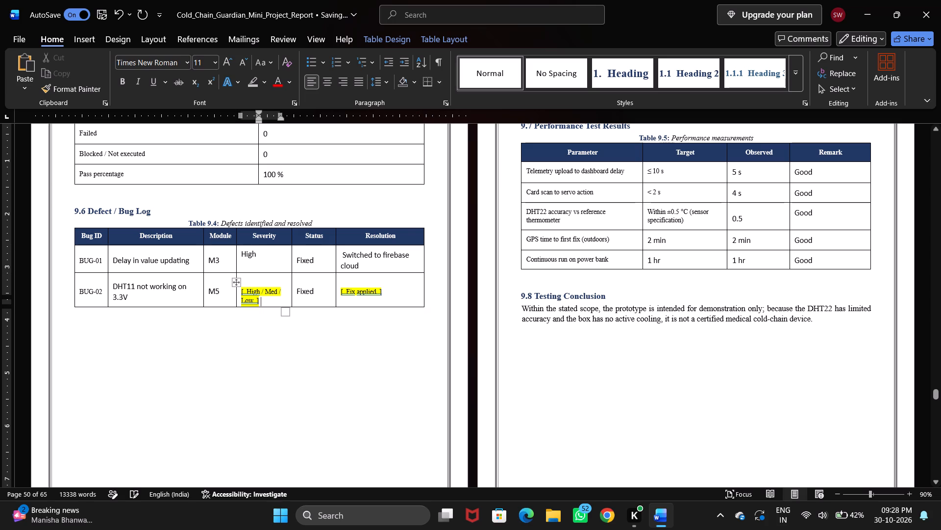
pyautogui.press('BackSpace')
pyautogui.press('BackSpace')
pyautogui.press('BackSpace')
pyautogui.press('BackSpace')
pyautogui.press('BackSpace')
pyautogui.press('BackSpace')
pyautogui.press('BackSpace')
pyautogui.press('BackSpace')
pyautogui.press('BackSpace')
pyautogui.press('BackSpace')
pyautogui.press('BackSpace')
pyautogui.press('BackSpace')
pyautogui.press('BackSpace')
pyautogui.press('BackSpace')
pyautogui.press('Right')
pyautogui.press('BackSpace')
pyautogui.press('BackSpace')
pyautogui.press('BackSpace')
pyautogui.press('Delete')
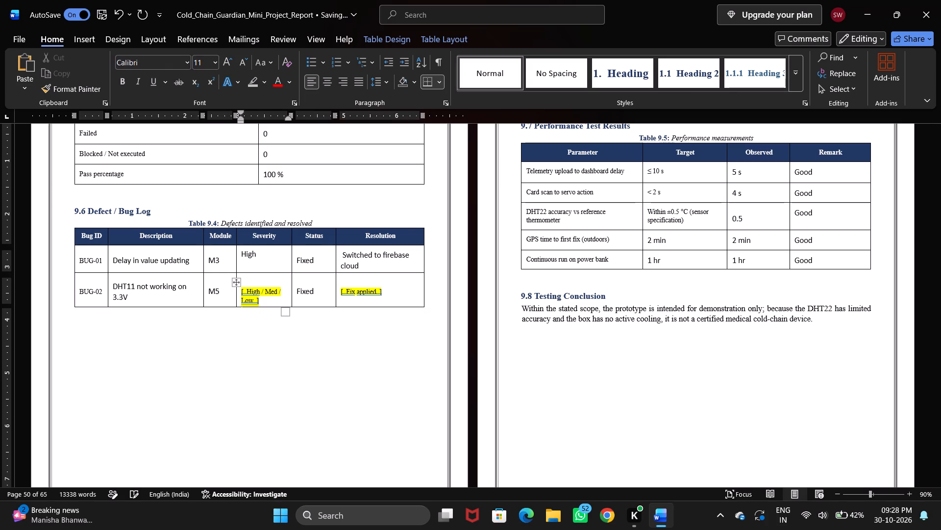
pyautogui.moveTo(252, 311); pyautogui.dragTo(243, 283)
pyautogui.press('BackSpace')
pyautogui.press('BackSpace')
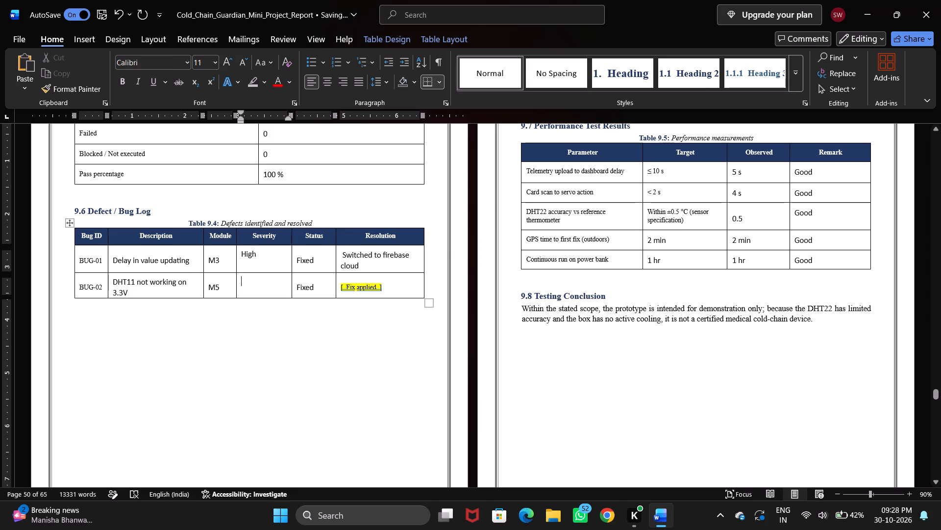
pyautogui.write('High')
# Replace the Resolution placeholder for BUG-02 in Table 9.4 with "Power supply of 5V given".
pyautogui.moveTo(387, 290); pyautogui.dragTo(355, 286)
pyautogui.press('BackSpace')
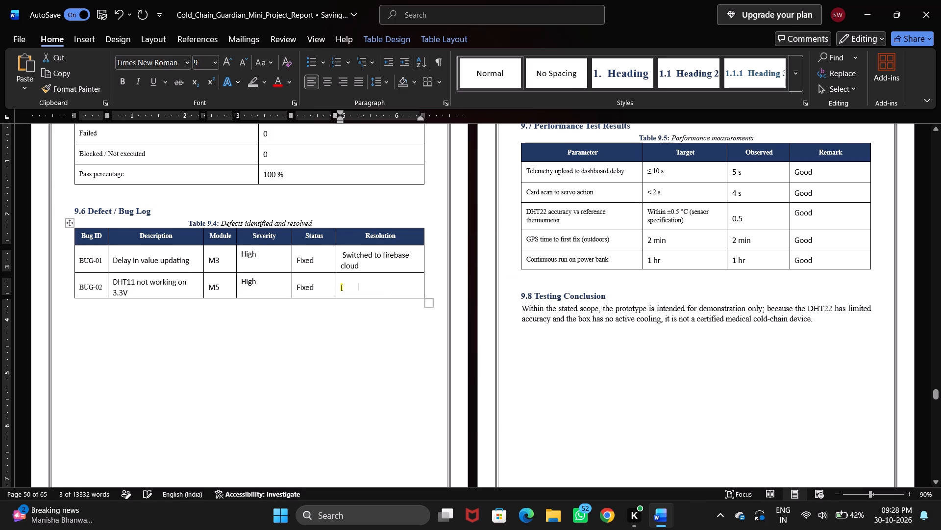
pyautogui.press('BackSpace')
pyautogui.press('BackSpace')
pyautogui.press('BackSpace')
pyautogui.press('BackSpace')
pyautogui.write('Power supply of %V')
pyautogui.press('BackSpace')
pyautogui.press('BackSpace')
pyautogui.write('5V given')
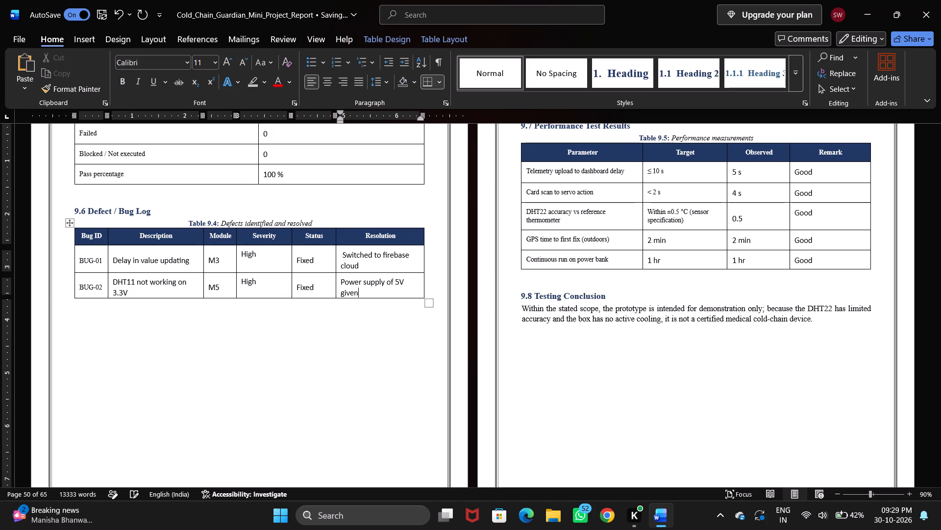
# Change "Blynk" to "Firebase" in the section 10.6 heading of the Screenshots chapter.
pyautogui.scroll(1, 579, 288)
pyautogui.scroll(-1, 579, 288)
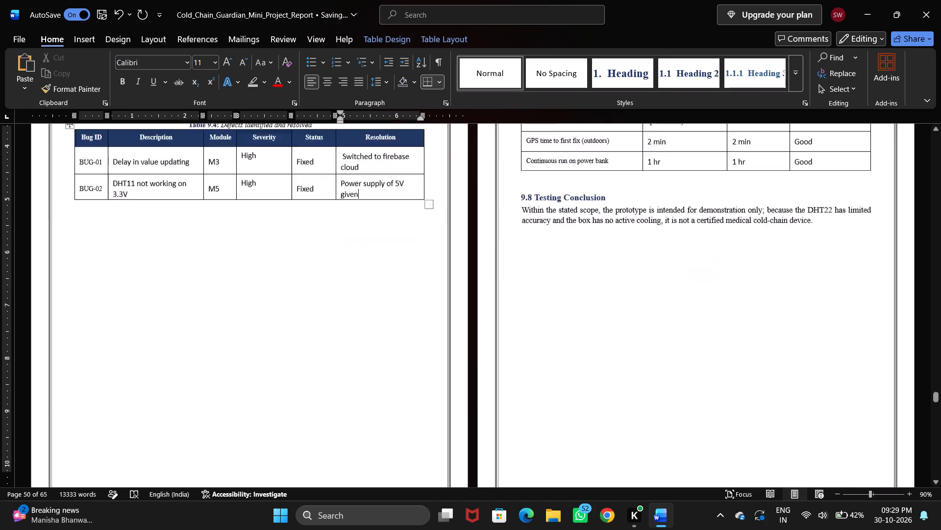
pyautogui.scroll(-3, 579, 288)
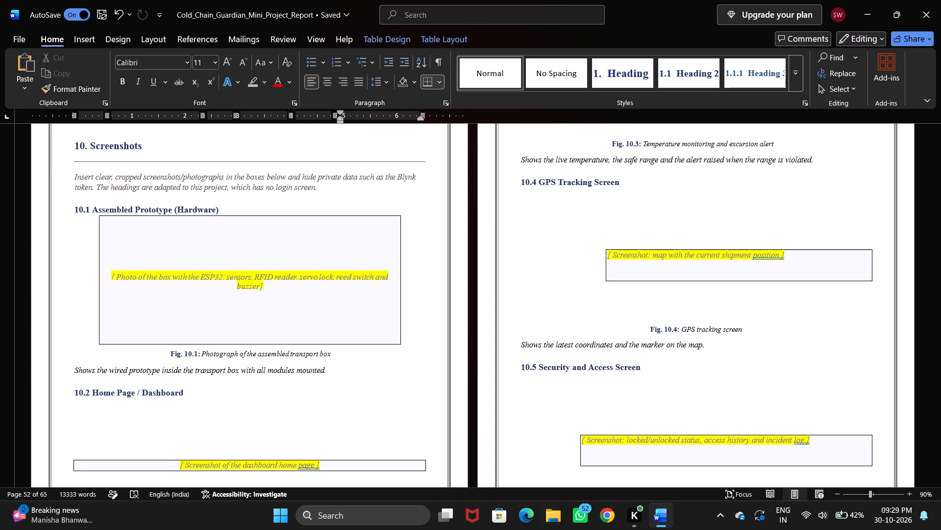
pyautogui.scroll(-3, 579, 288)
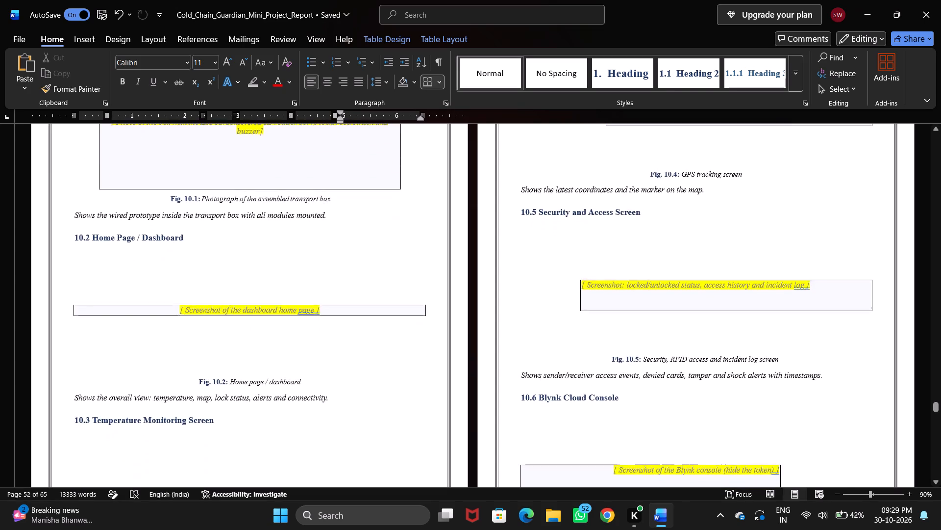
pyautogui.scroll(-1, 579, 288)
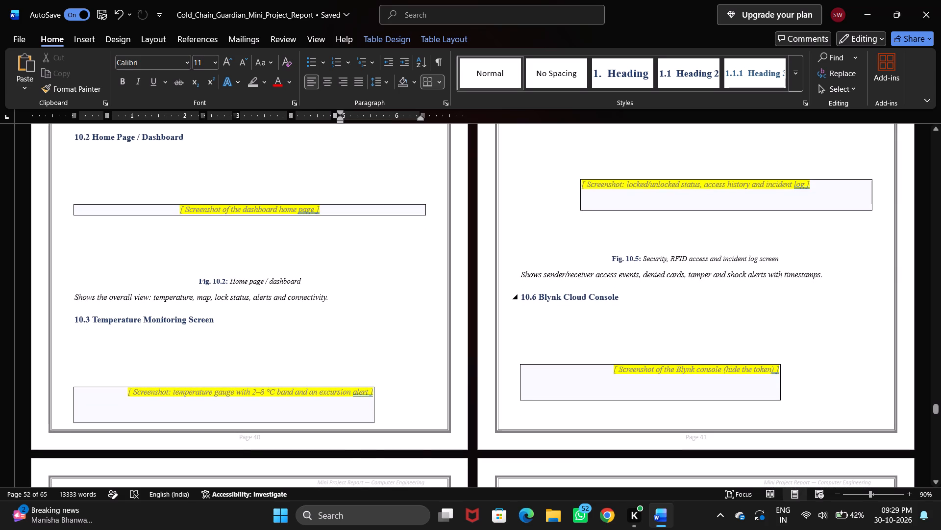
pyautogui.doubleClick(554, 296)
pyautogui.hotkey('shift', 'f')
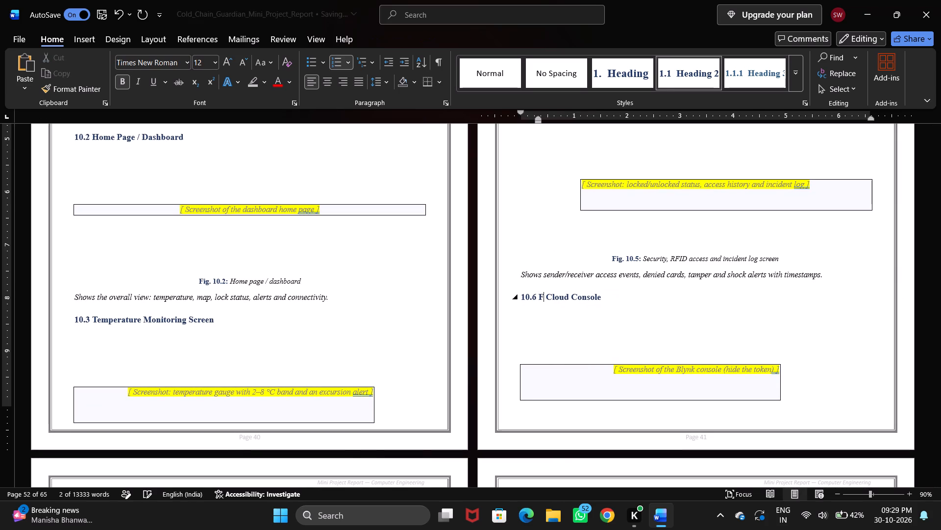
pyautogui.write('irebase')
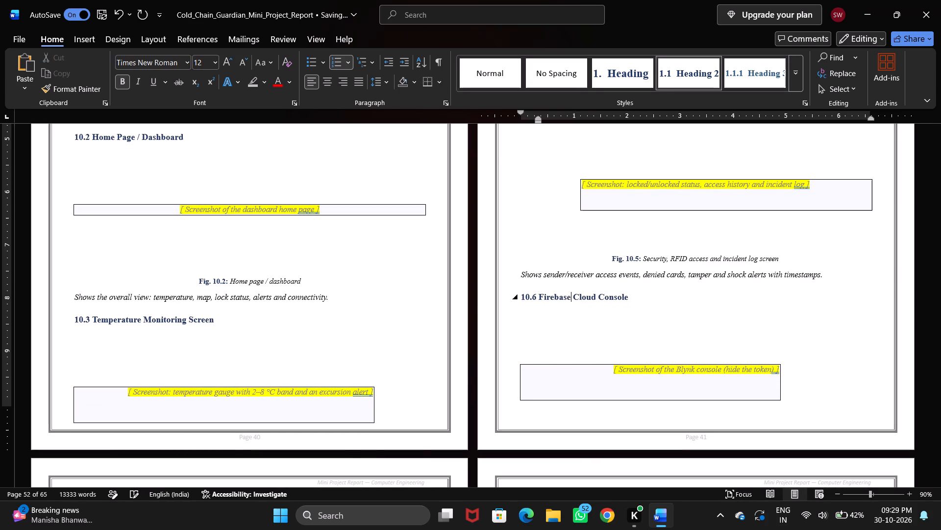
# Delete the whole section 10.7 Mobile / Responsive View, including its heading, screenshot placeholder, Fig. 10.7 caption and description line.
pyautogui.scroll(-2, 556, 340)
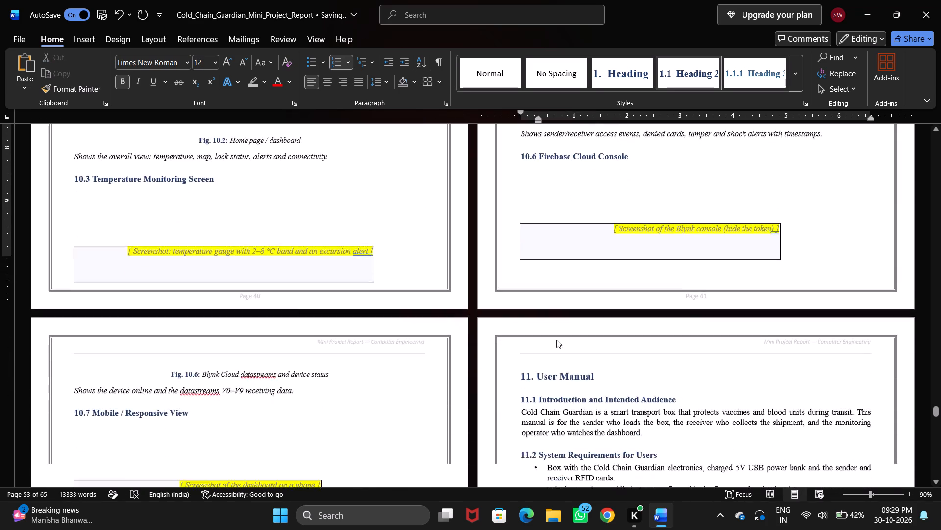
pyautogui.scroll(-2, 556, 340)
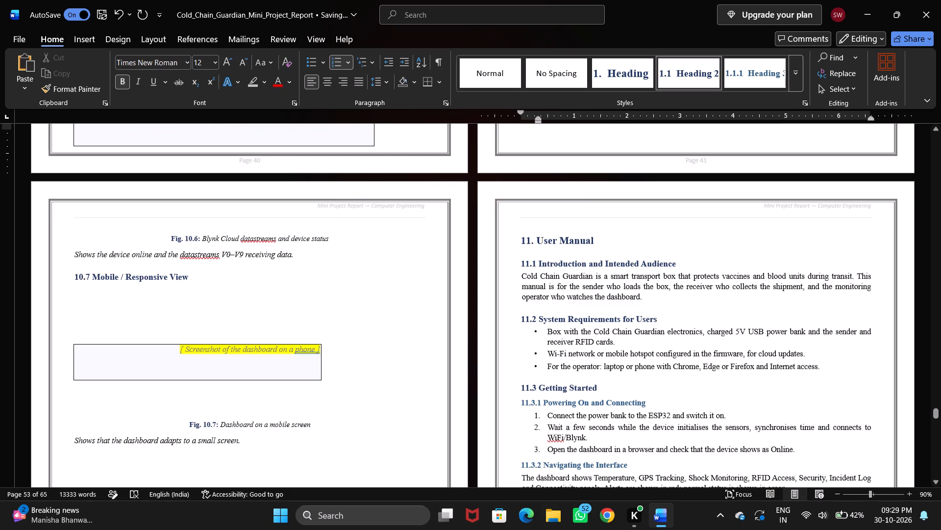
pyautogui.scroll(-1, 178, 356)
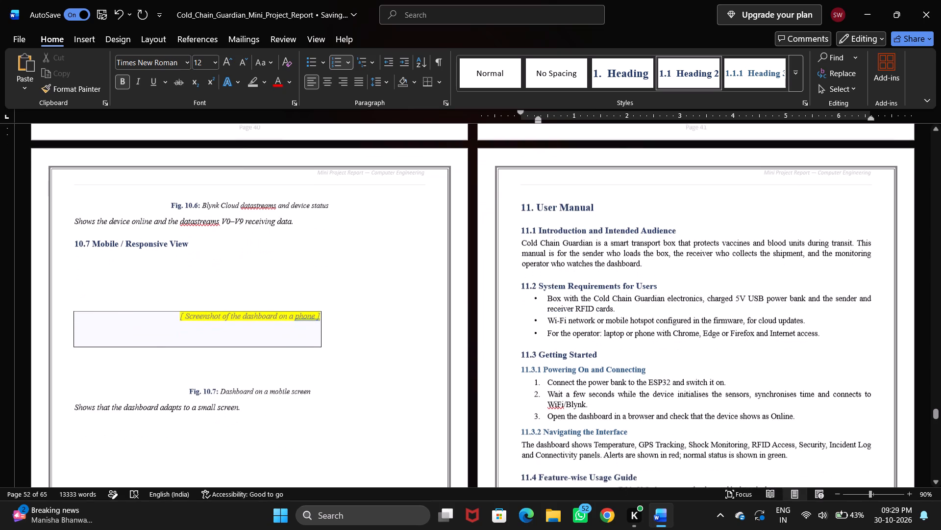
pyautogui.scroll(-1, 178, 356)
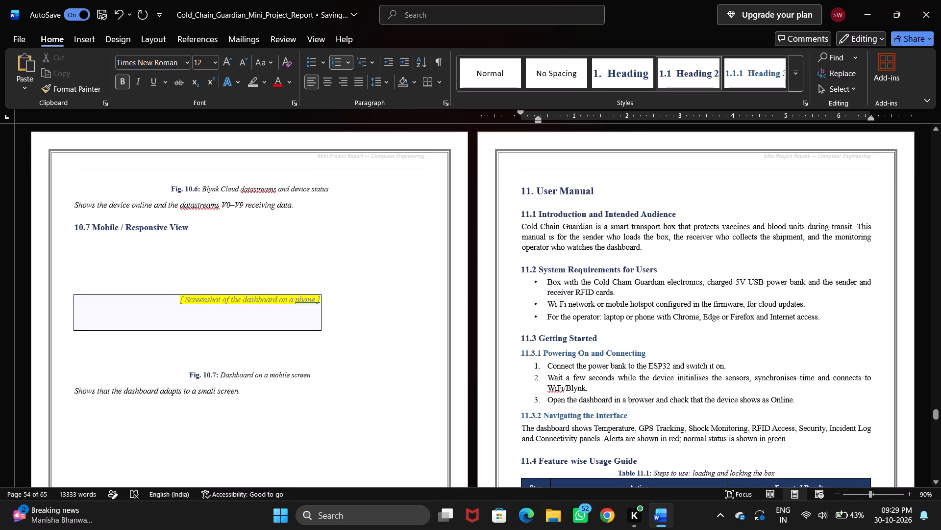
pyautogui.moveTo(315, 375); pyautogui.dragTo(134, 258)
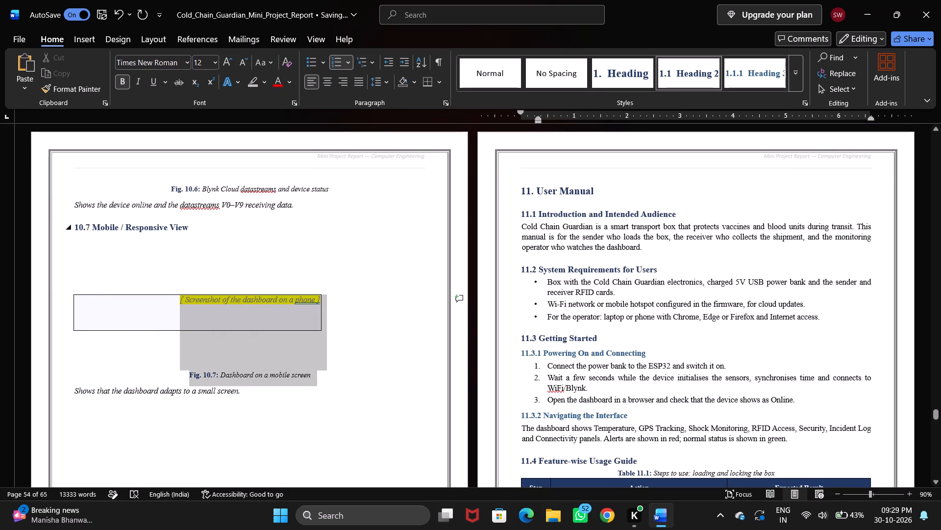
pyautogui.moveTo(134, 258); pyautogui.dragTo(24, 222)
pyautogui.press('Delete')
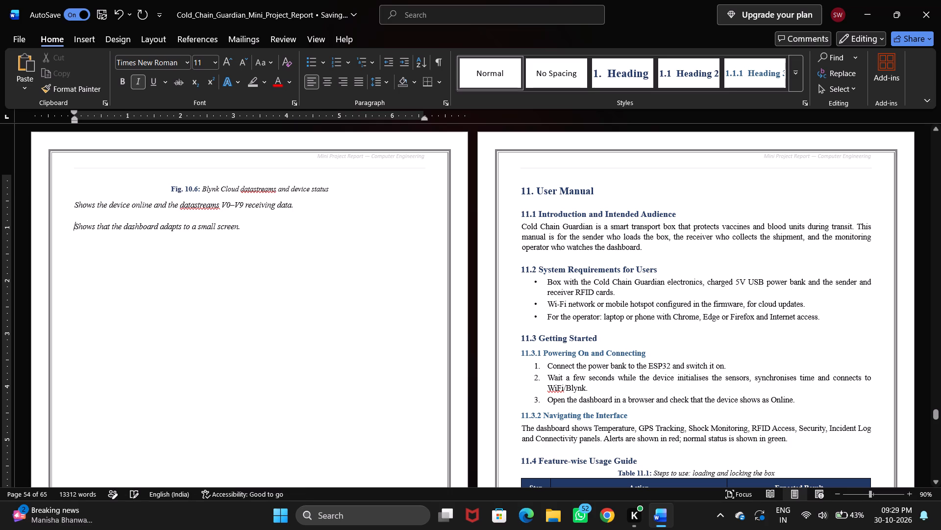
pyautogui.moveTo(280, 225); pyautogui.dragTo(60, 223)
pyautogui.press('BackSpace')
pyautogui.press('BackSpace')
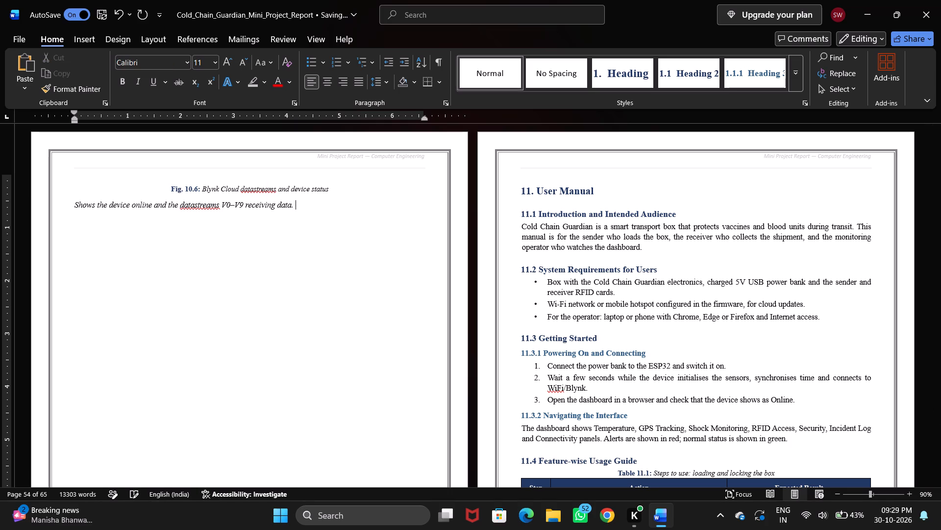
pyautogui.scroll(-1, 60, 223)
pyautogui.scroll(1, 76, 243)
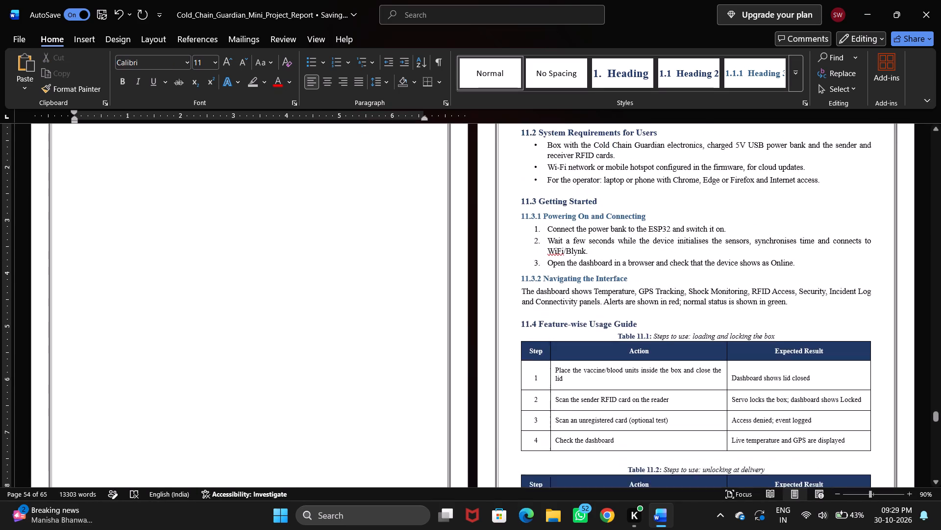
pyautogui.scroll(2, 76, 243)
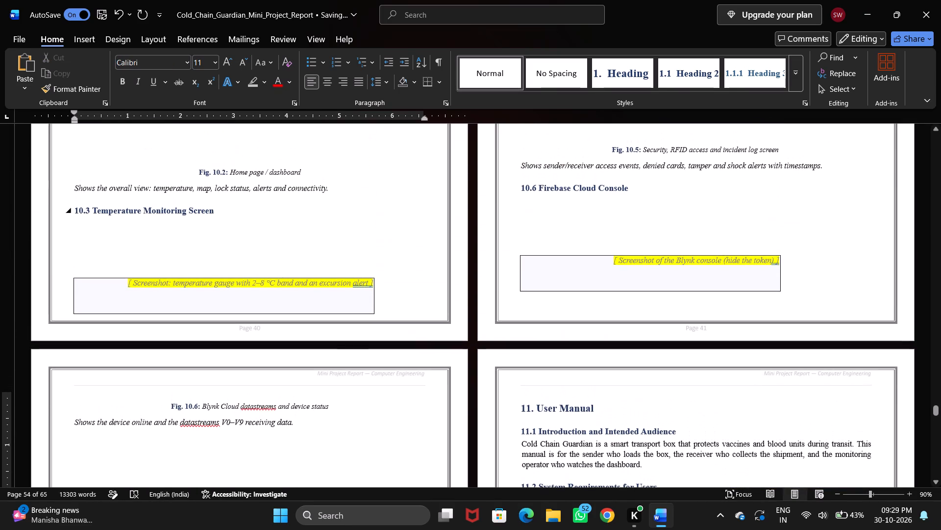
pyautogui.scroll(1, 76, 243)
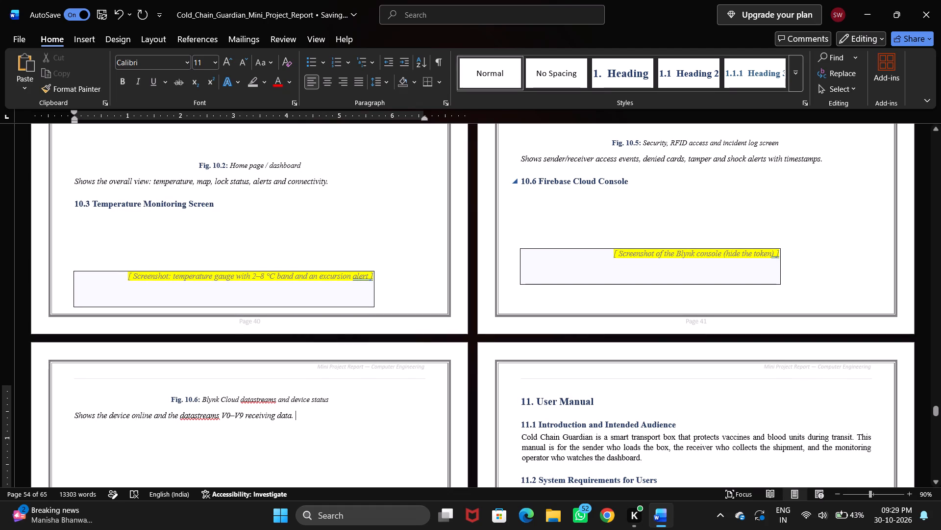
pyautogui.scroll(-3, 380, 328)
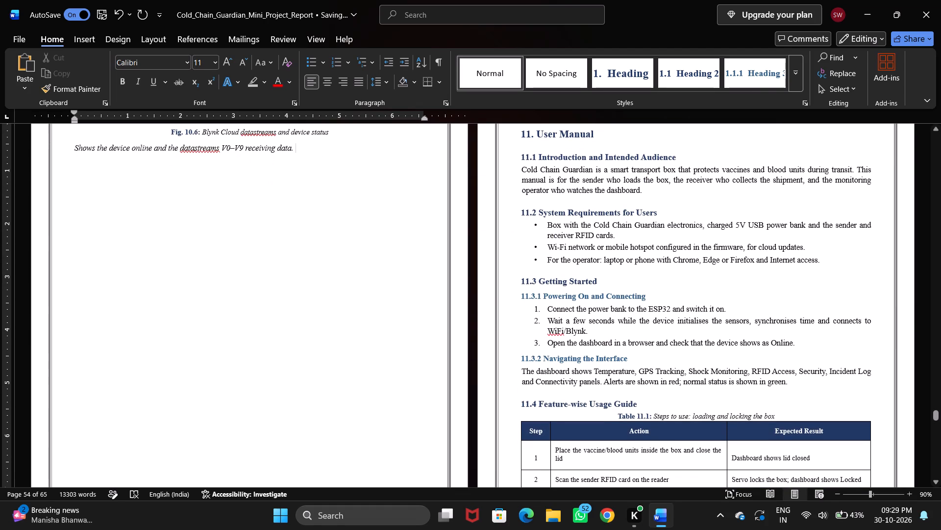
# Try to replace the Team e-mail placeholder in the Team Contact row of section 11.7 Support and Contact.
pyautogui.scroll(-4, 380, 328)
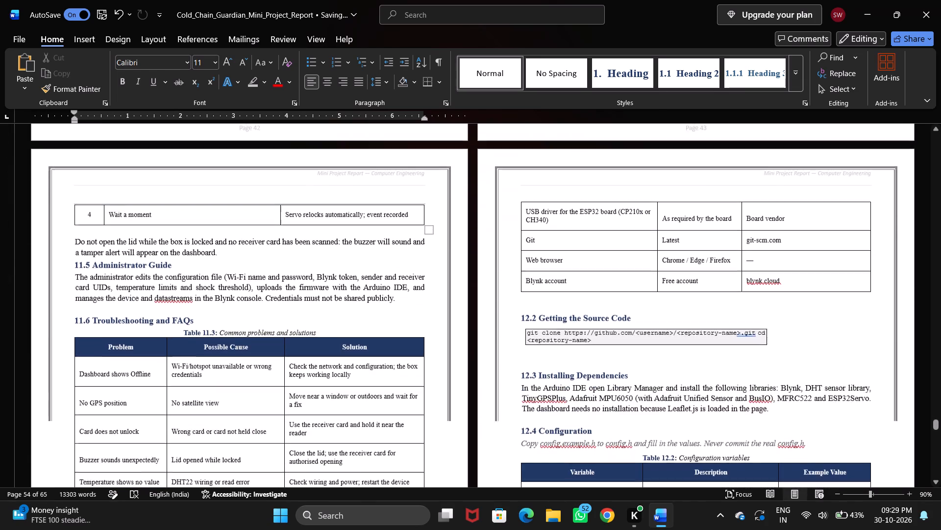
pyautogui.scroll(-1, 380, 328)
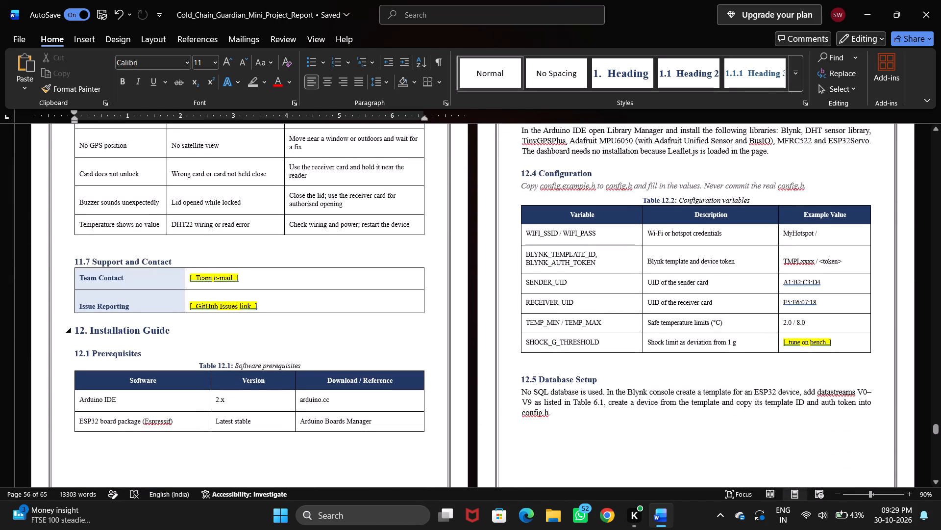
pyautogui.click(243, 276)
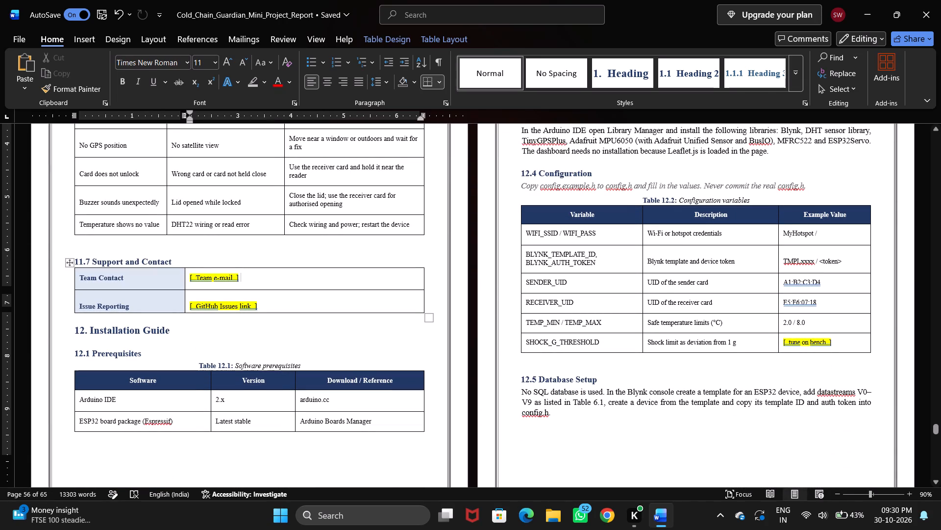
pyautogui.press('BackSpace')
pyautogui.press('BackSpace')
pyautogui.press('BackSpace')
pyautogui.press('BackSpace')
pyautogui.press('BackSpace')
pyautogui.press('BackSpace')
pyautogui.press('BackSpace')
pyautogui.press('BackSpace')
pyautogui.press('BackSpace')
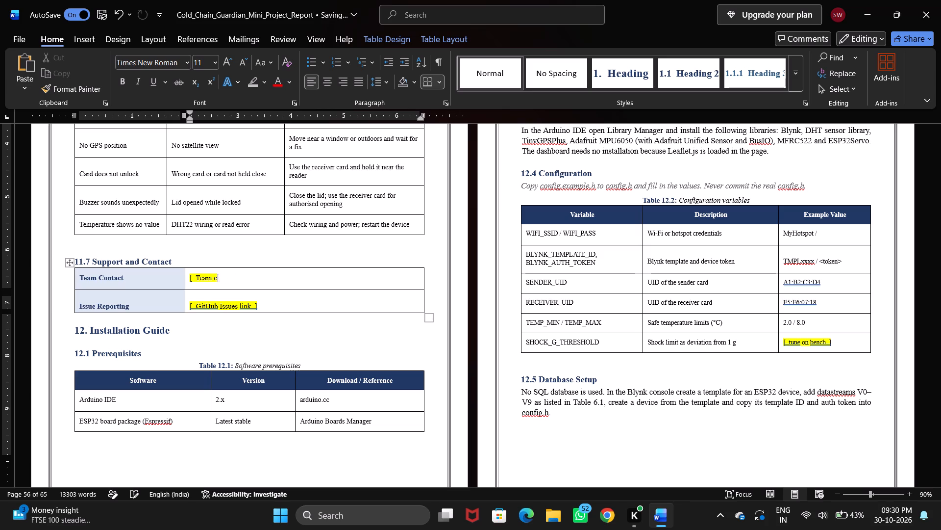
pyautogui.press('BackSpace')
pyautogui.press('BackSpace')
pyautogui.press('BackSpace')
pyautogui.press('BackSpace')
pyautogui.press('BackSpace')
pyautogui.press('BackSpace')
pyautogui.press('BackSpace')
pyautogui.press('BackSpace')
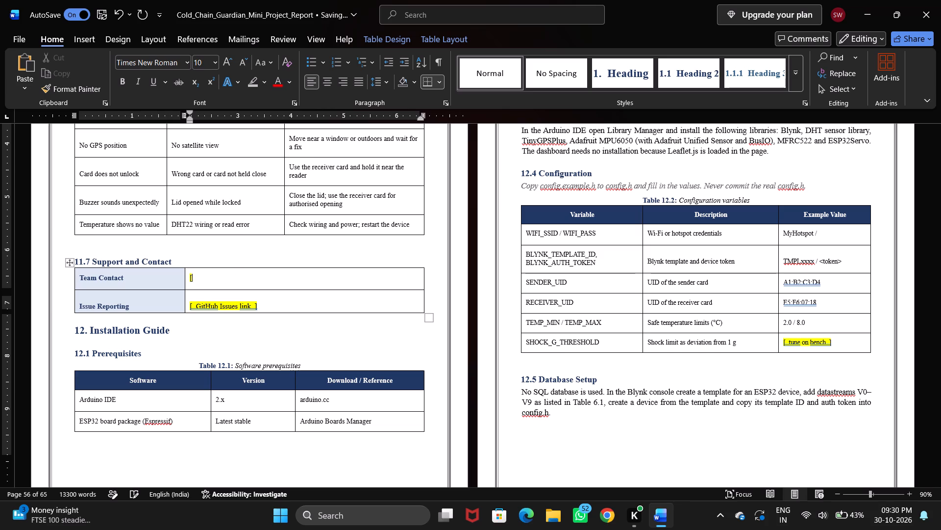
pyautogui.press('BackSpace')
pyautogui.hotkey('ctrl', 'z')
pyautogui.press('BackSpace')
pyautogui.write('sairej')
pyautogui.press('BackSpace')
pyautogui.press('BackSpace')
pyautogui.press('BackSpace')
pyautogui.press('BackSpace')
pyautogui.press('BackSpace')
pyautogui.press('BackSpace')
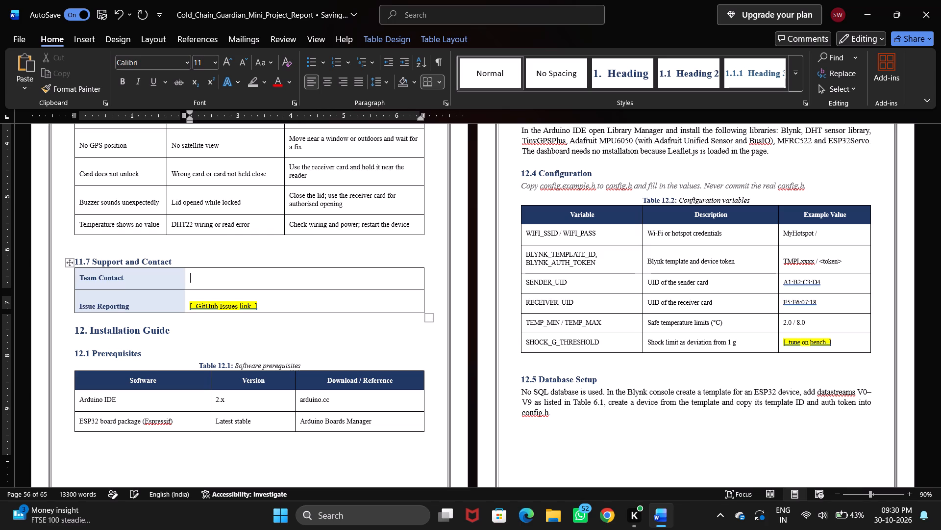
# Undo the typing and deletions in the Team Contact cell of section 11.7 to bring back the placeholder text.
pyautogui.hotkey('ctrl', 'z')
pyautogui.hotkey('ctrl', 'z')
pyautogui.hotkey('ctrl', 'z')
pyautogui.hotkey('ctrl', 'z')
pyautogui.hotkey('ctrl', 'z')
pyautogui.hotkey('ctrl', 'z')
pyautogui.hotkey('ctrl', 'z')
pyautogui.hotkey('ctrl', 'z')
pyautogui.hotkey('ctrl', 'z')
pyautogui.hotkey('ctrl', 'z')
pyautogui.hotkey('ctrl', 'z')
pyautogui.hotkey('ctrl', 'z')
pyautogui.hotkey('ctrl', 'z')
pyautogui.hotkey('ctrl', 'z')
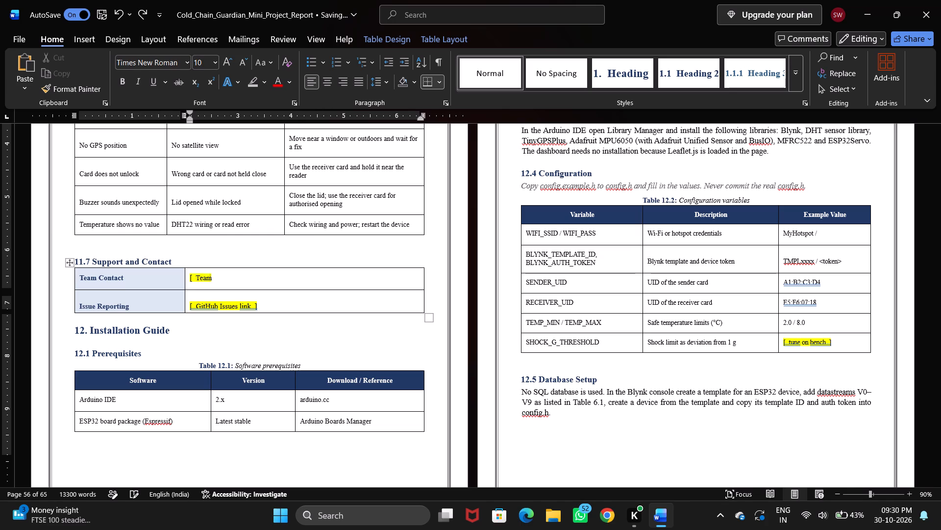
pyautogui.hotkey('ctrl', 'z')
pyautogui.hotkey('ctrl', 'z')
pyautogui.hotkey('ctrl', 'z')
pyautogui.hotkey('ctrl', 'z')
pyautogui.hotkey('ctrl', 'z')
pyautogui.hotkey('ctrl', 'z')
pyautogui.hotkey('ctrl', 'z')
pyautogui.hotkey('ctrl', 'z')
# Delete the Team e-mail placeholder text from the Team Contact row of section 11.7.
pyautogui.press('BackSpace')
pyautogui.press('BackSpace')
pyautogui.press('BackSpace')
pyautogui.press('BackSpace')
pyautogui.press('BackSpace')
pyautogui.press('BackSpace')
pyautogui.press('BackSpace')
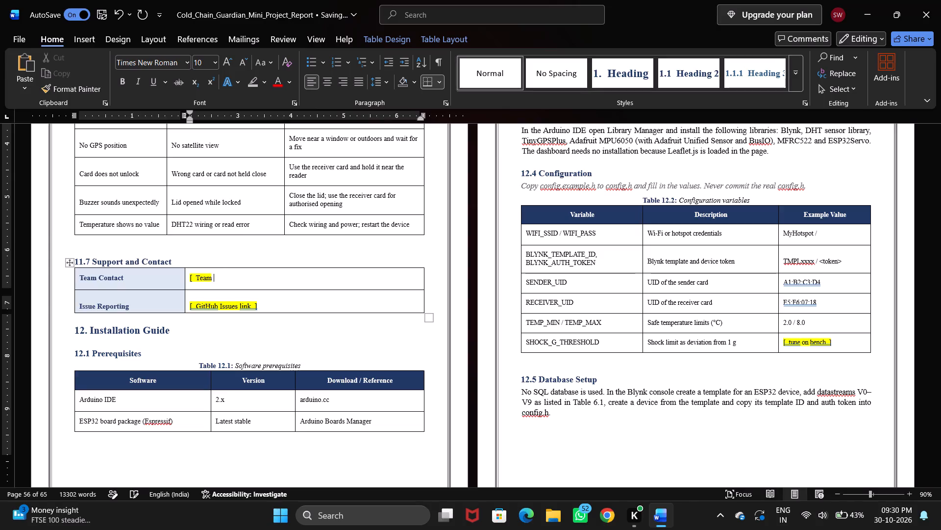
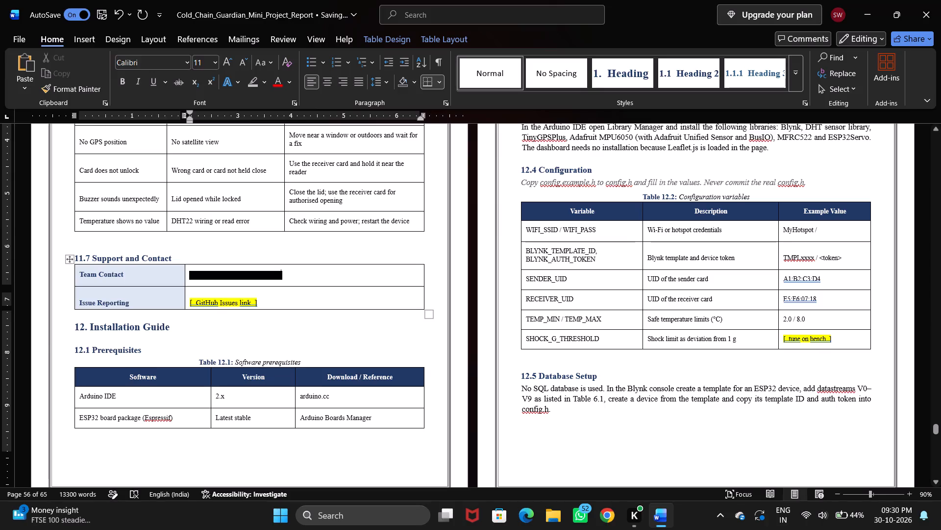
# Replace the placeholder in the SHOCK_G_THRESHOLD example value of Table 12.2 with 1.2 g.
pyautogui.press('BackSpace')
pyautogui.press('BackSpace')
pyautogui.press('BackSpace')
pyautogui.press('BackSpace')
pyautogui.press('BackSpace')
pyautogui.press('BackSpace')
pyautogui.press('BackSpace')
pyautogui.press('BackSpace')
pyautogui.press('BackSpace')
pyautogui.press('BackSpace')
pyautogui.press('BackSpace')
pyautogui.press('BackSpace')
pyautogui.press('BackSpace')
pyautogui.press('BackSpace')
pyautogui.press('BackSpace')
pyautogui.press('BackSpace')
pyautogui.press('BackSpace')
pyautogui.press('BackSpace')
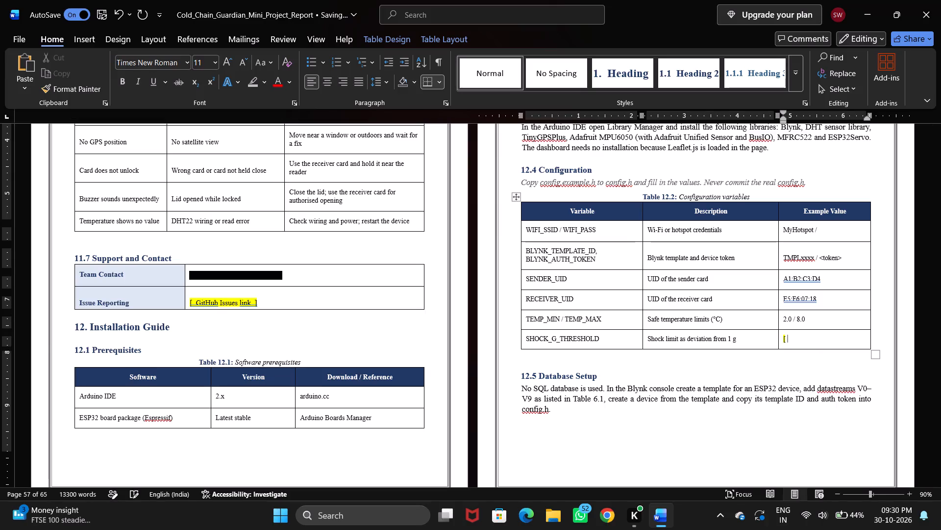
pyautogui.press('BackSpace')
pyautogui.press('BackSpace')
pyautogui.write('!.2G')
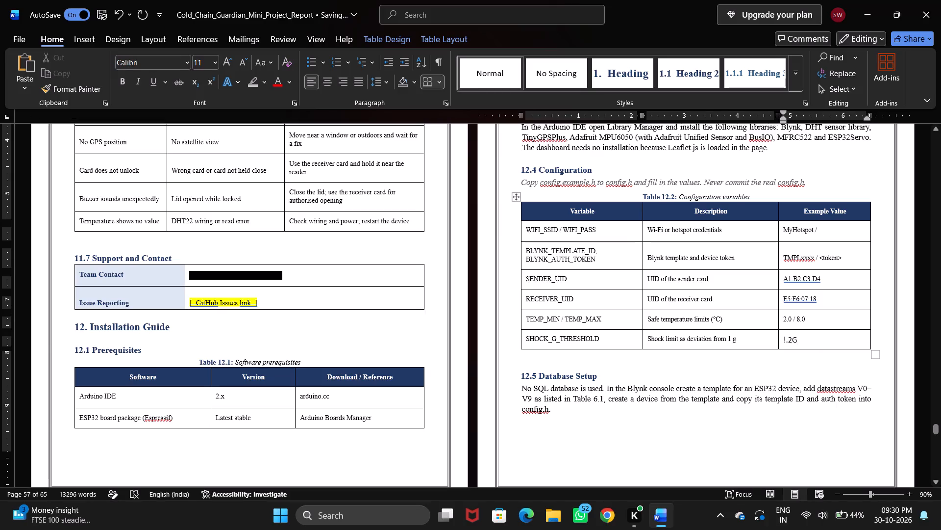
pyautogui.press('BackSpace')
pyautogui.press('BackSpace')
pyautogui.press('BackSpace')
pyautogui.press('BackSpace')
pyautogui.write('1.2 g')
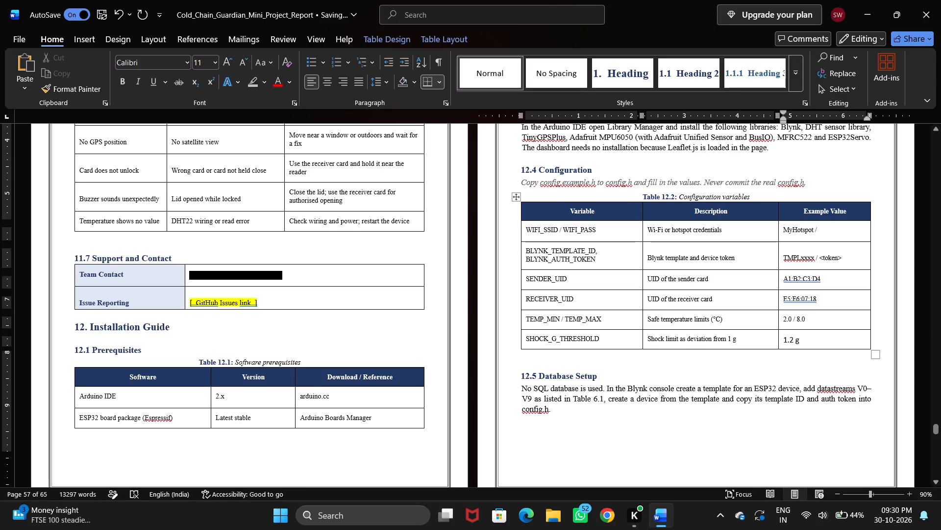
# Remove the word (optional) from the section 12.7 Deployment heading.
pyautogui.scroll(-1, 732, 323)
pyautogui.scroll(3, 732, 323)
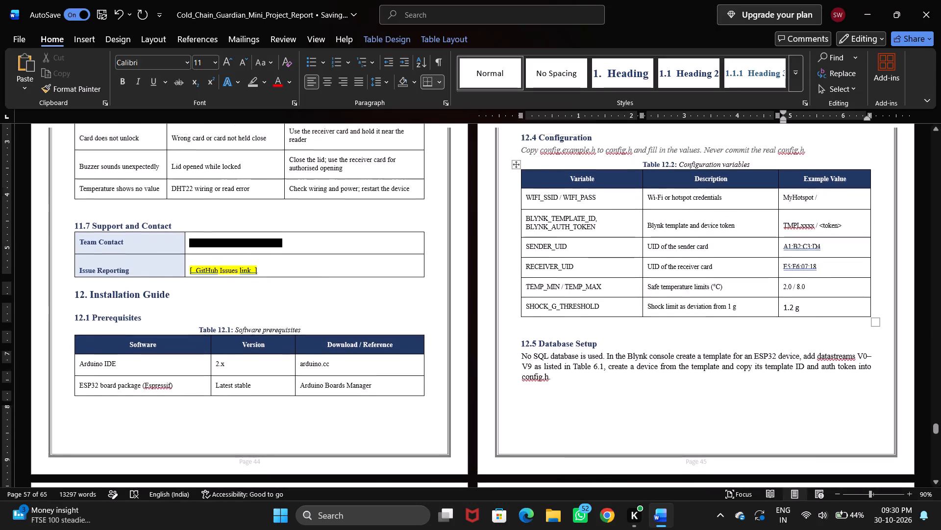
pyautogui.scroll(3, 732, 323)
pyautogui.scroll(-3, 732, 323)
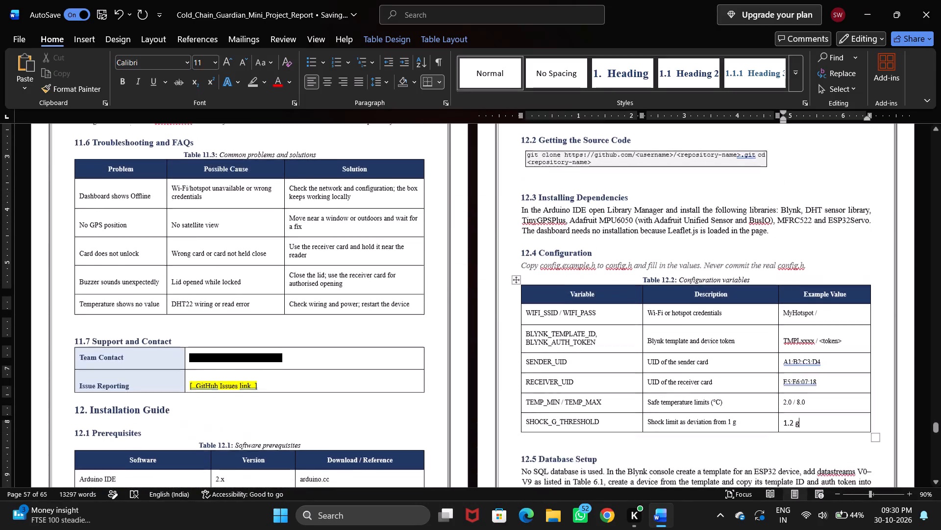
pyautogui.scroll(-3, 732, 323)
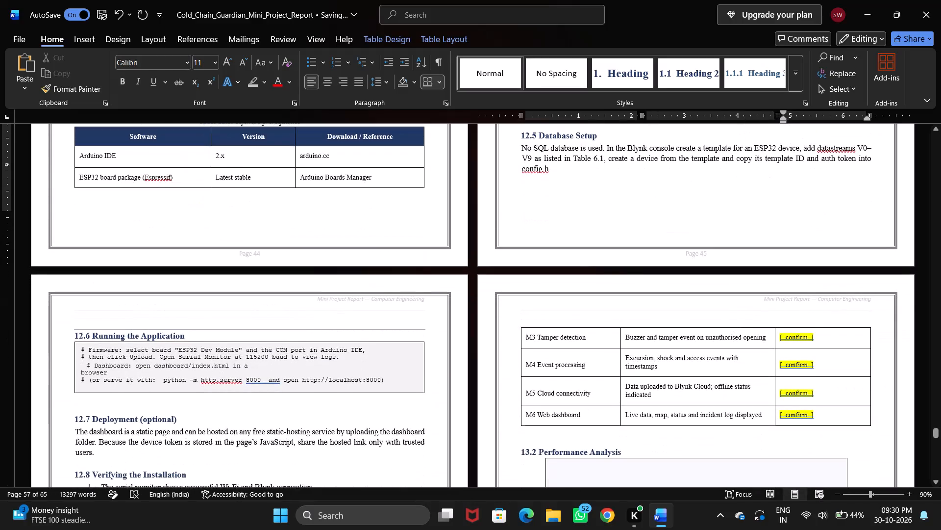
pyautogui.scroll(-2, 656, 355)
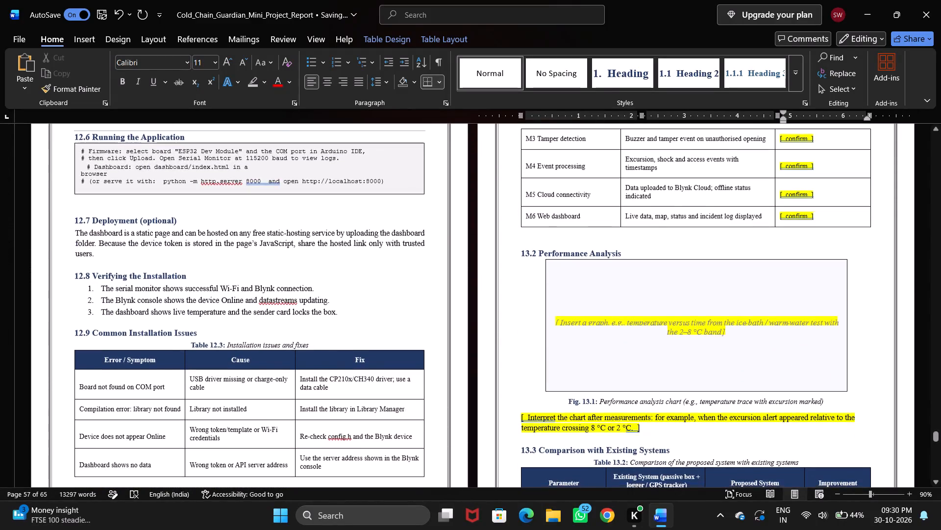
pyautogui.click(177, 218)
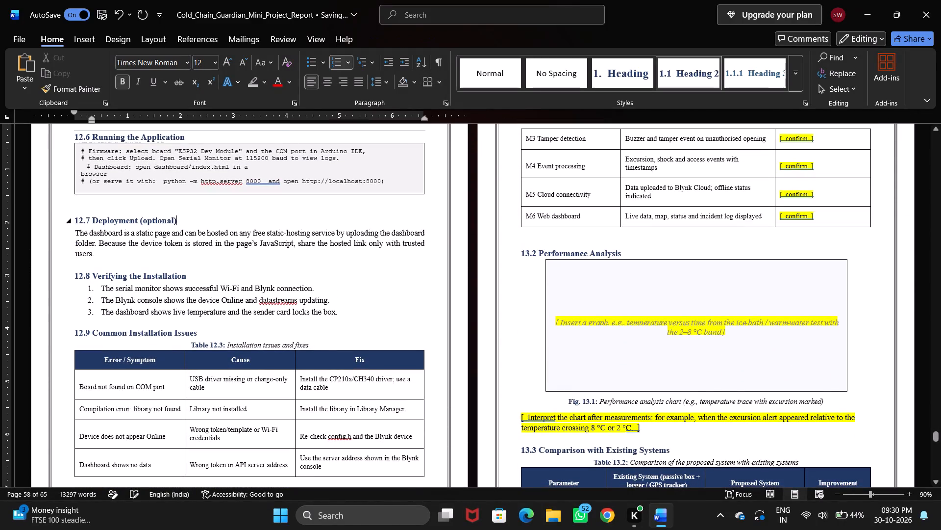
pyautogui.press('BackSpace')
pyautogui.press('BackSpace')
pyautogui.press('BackSpace')
pyautogui.press('BackSpace')
pyautogui.press('BackSpace')
pyautogui.press('BackSpace')
pyautogui.press('BackSpace')
pyautogui.press('BackSpace')
pyautogui.press('BackSpace')
pyautogui.press('BackSpace')
# Replace the confirm placeholder in the M1 Sensing row of Table 13.1 with Completed.
pyautogui.scroll(-1, 177, 218)
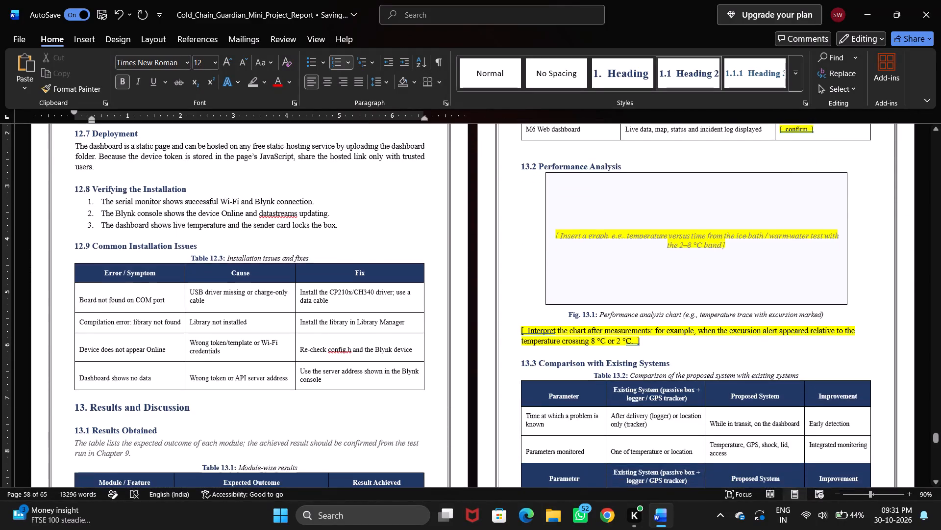
pyautogui.scroll(-2, 187, 246)
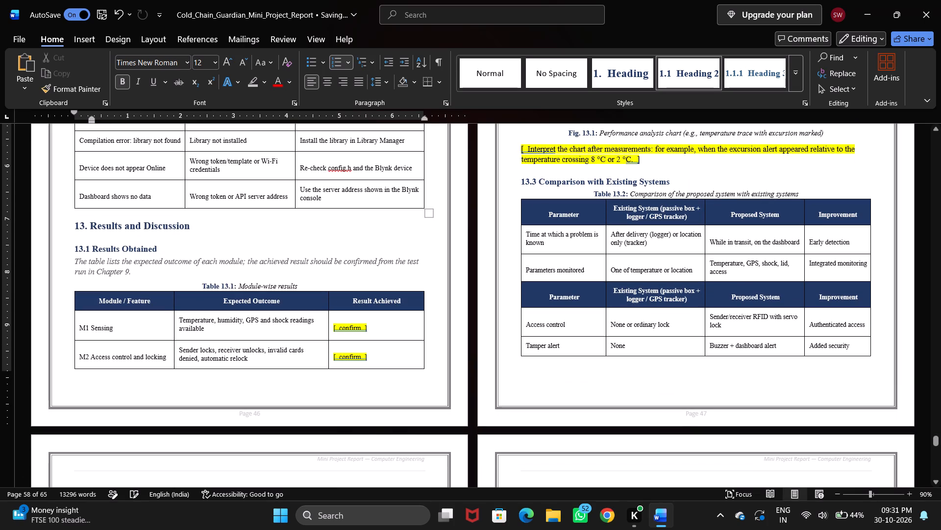
pyautogui.click(369, 324)
pyautogui.moveTo(369, 324); pyautogui.dragTo(343, 327)
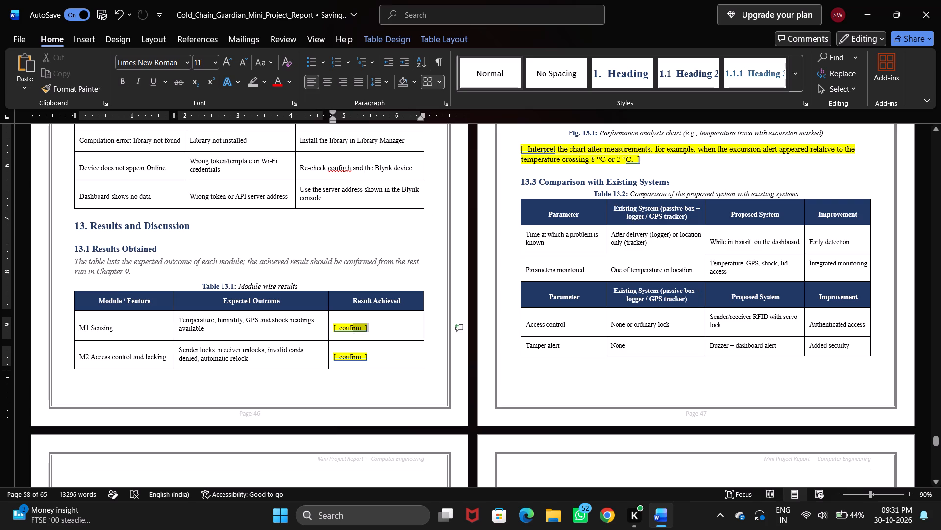
pyautogui.moveTo(343, 327); pyautogui.dragTo(341, 327)
pyautogui.press('BackSpace')
pyautogui.press('BackSpace')
pyautogui.press('BackSpace')
pyautogui.press('BackSpace')
pyautogui.press('BackSpace')
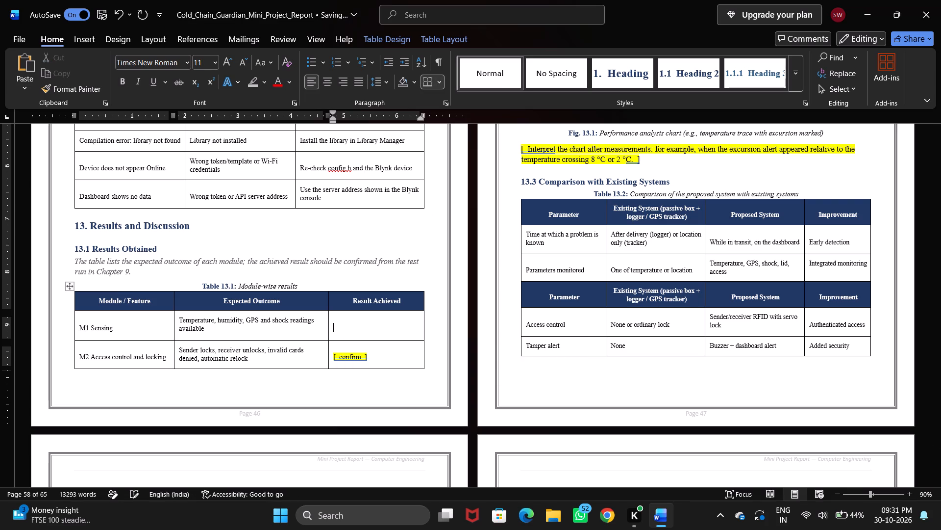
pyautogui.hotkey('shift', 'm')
pyautogui.hotkey('shift', 'BackSpace')
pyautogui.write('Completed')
# Copy Completed from the M1 Sensing row over the confirm placeholder in the M2 Access control and locking row.
pyautogui.moveTo(372, 327); pyautogui.dragTo(341, 327)
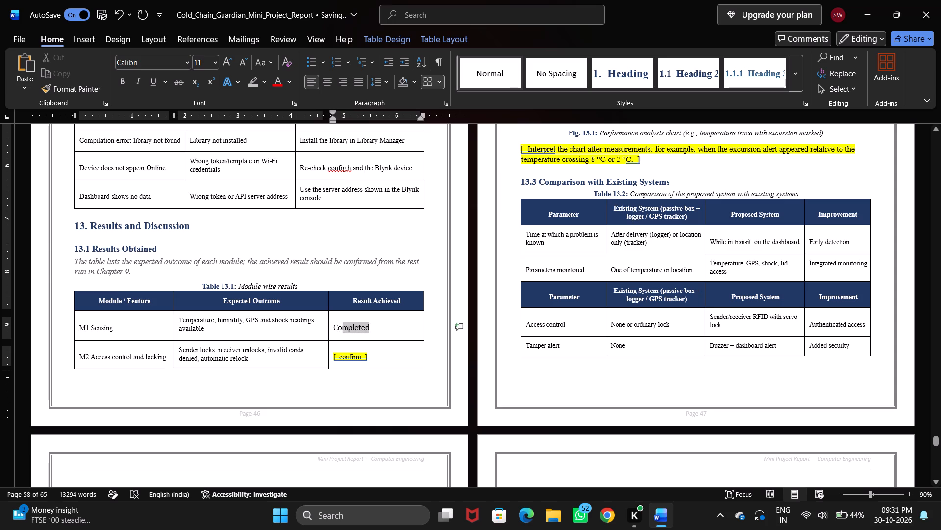
pyautogui.moveTo(341, 327); pyautogui.dragTo(335, 326)
pyautogui.hotkey('ctrl', 'c')
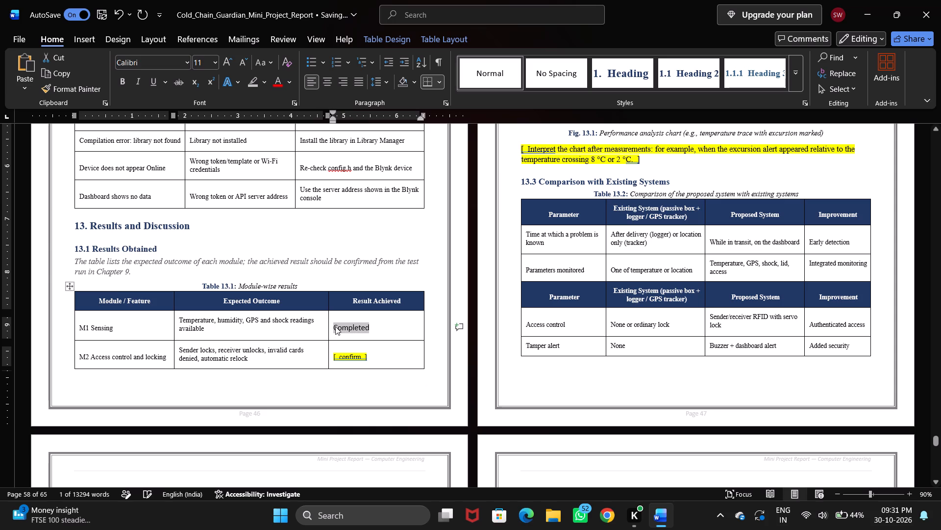
pyautogui.click(333, 318)
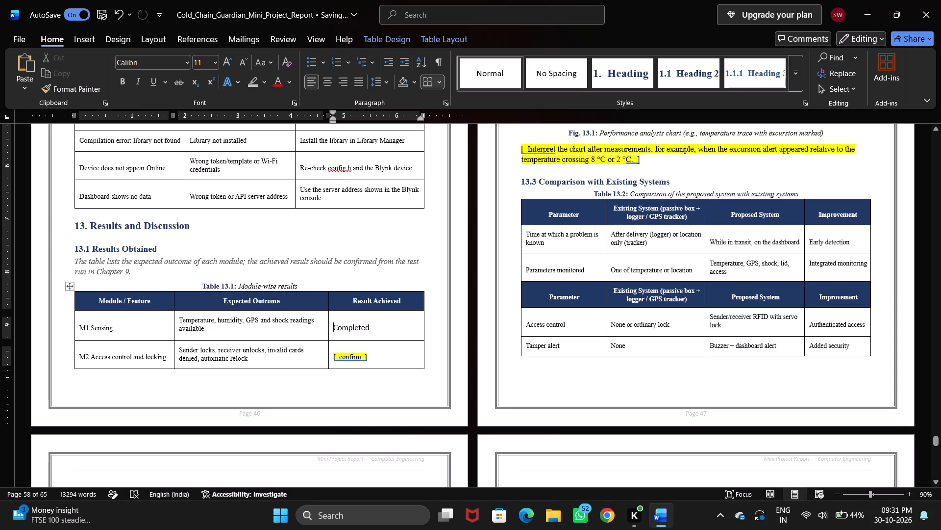
pyautogui.doubleClick(332, 325)
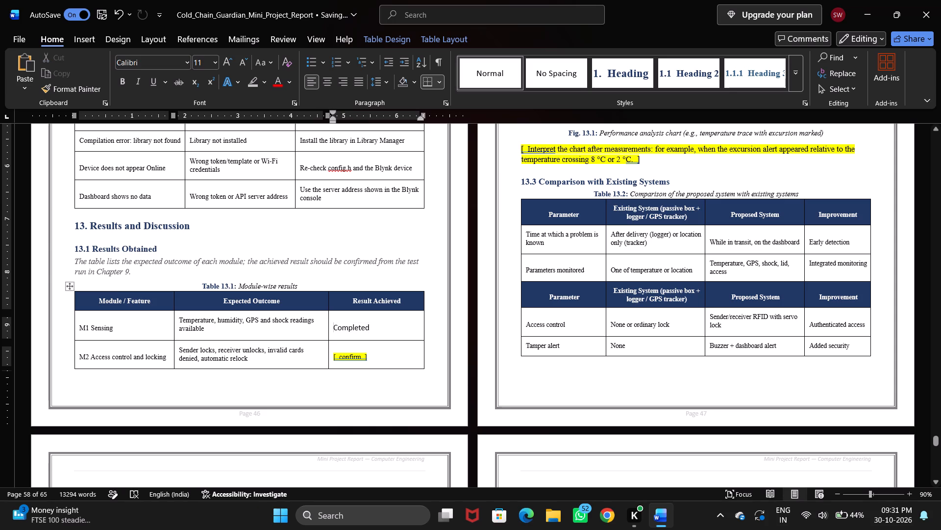
pyautogui.click(332, 325)
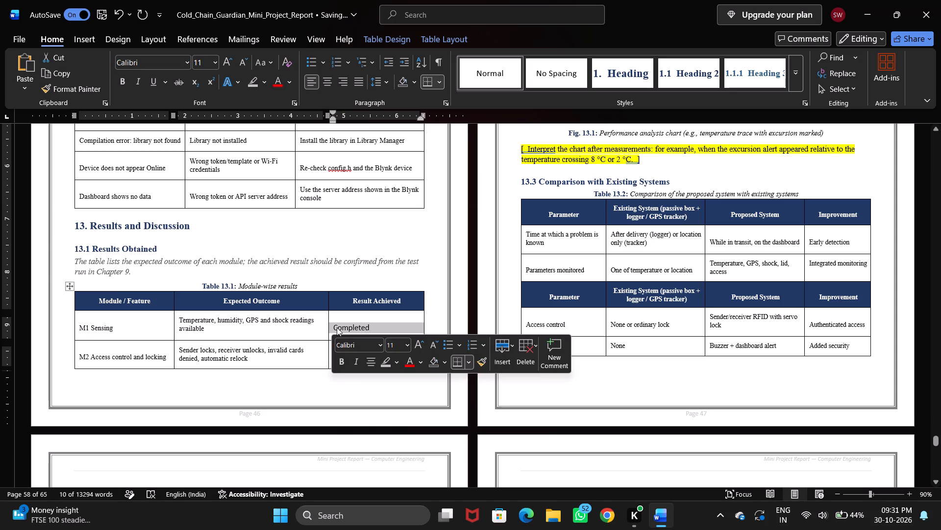
pyautogui.click(337, 327)
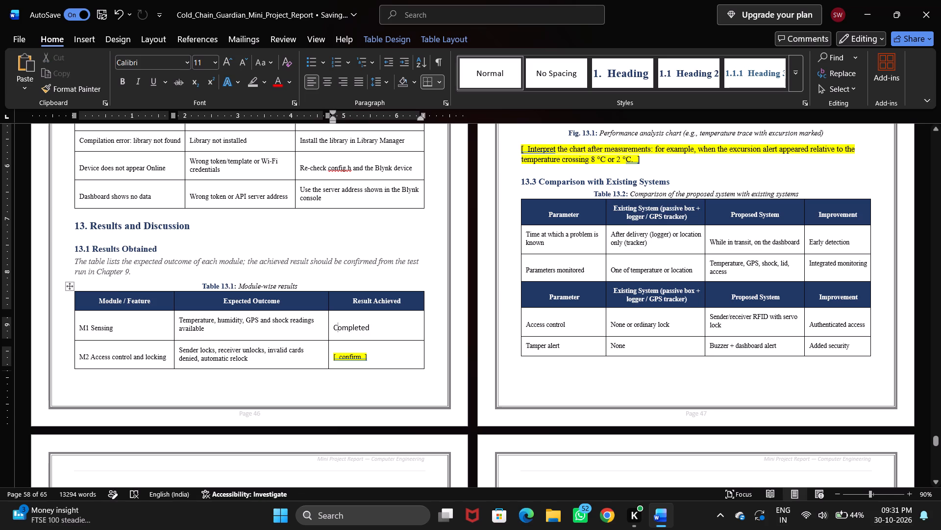
pyautogui.click(332, 357)
pyautogui.moveTo(332, 357); pyautogui.dragTo(556, 363)
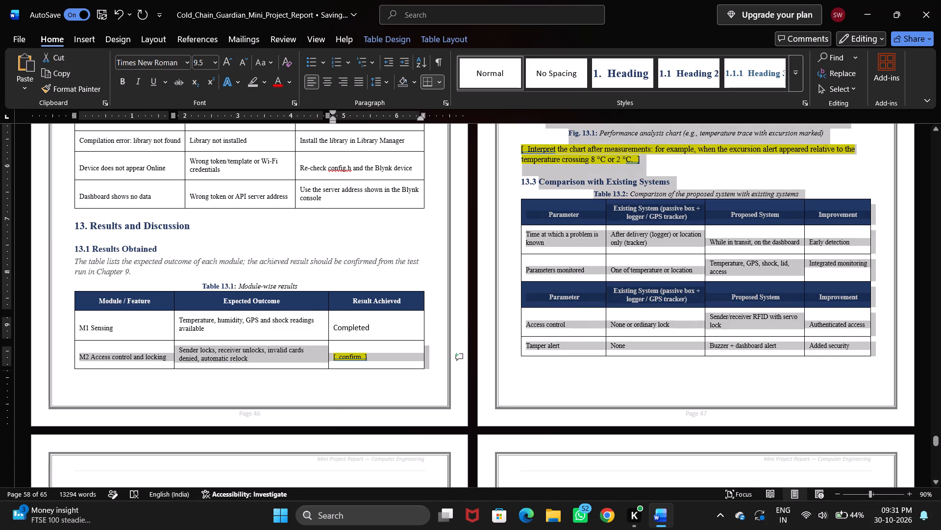
pyautogui.moveTo(556, 363); pyautogui.dragTo(371, 367)
pyautogui.click(371, 367)
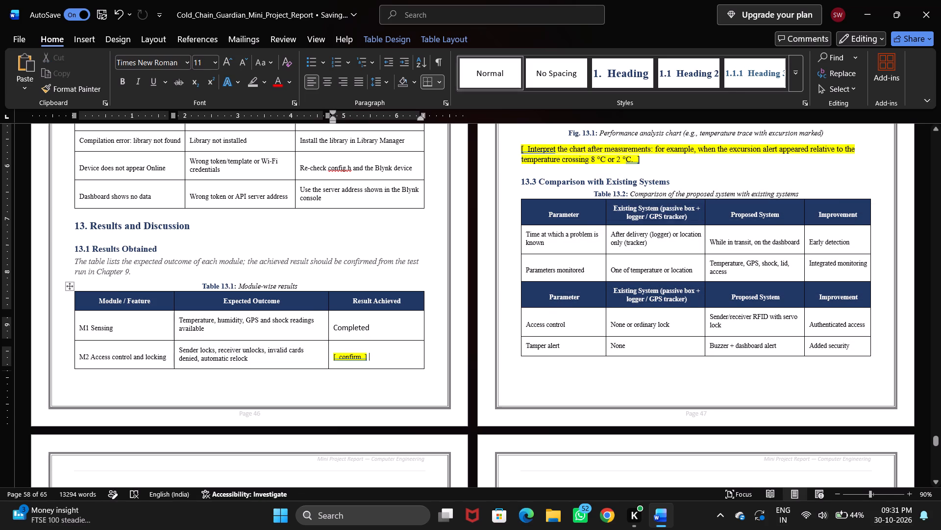
pyautogui.moveTo(376, 361); pyautogui.dragTo(331, 356)
pyautogui.hotkey('ctrl', 'v')
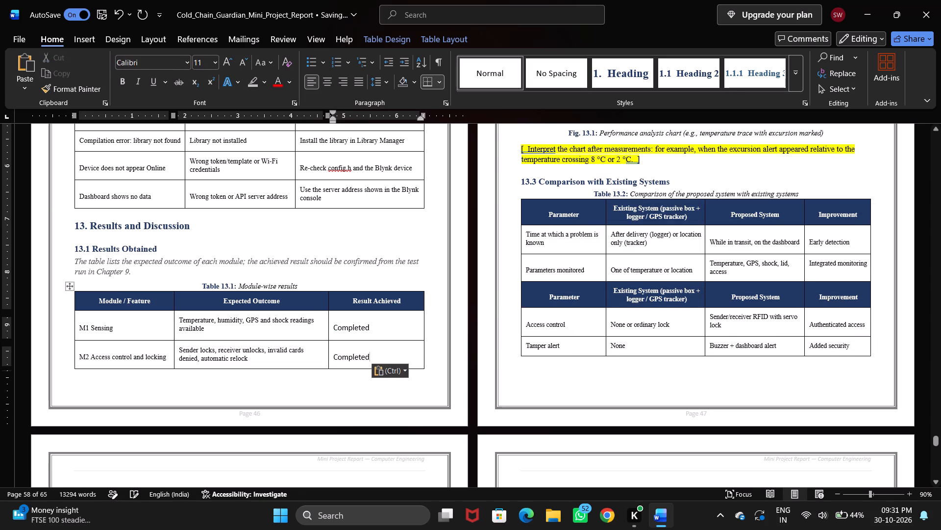
# Paste Completed over the confirm placeholders in the Result Achieved cells of rows M3 to M6 in Table 13.1.
pyautogui.scroll(4, 658, 261)
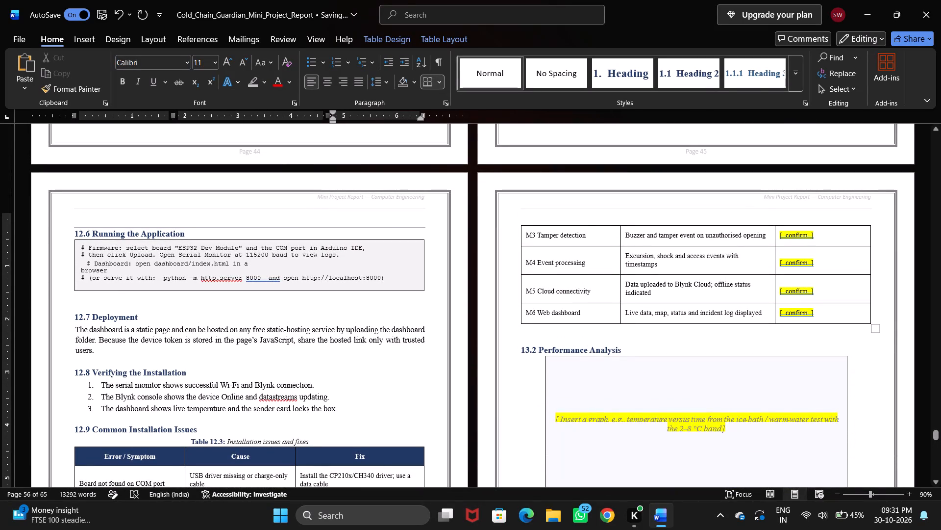
pyautogui.moveTo(782, 237); pyautogui.dragTo(815, 312)
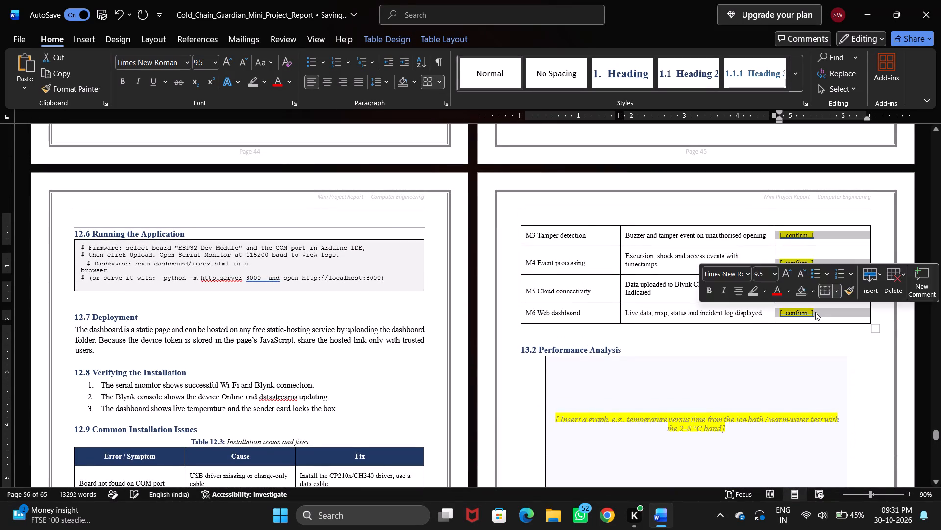
pyautogui.hotkey('ctrl', 'v')
pyautogui.click(773, 306)
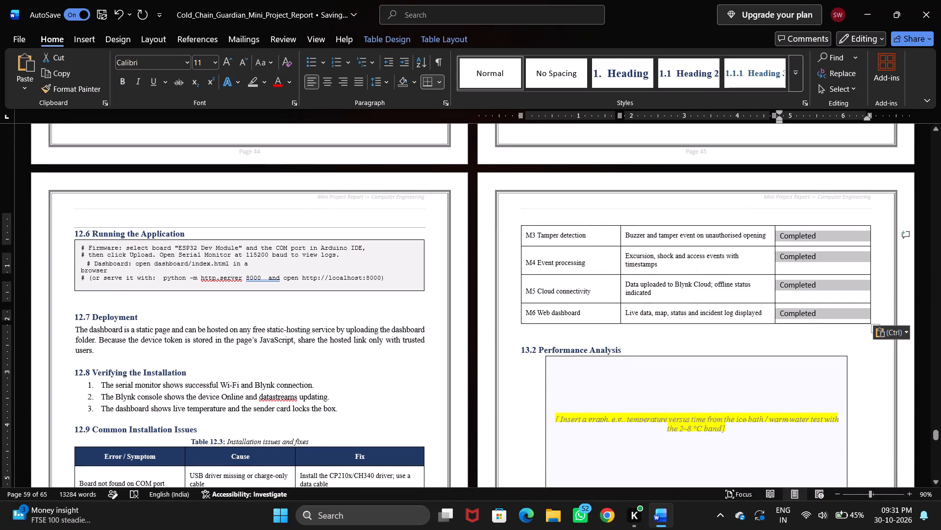
# Delete section 13.2 Performance Analysis with its heading, graph placeholder, Fig. 13.1 caption and interpretation text, keeping the next heading's automatic numbering.
pyautogui.scroll(-1, 773, 306)
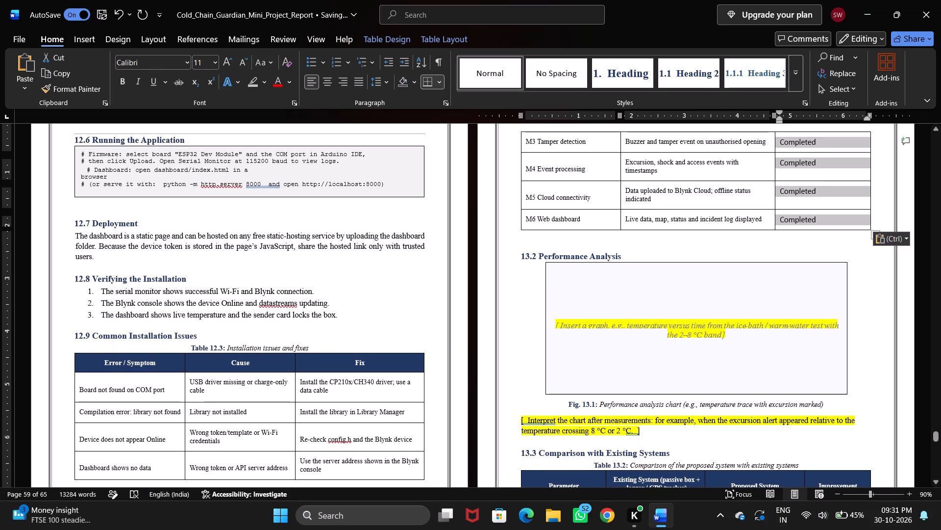
pyautogui.scroll(-1, 773, 306)
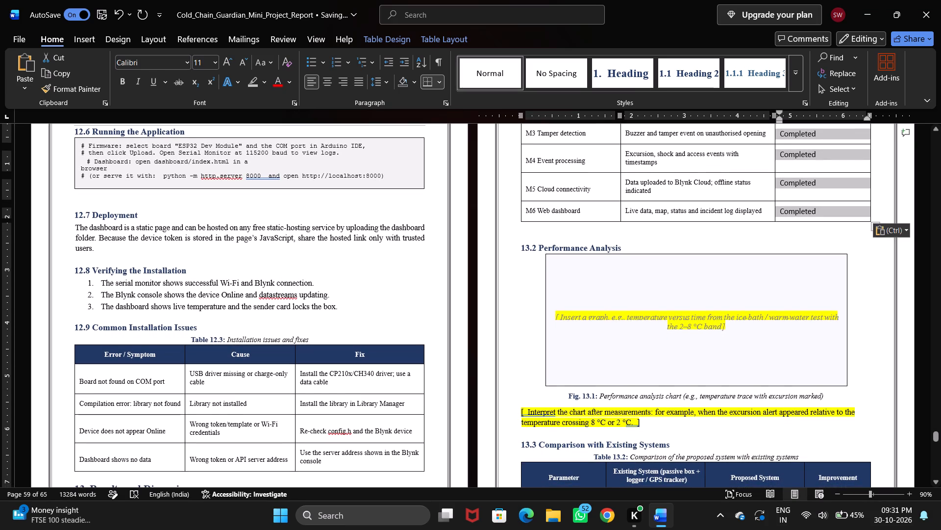
pyautogui.scroll(-1, 706, 321)
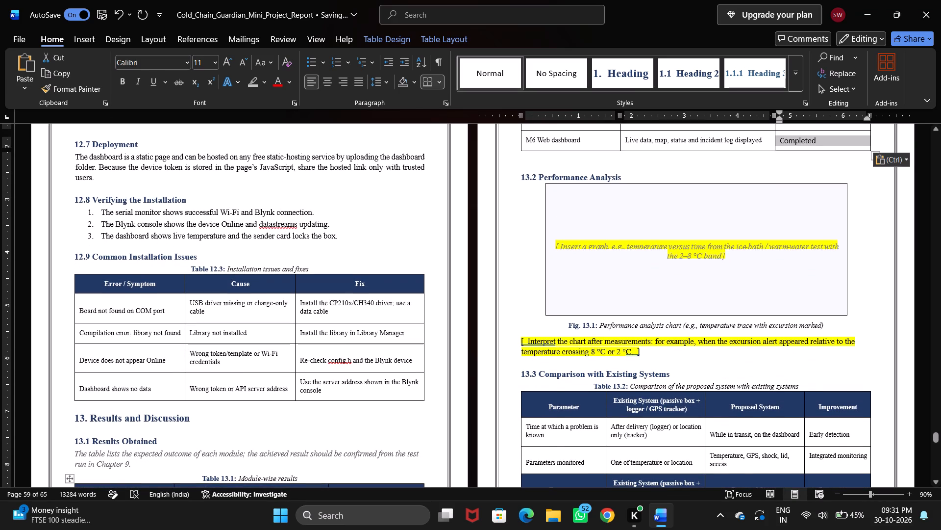
pyautogui.moveTo(652, 353); pyautogui.dragTo(520, 183)
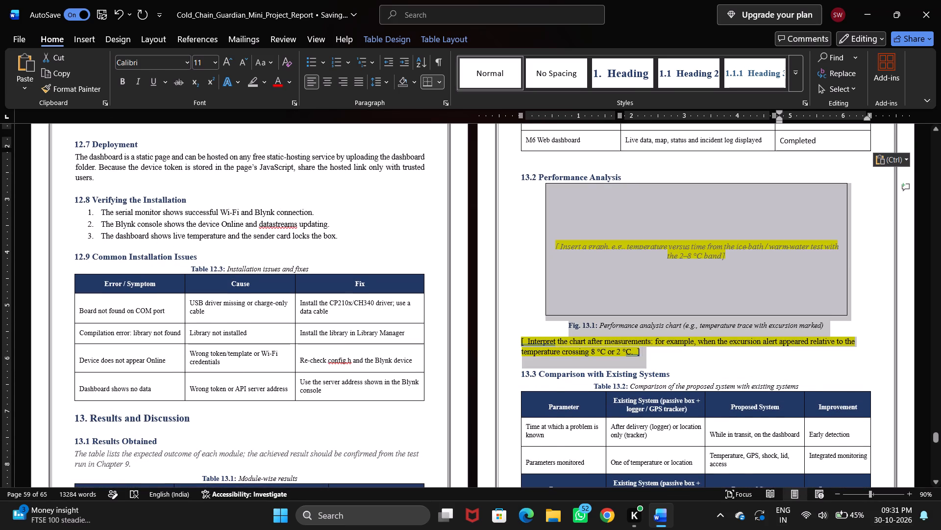
pyautogui.moveTo(520, 183); pyautogui.dragTo(517, 175)
pyautogui.press('BackSpace')
pyautogui.press('BackSpace')
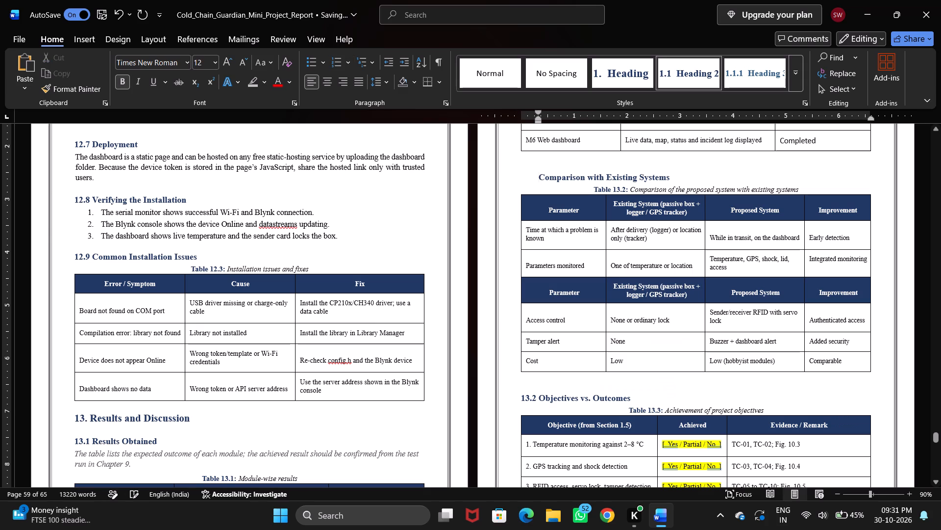
pyautogui.hotkey('ctrl', 'z')
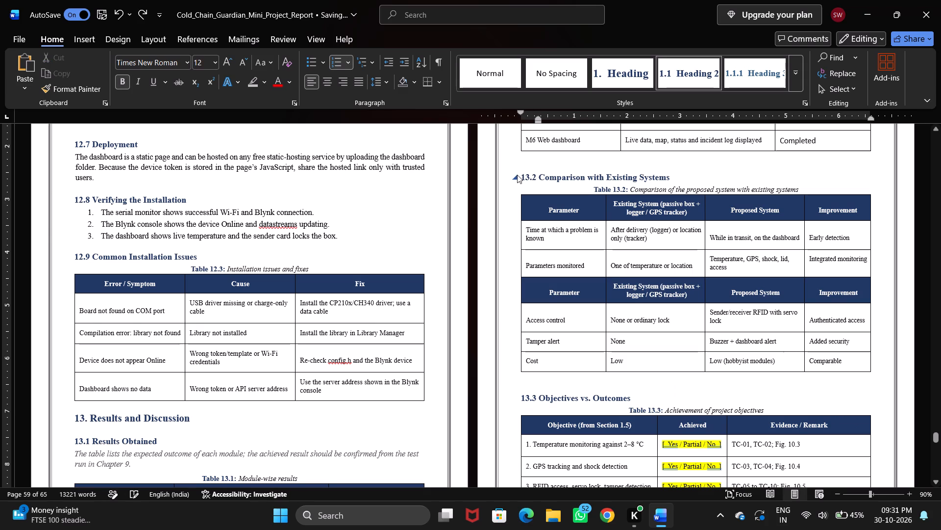
# Replace the Yes / Partial / No placeholder in the temperature monitoring row of Table 13.3 with Yes.
pyautogui.scroll(-1, 607, 225)
pyautogui.scroll(-1, 644, 294)
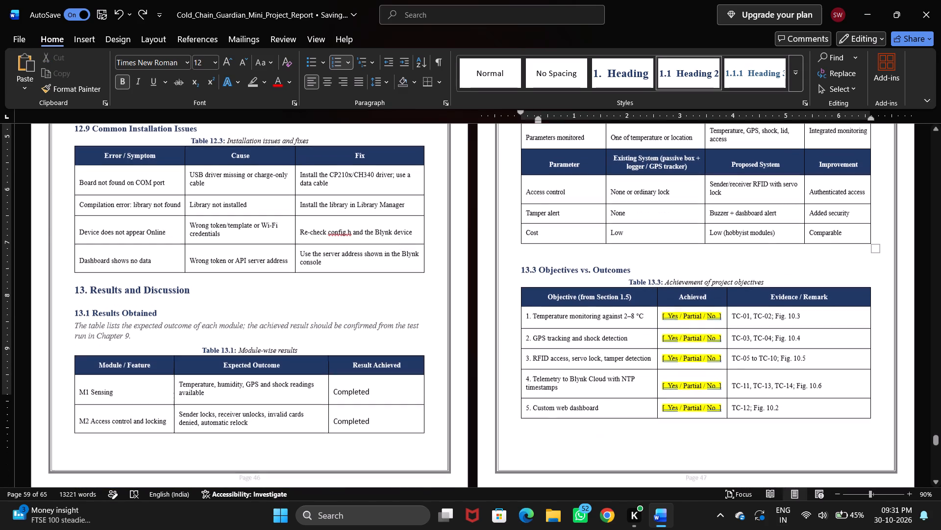
pyautogui.scroll(-1, 644, 294)
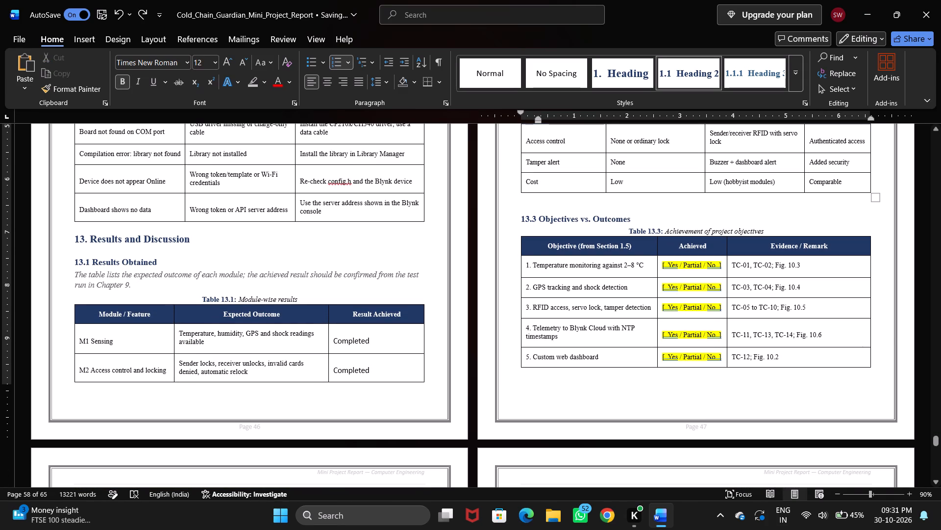
pyautogui.click(667, 264)
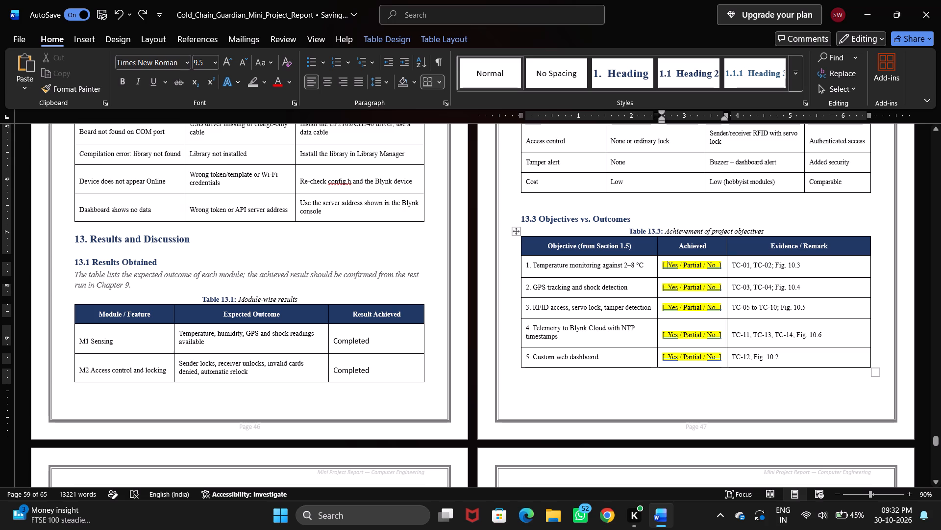
pyautogui.press('Delete')
pyautogui.press('Delete')
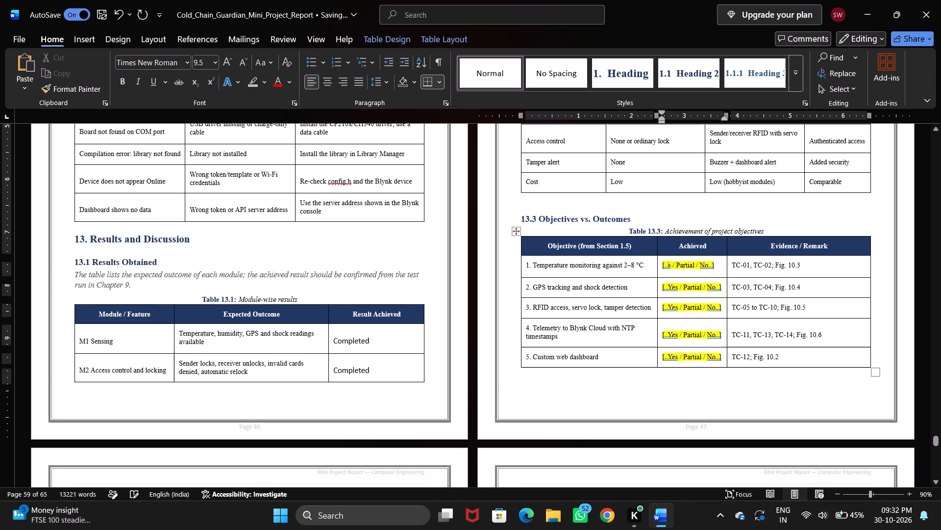
pyautogui.press('Delete')
pyautogui.press('Delete')
pyautogui.press('Delete')
pyautogui.press('Delete')
pyautogui.press('Delete')
pyautogui.press('Delete')
pyautogui.press('Delete')
pyautogui.press('Delete')
pyautogui.press('Delete')
pyautogui.press('Delete')
pyautogui.press('Delete')
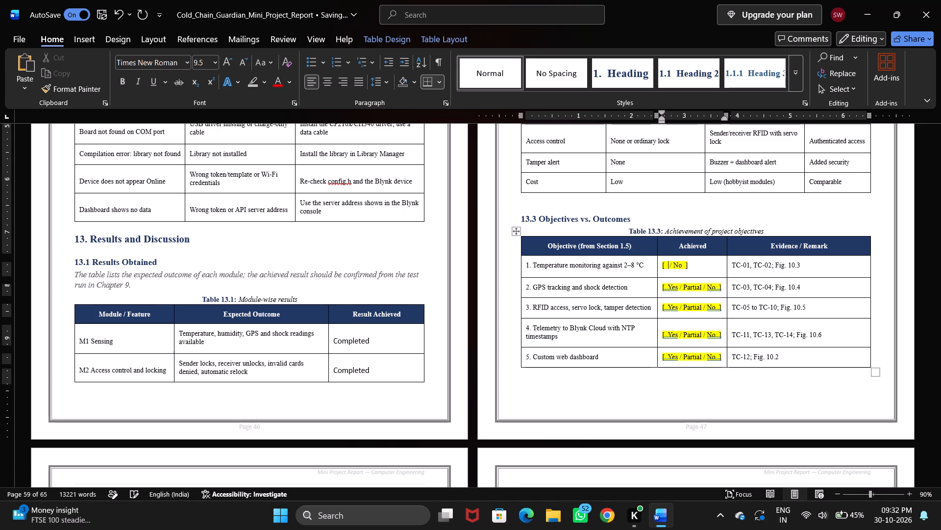
pyautogui.press('Delete')
pyautogui.press('Delete')
pyautogui.press('Delete')
pyautogui.press('Delete')
pyautogui.press('Delete')
pyautogui.press('Delete')
pyautogui.press('Delete')
pyautogui.press('Delete')
pyautogui.press('Delete')
pyautogui.press('BackSpace')
pyautogui.press('BackSpace')
pyautogui.press('BackSpace')
pyautogui.press('BackSpace')
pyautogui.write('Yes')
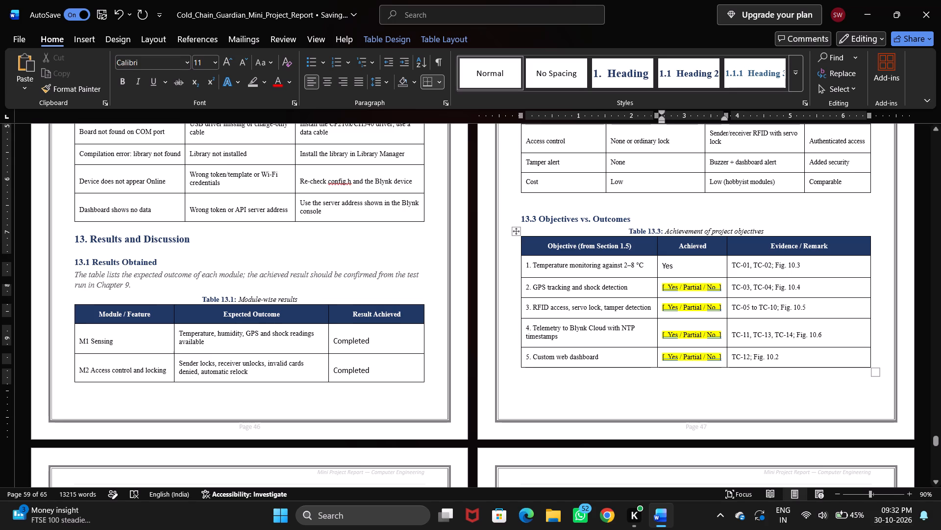
# Copy Yes from the first objective over the Achieved placeholders of objectives 2 to 5 in Table 13.3.
pyautogui.moveTo(676, 266); pyautogui.dragTo(658, 266)
pyautogui.hotkey('ctrl', 'c')
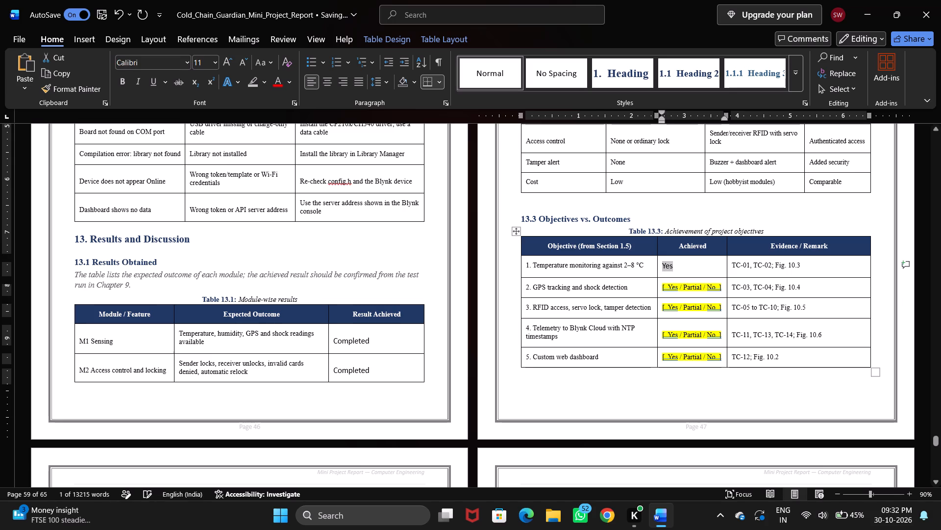
pyautogui.moveTo(663, 267); pyautogui.dragTo(687, 333)
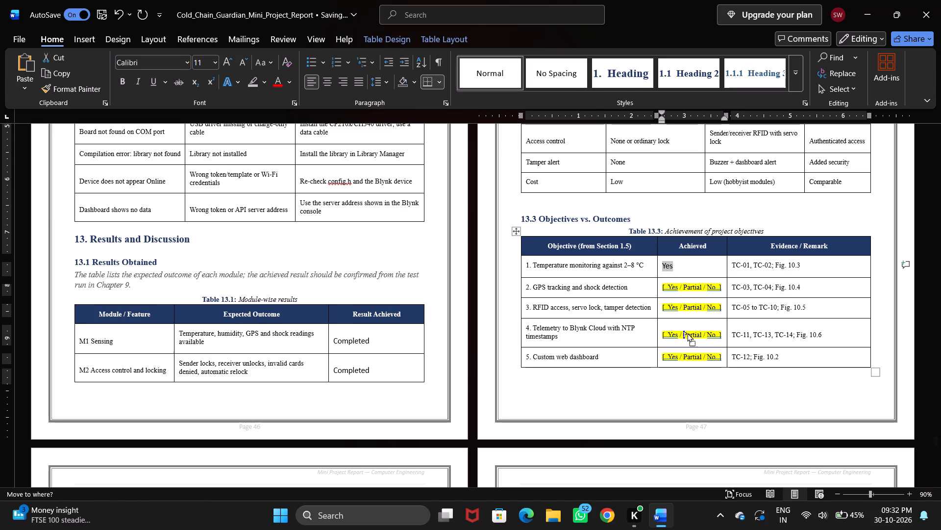
pyautogui.moveTo(687, 333); pyautogui.dragTo(673, 266)
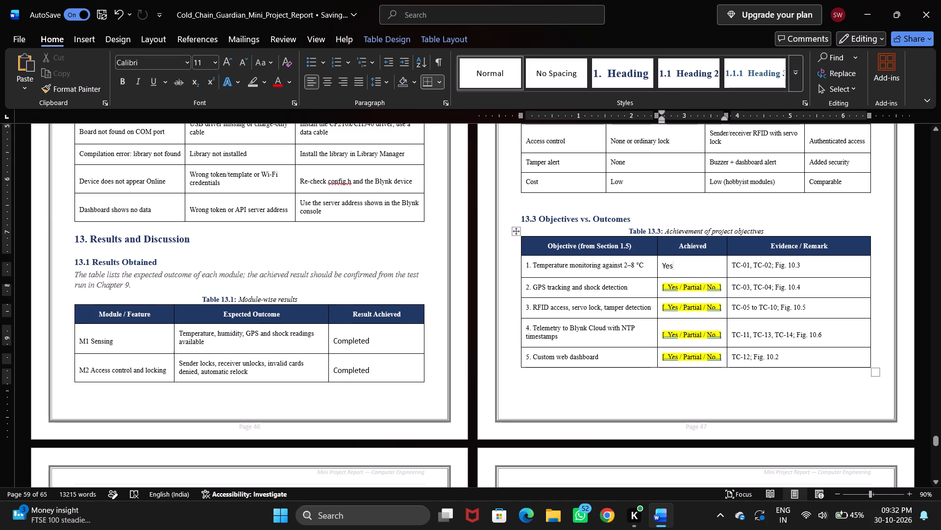
pyautogui.moveTo(661, 283); pyautogui.dragTo(676, 362)
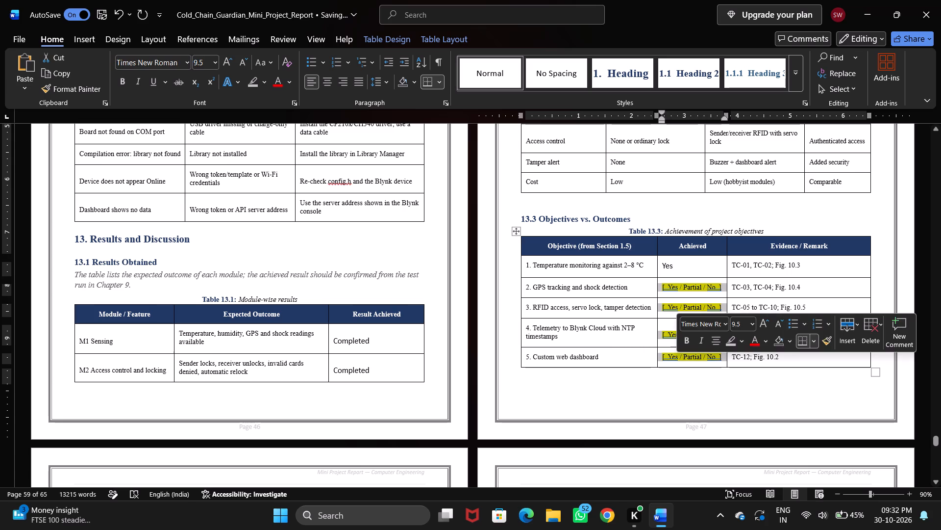
pyautogui.hotkey('ctrl', 'v')
# Replace the Review-II feedback placeholder in Table 13.4 with "Better representation of prototype".
pyautogui.scroll(-2, 602, 379)
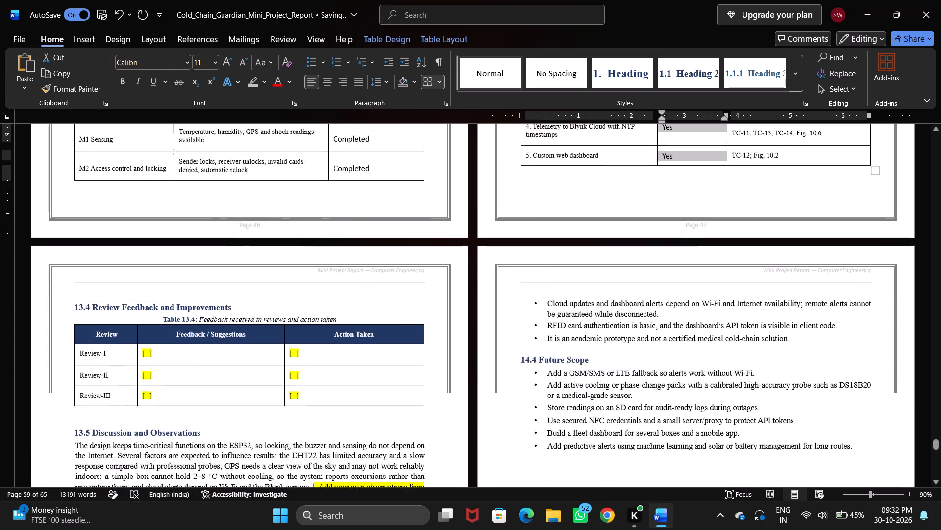
pyautogui.scroll(-1, 602, 379)
pyautogui.scroll(1, 295, 263)
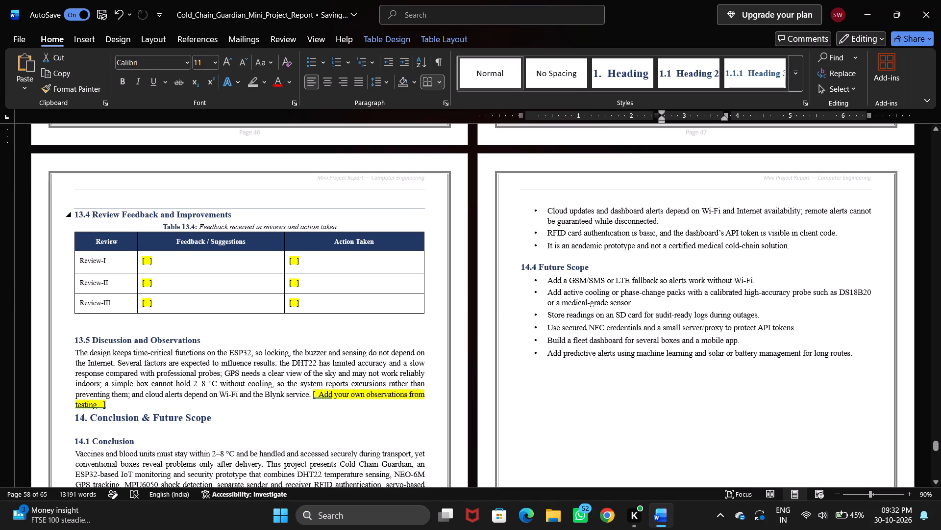
pyautogui.click(171, 279)
pyautogui.press('BackSpace')
pyautogui.press('BackSpace')
pyautogui.press('BackSpace')
pyautogui.press('BackSpace')
pyautogui.press('BackSpace')
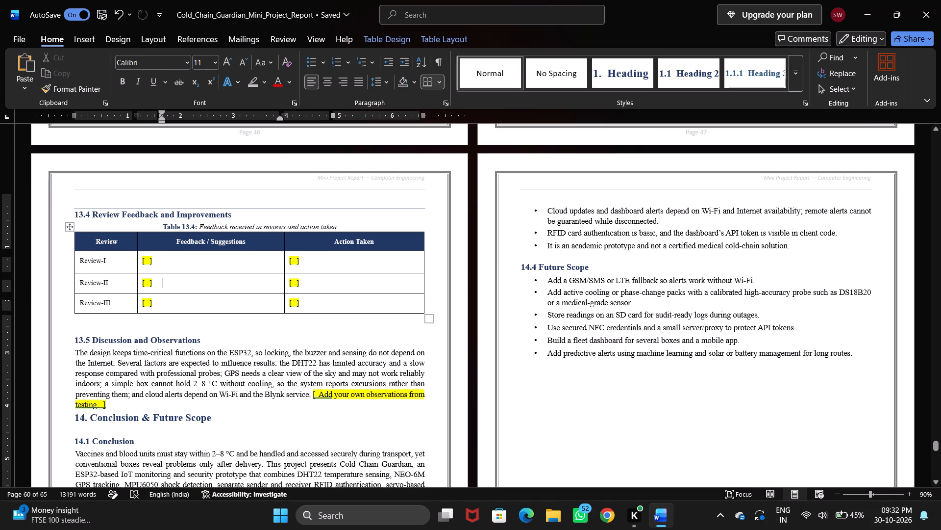
pyautogui.click(153, 283)
pyautogui.moveTo(153, 283); pyautogui.dragTo(144, 282)
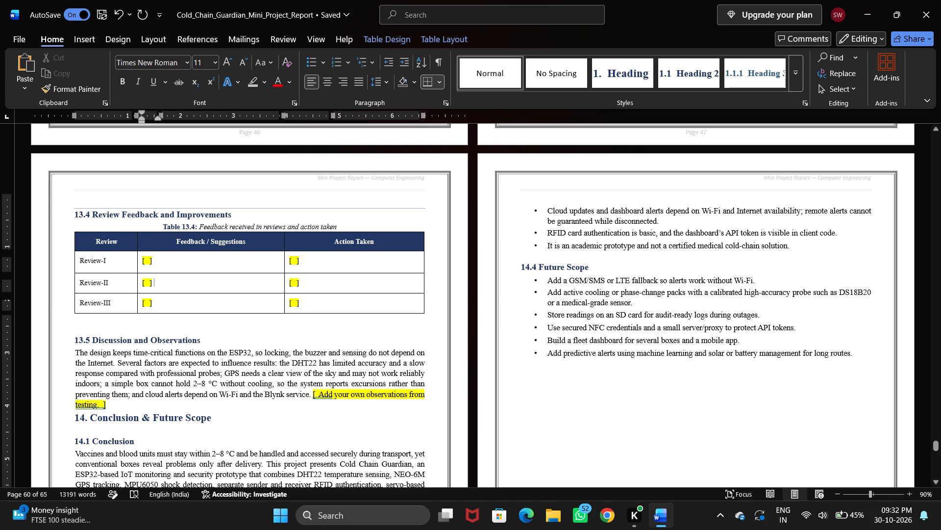
pyautogui.moveTo(144, 282); pyautogui.dragTo(145, 284)
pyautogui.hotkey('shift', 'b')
pyautogui.press('BackSpace')
pyautogui.press('BackSpace')
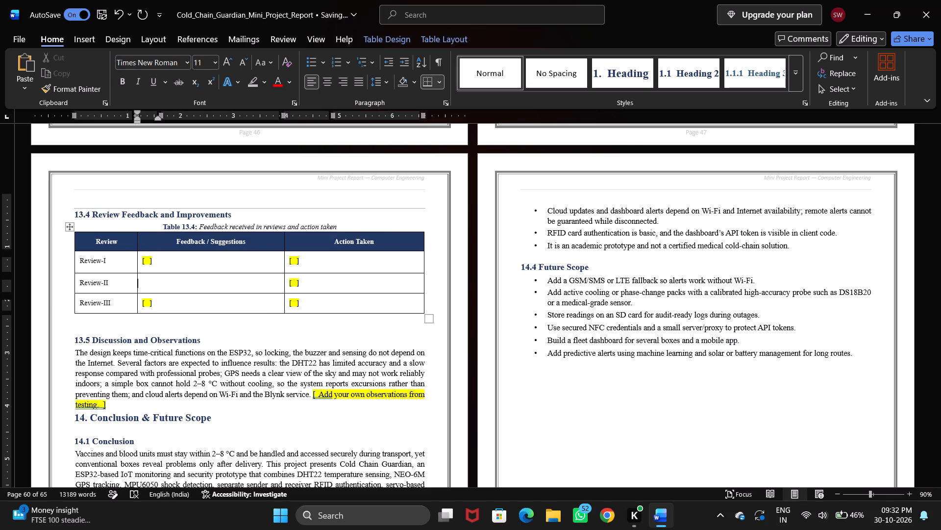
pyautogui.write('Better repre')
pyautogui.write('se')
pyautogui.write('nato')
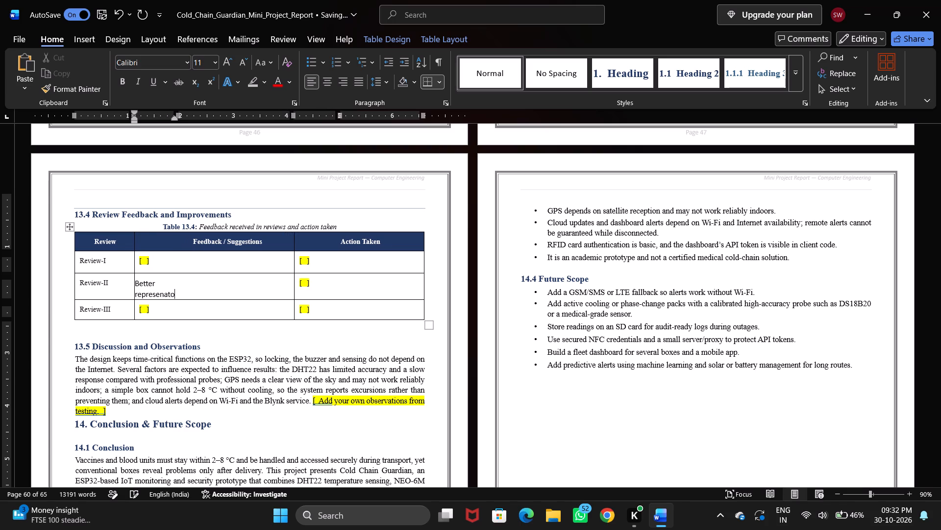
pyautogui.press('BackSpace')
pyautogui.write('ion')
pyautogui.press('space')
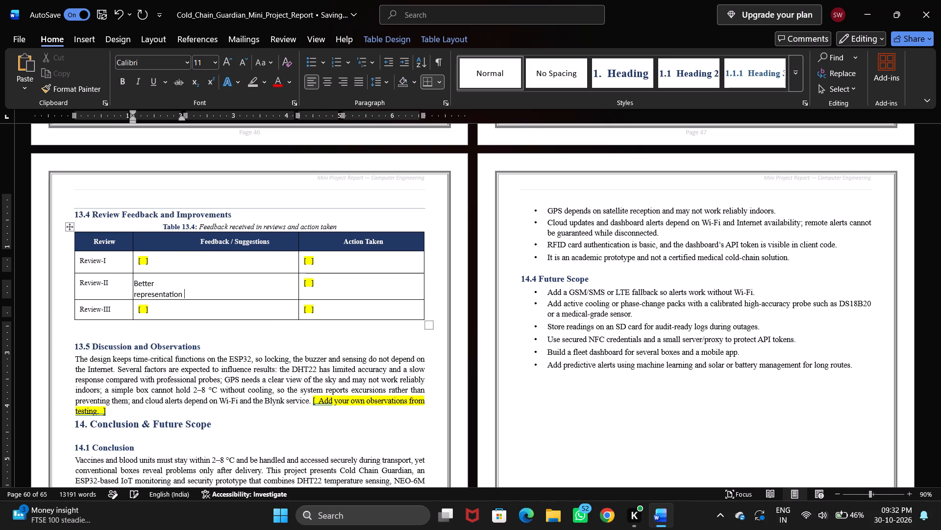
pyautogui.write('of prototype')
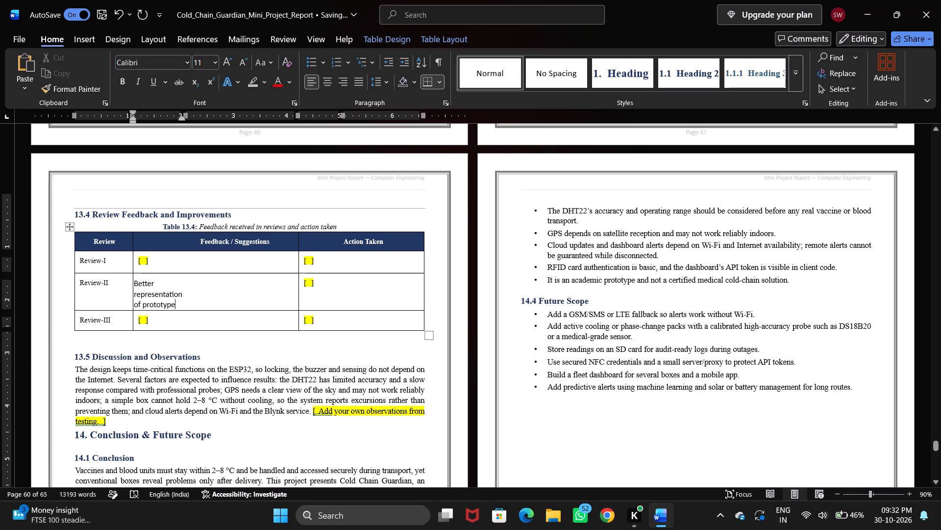
# Copy the Review-II feedback text over the Review-III feedback placeholder in Table 13.4.
pyautogui.moveTo(174, 304); pyautogui.dragTo(162, 299)
pyautogui.moveTo(162, 299); pyautogui.dragTo(138, 285)
pyautogui.hotkey('ctrl', 'c')
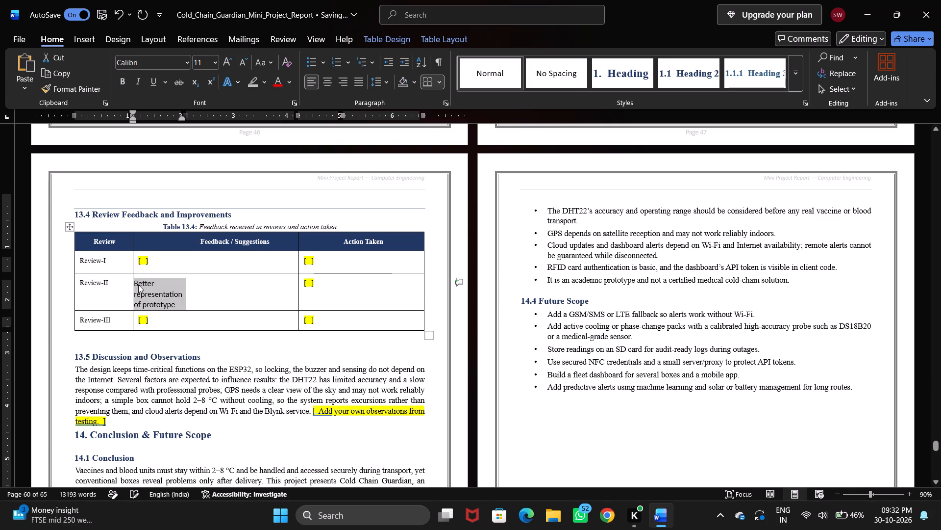
pyautogui.moveTo(149, 319); pyautogui.dragTo(140, 324)
pyautogui.hotkey('ctrl', 'v')
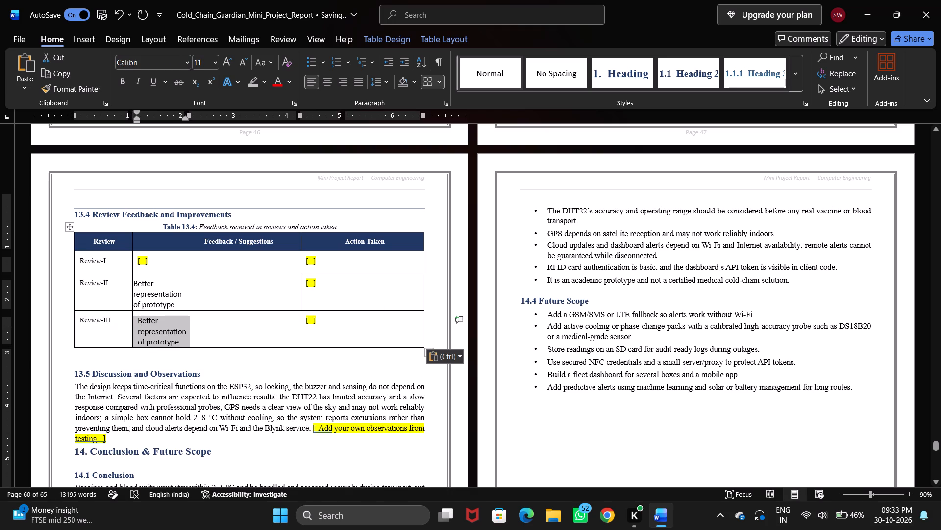
# Replace the Review-III Action Taken placeholder in Table 13.4 with "Organised the sensors and wires".
pyautogui.moveTo(322, 323); pyautogui.dragTo(307, 323)
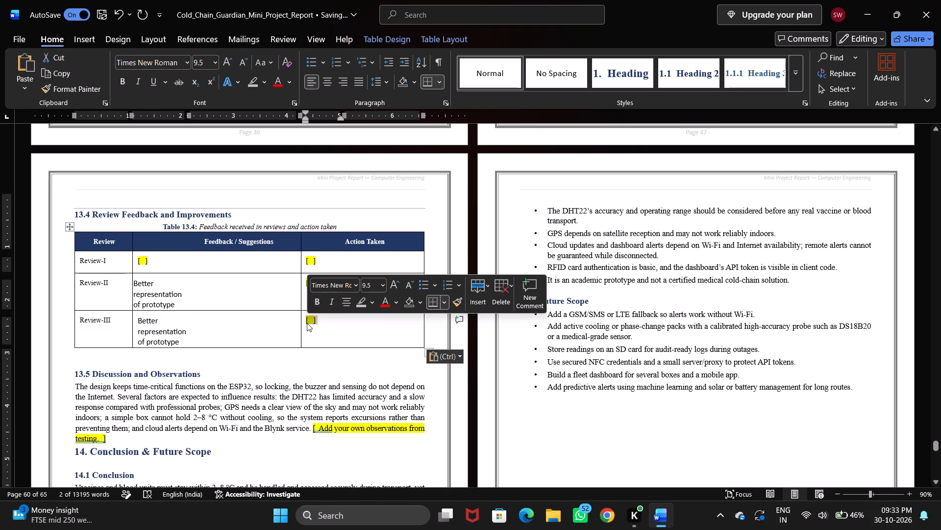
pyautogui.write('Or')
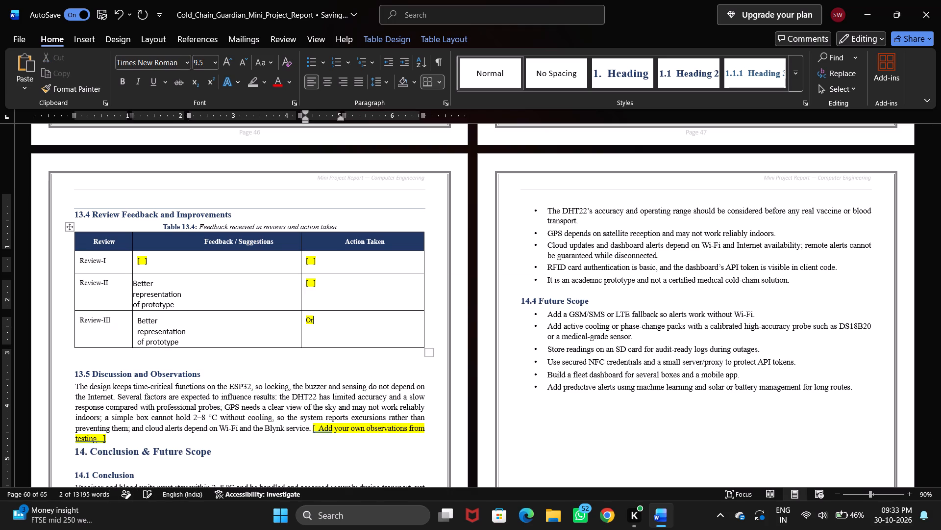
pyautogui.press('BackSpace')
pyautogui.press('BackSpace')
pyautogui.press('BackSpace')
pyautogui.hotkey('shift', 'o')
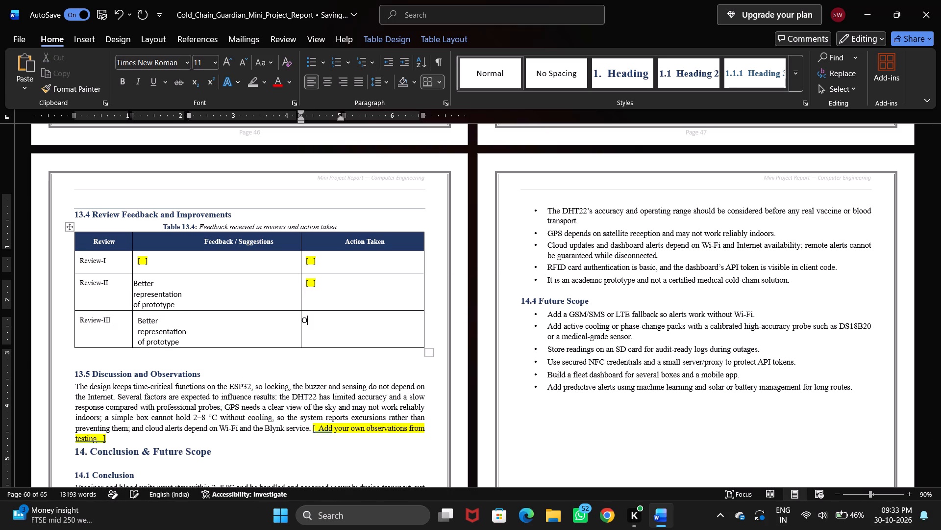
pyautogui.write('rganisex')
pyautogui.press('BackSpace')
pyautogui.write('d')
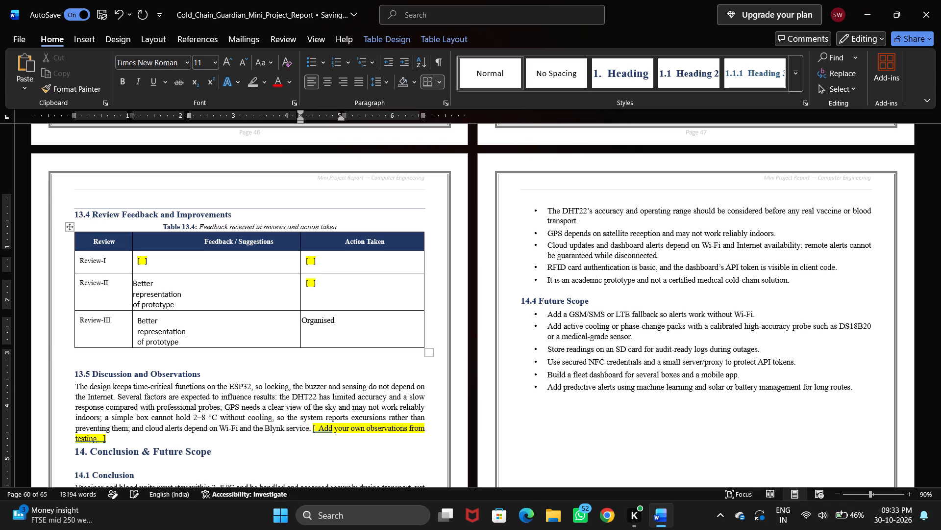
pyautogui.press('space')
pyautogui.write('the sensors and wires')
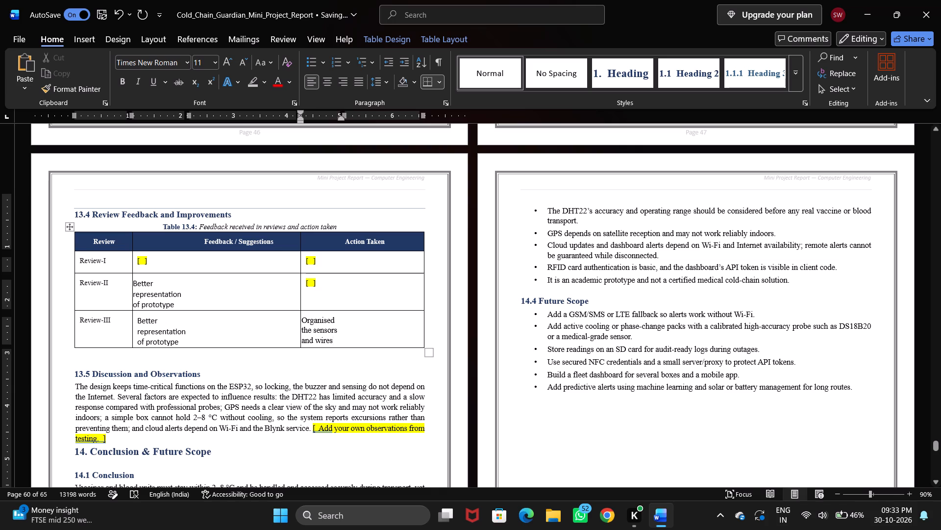
# Replace the Review-II feedback in Table 13.4 with "Faster Updating values in real-time".
pyautogui.moveTo(179, 303); pyautogui.dragTo(133, 283)
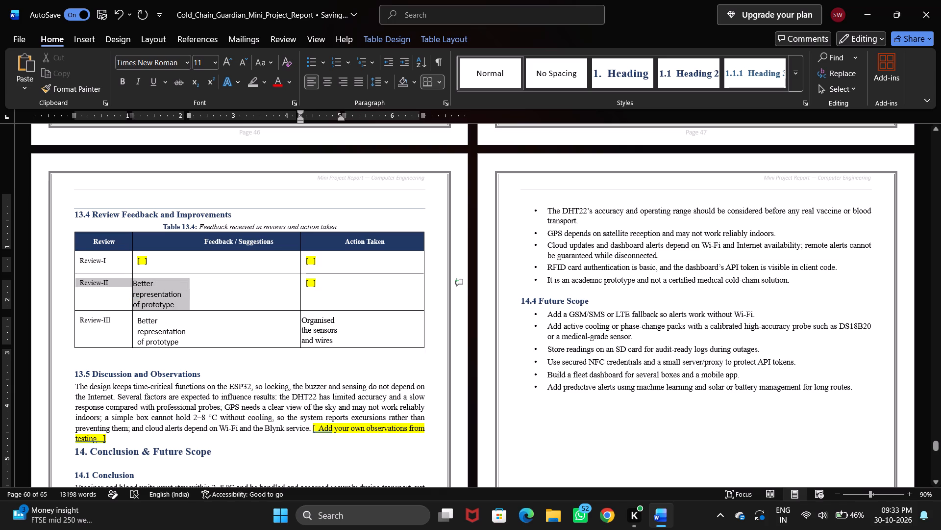
pyautogui.moveTo(133, 283); pyautogui.dragTo(136, 284)
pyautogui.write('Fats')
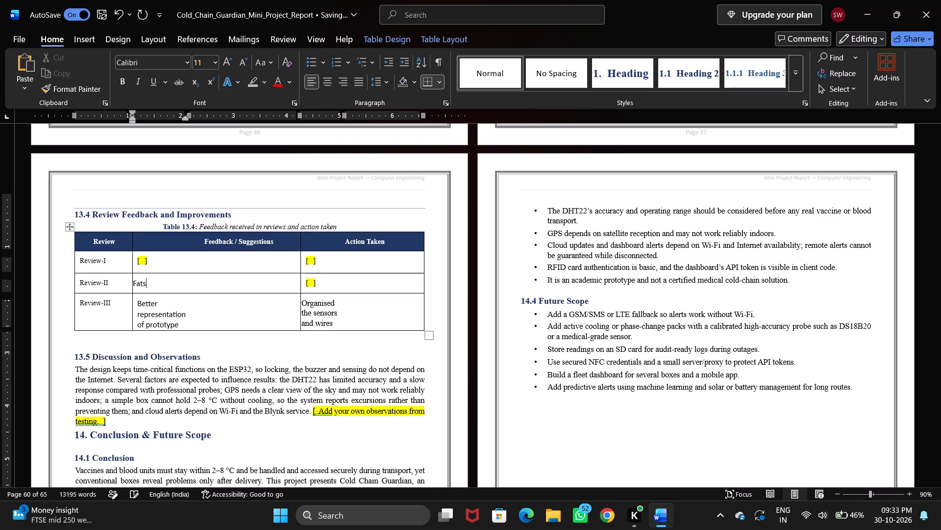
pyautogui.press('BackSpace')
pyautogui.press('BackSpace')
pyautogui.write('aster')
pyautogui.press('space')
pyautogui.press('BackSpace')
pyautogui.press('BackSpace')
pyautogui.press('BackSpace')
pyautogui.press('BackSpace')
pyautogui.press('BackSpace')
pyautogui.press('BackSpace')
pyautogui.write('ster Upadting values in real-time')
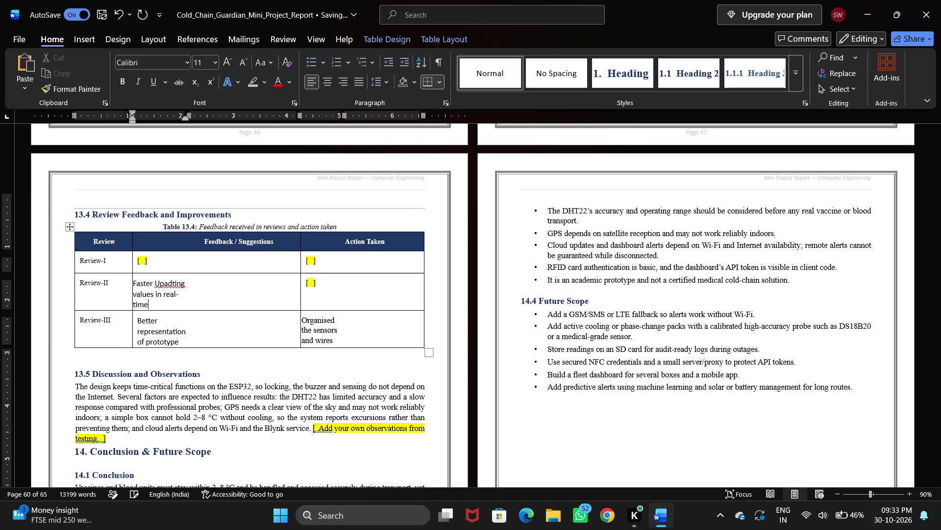
pyautogui.tripleClick(170, 282)
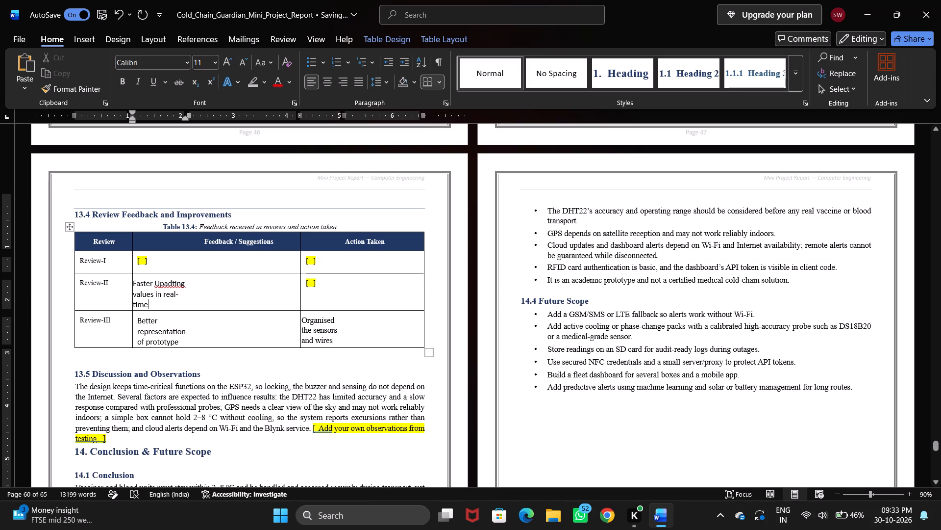
pyautogui.doubleClick(170, 282)
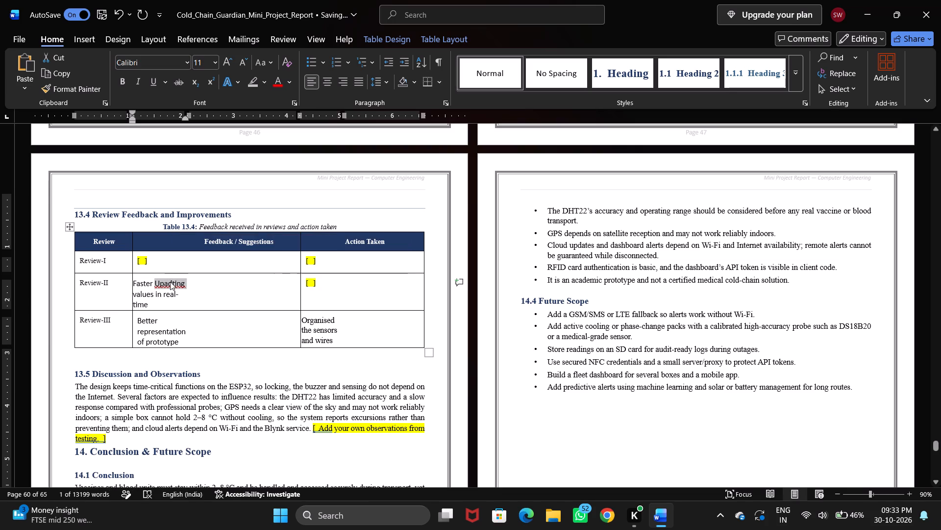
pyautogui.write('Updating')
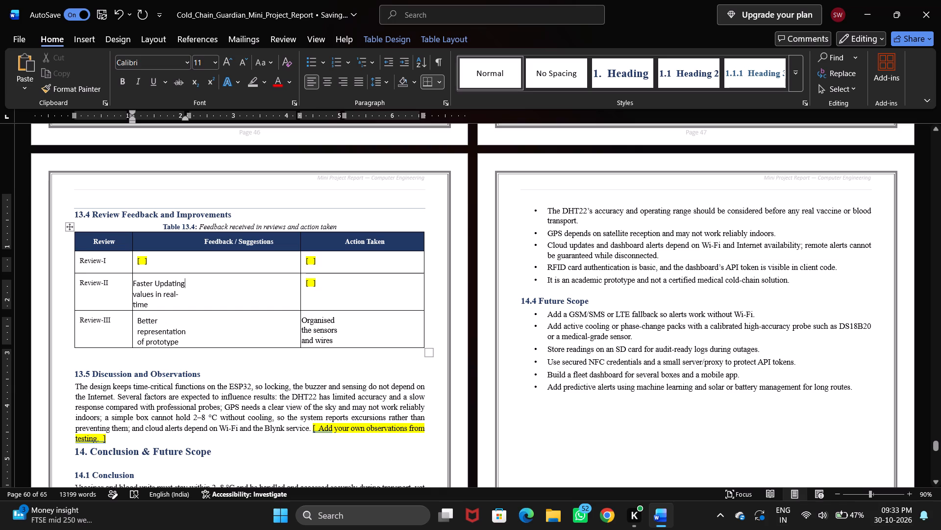
# Replace the Review-II Action Taken placeholder in Table 13.4 with "Switched to Firebase form Blynk".
pyautogui.moveTo(321, 286); pyautogui.dragTo(305, 286)
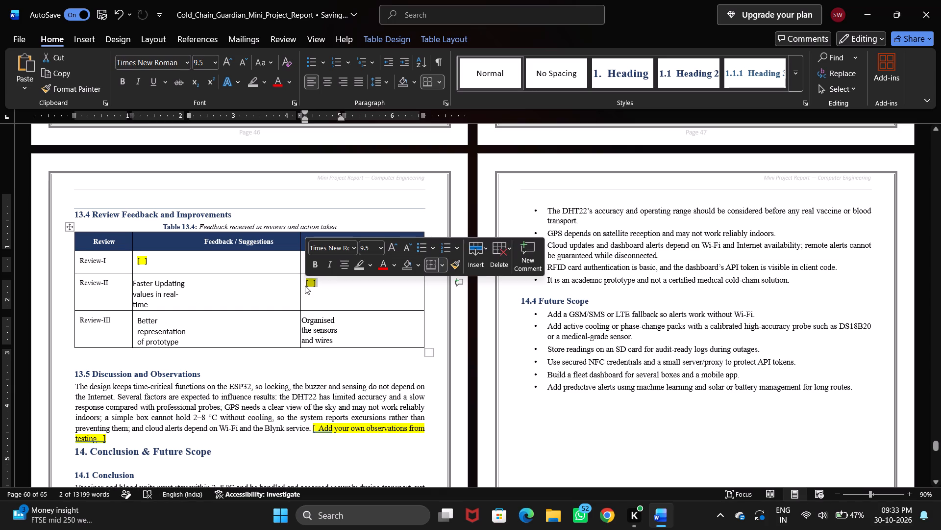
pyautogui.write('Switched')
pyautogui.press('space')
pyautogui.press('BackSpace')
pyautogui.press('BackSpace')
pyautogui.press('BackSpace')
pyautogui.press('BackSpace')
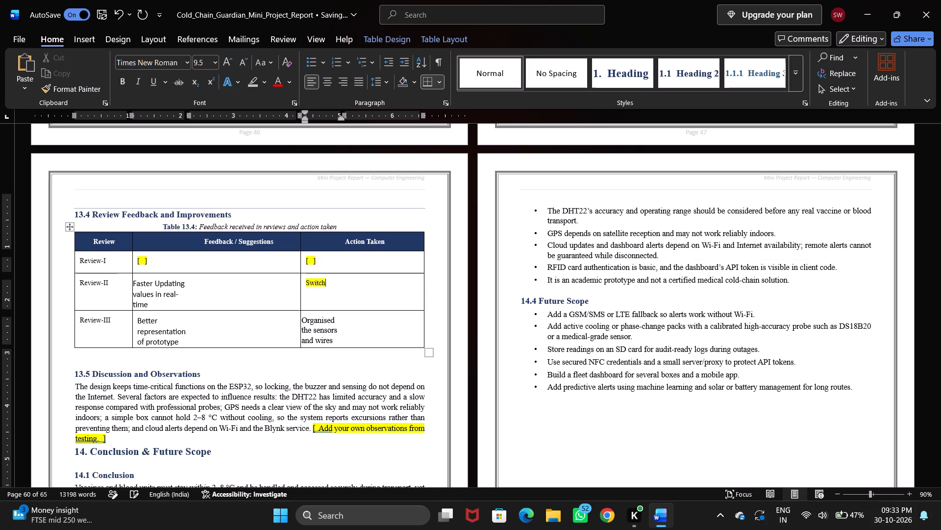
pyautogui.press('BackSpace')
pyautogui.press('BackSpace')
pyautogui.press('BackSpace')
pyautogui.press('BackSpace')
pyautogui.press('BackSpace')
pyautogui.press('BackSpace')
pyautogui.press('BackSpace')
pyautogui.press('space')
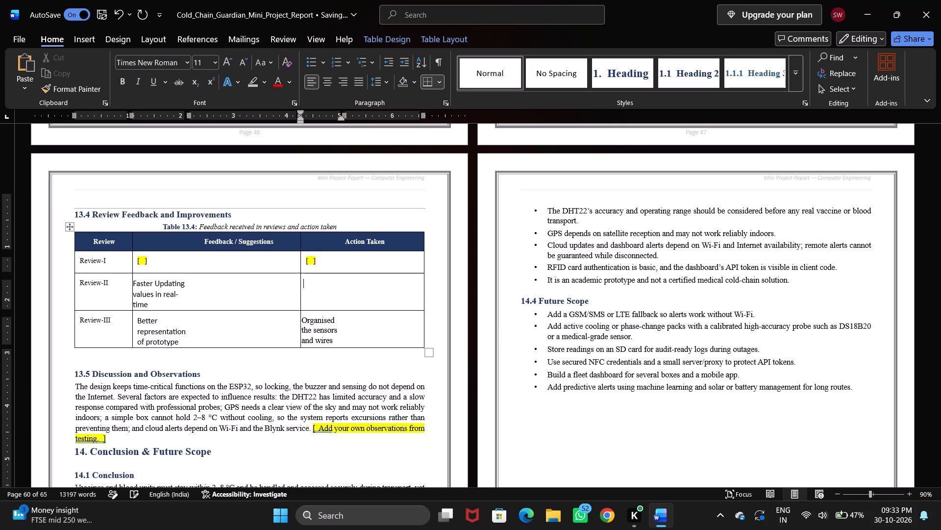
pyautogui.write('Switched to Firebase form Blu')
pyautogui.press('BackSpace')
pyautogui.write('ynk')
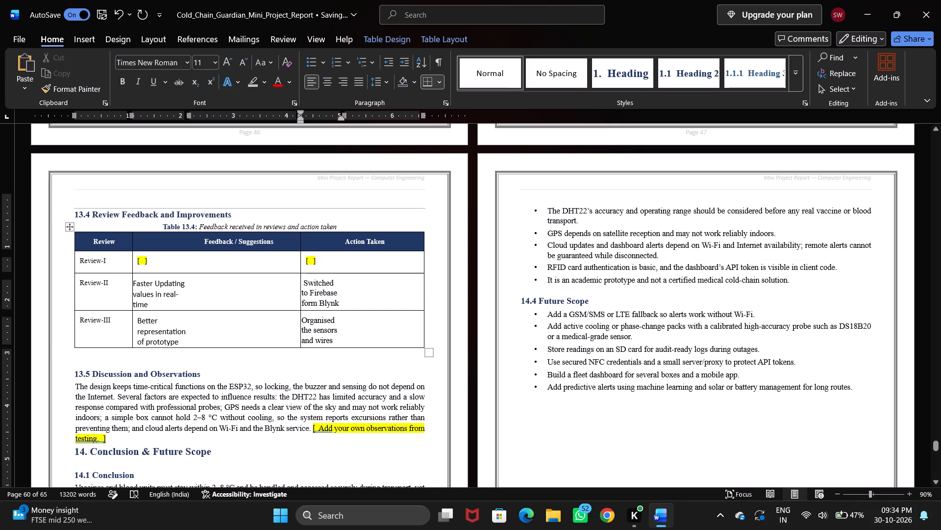
# Replace the Review-I feedback placeholder in Table 13.4 with "Start with building prototype".
pyautogui.moveTo(149, 260); pyautogui.dragTo(136, 261)
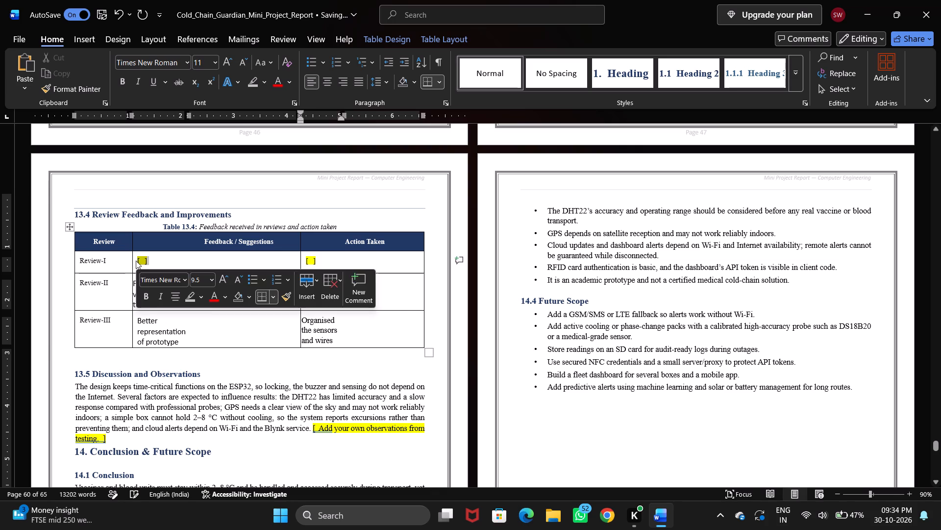
pyautogui.press('BackSpace')
pyautogui.press('BackSpace')
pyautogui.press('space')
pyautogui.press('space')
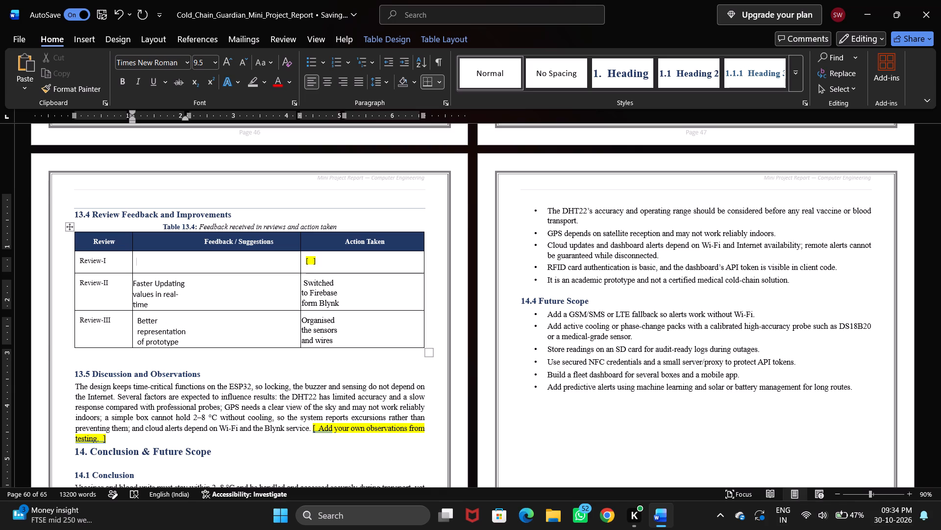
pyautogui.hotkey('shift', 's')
pyautogui.press('BackSpace')
pyautogui.press('BackSpace')
pyautogui.press('BackSpace')
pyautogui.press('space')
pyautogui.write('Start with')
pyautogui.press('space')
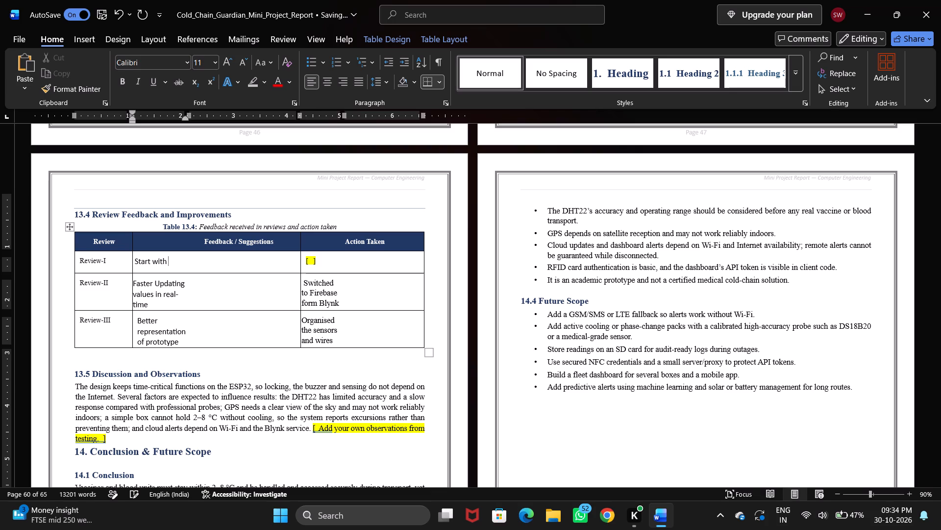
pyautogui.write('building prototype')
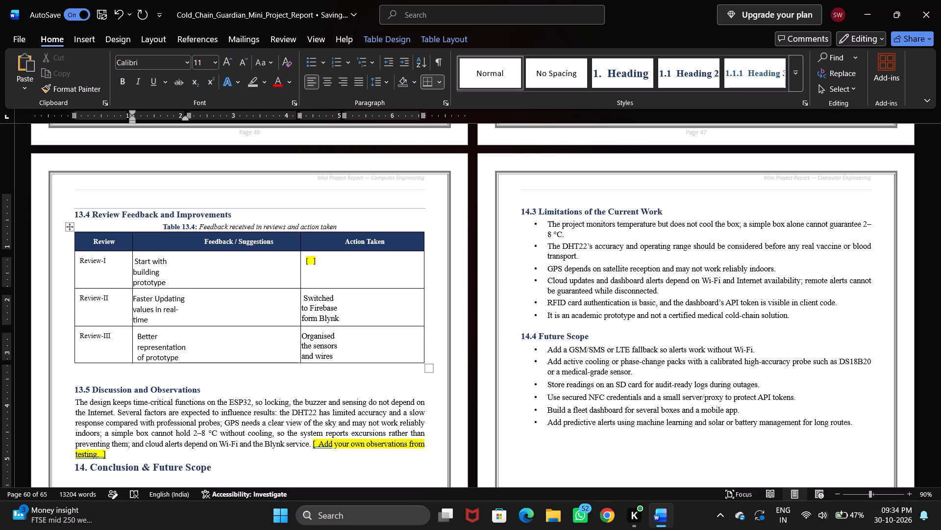
# Replace the Review-I Action Taken placeholder in Table 13.4 with "Started with project building".
pyautogui.moveTo(330, 262); pyautogui.dragTo(300, 262)
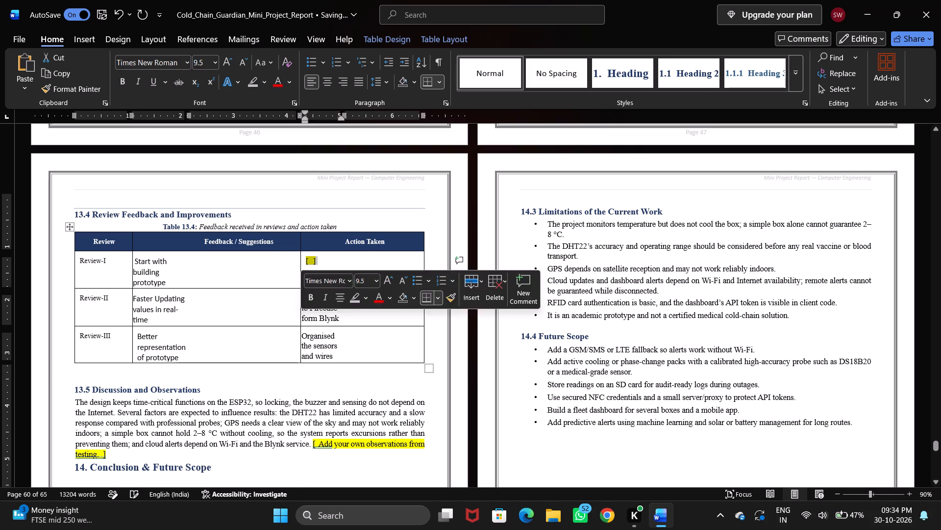
pyautogui.press('BackSpace')
pyautogui.press('BackSpace')
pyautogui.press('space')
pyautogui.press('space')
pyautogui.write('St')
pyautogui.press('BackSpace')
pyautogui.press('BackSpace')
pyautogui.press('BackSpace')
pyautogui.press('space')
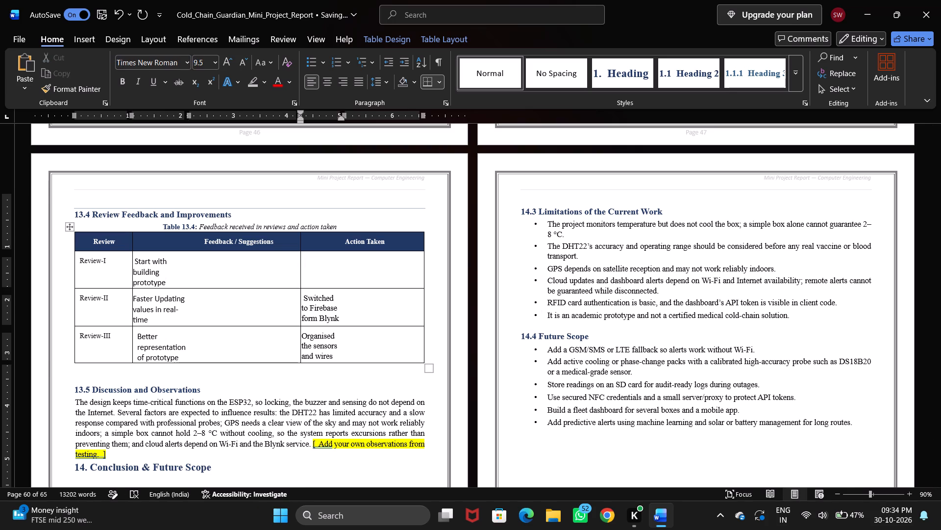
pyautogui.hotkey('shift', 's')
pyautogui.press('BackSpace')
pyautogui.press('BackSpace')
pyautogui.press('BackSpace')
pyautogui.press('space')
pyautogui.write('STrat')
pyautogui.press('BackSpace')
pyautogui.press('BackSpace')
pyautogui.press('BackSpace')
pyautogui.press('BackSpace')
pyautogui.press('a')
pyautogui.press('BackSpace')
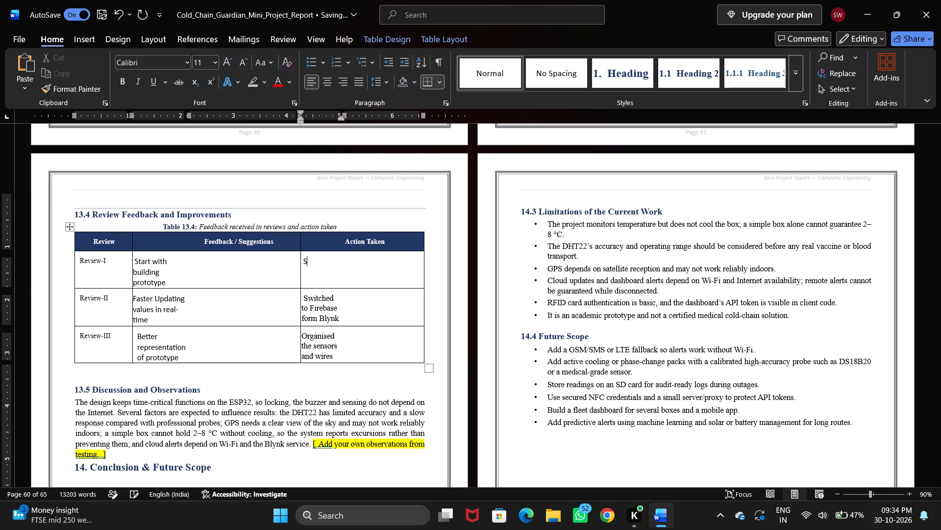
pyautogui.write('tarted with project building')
pyautogui.scroll(-1, 297, 326)
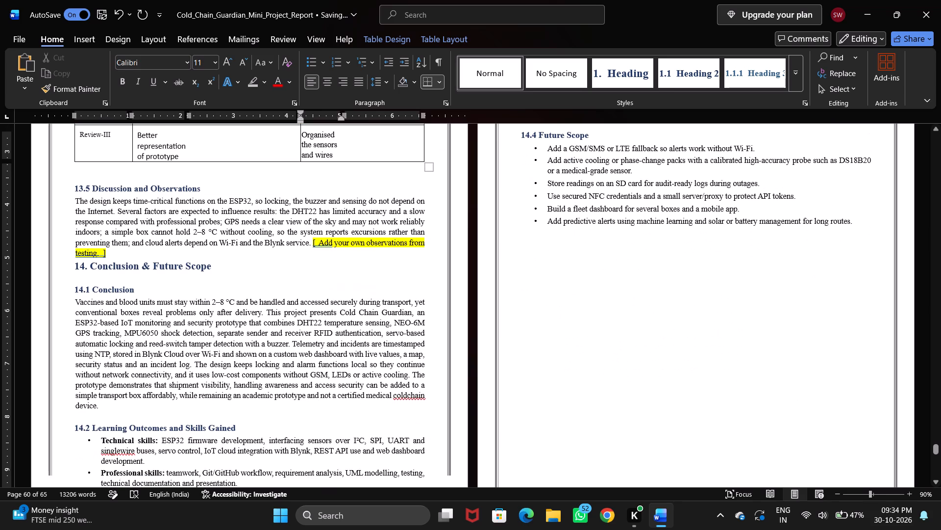
pyautogui.press('BackSpace')
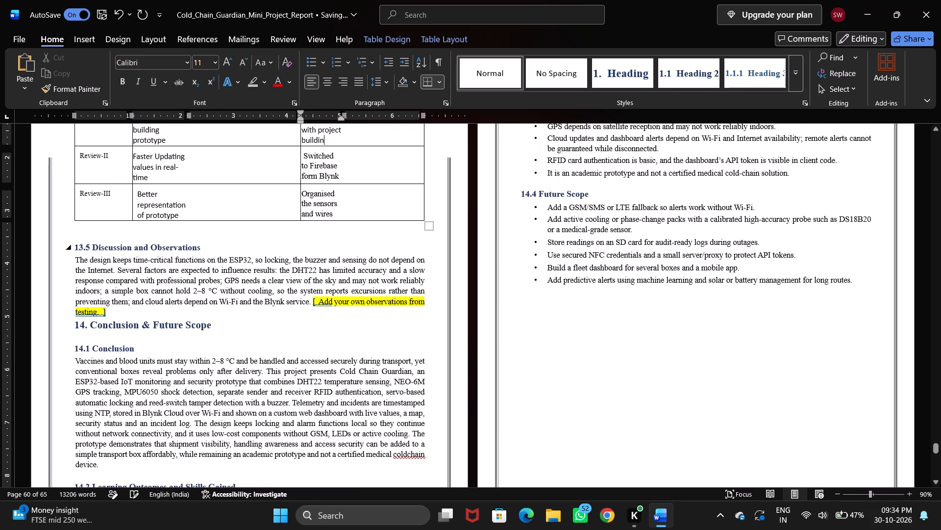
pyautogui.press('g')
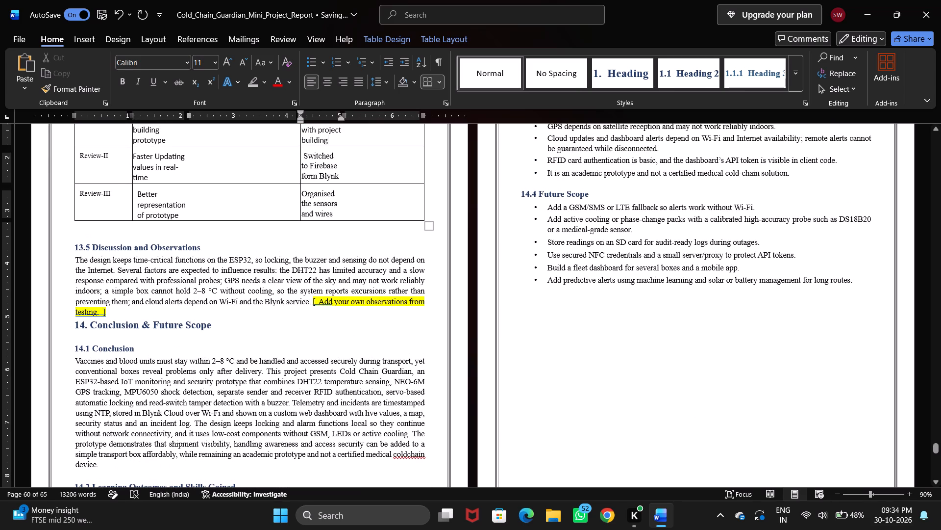
# Delete the highlighted "Add your own observations from testing" placeholder at the end of section 13.5.
pyautogui.click(111, 310)
pyautogui.press('BackSpace')
pyautogui.press('BackSpace')
pyautogui.press('BackSpace')
pyautogui.press('BackSpace')
pyautogui.press('BackSpace')
pyautogui.press('BackSpace')
pyautogui.press('BackSpace')
pyautogui.press('BackSpace')
pyautogui.press('BackSpace')
pyautogui.press('BackSpace')
pyautogui.press('BackSpace')
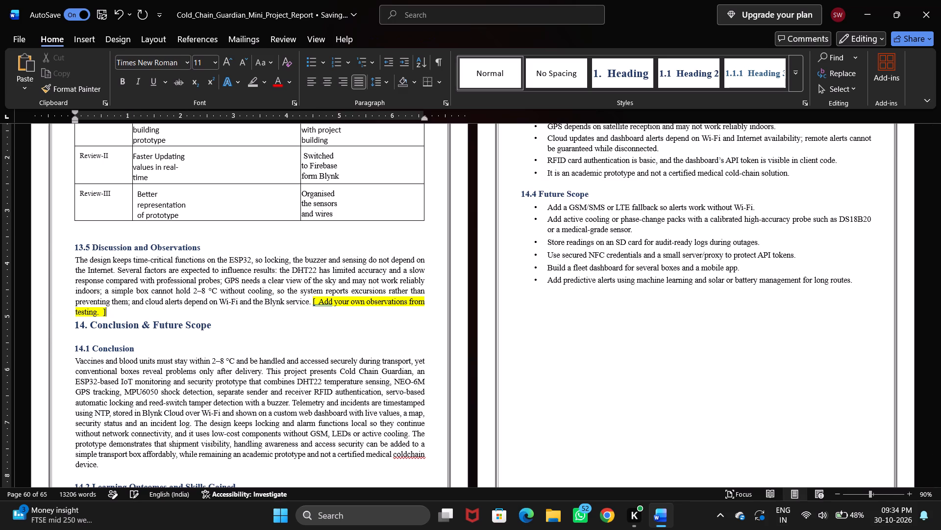
pyautogui.press('BackSpace')
pyautogui.press('BackSpace')
pyautogui.press('BackSpace')
pyautogui.press('BackSpace')
pyautogui.press('BackSpace')
pyautogui.press('BackSpace')
pyautogui.press('BackSpace')
pyautogui.press('BackSpace')
pyautogui.press('BackSpace')
pyautogui.press('BackSpace')
pyautogui.press('BackSpace')
pyautogui.press('BackSpace')
pyautogui.press('BackSpace')
pyautogui.press('BackSpace')
pyautogui.press('BackSpace')
pyautogui.press('BackSpace')
pyautogui.press('BackSpace')
pyautogui.press('BackSpace')
pyautogui.press('BackSpace')
pyautogui.press('BackSpace')
pyautogui.press('BackSpace')
pyautogui.press('BackSpace')
pyautogui.press('BackSpace')
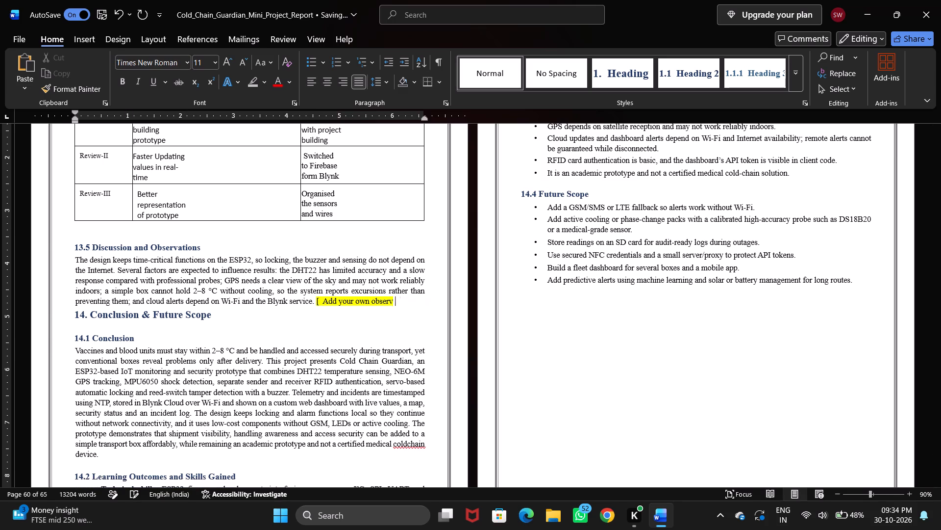
pyautogui.press('BackSpace')
pyautogui.press('BackSpace')
# Delete the highlighted note about full author lists and access dates below reference [14] in section 15.1.
pyautogui.scroll(-1, 111, 310)
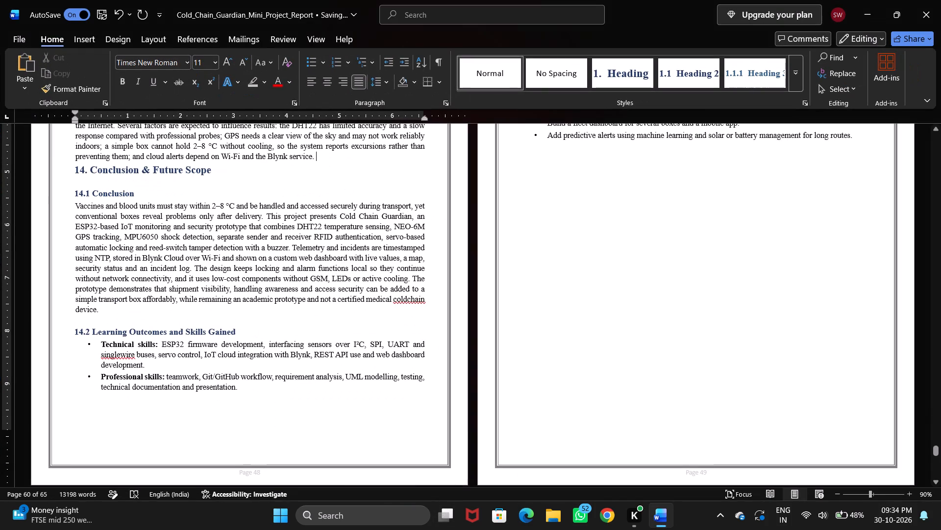
pyautogui.scroll(-10, 194, 280)
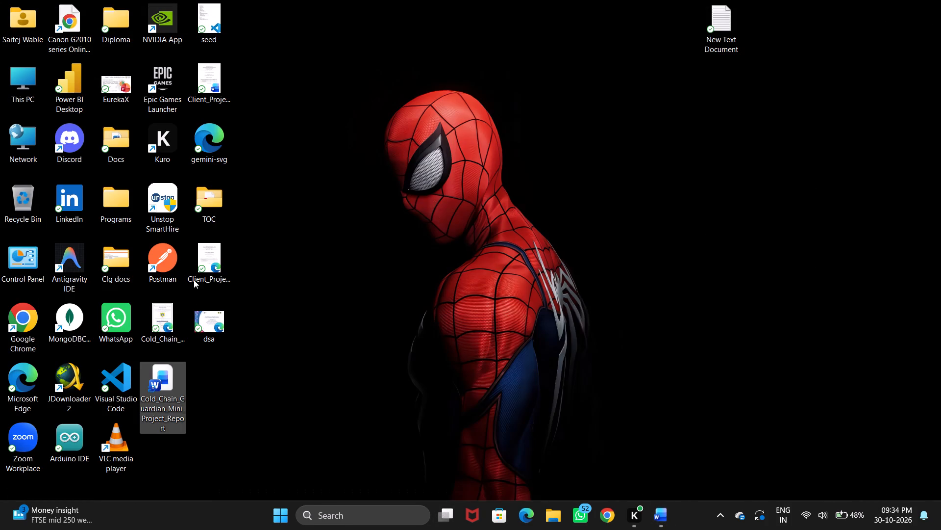
pyautogui.scroll(-1, 194, 280)
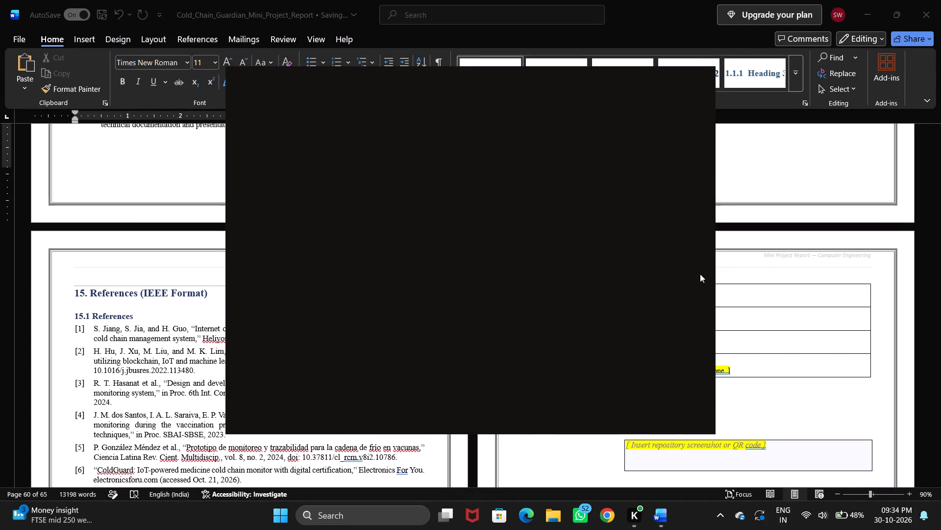
pyautogui.click(761, 270)
pyautogui.scroll(3, 761, 270)
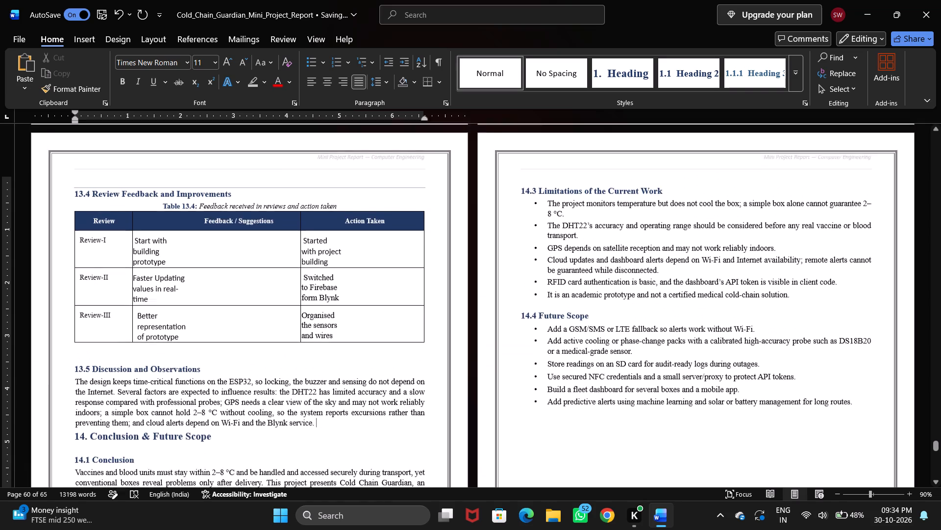
pyautogui.scroll(-4, 761, 270)
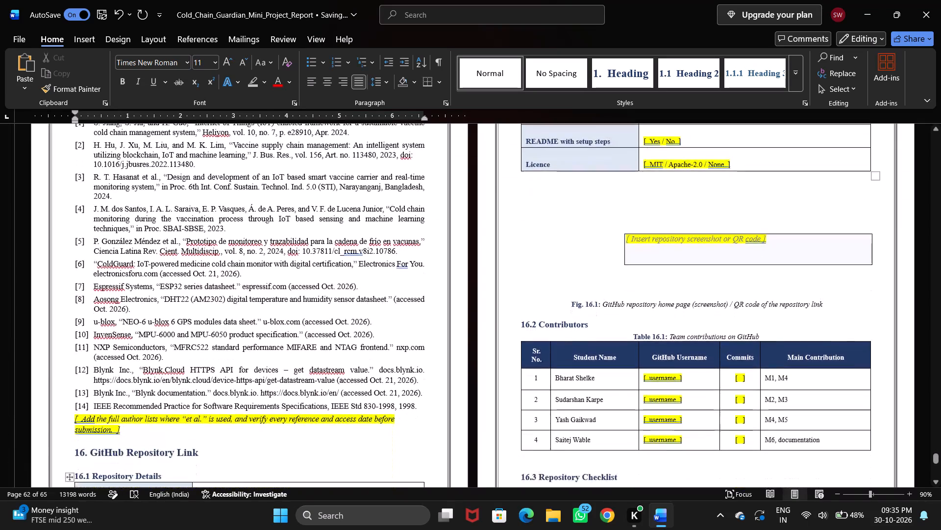
pyautogui.scroll(-1, 761, 270)
pyautogui.moveTo(138, 408); pyautogui.dragTo(73, 400)
pyautogui.press('BackSpace')
pyautogui.press('BackSpace')
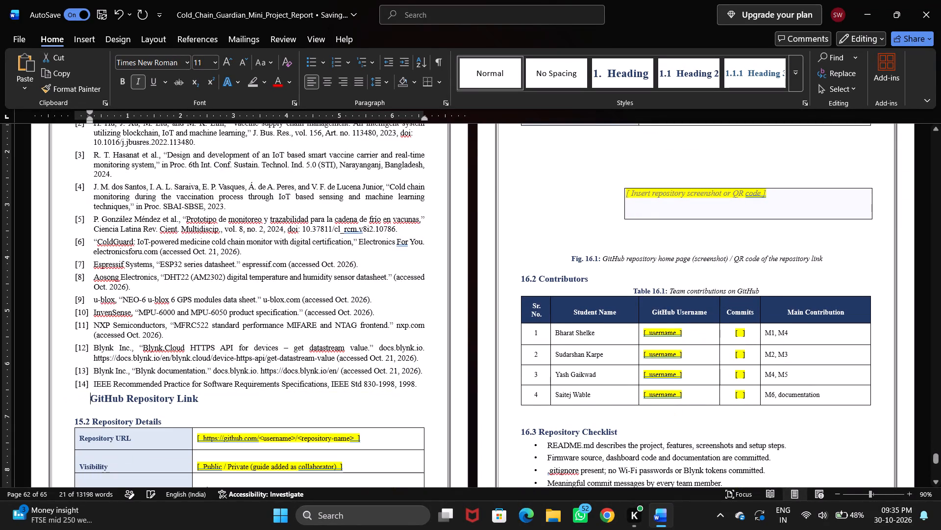
pyautogui.hotkey('ctrl', 'z')
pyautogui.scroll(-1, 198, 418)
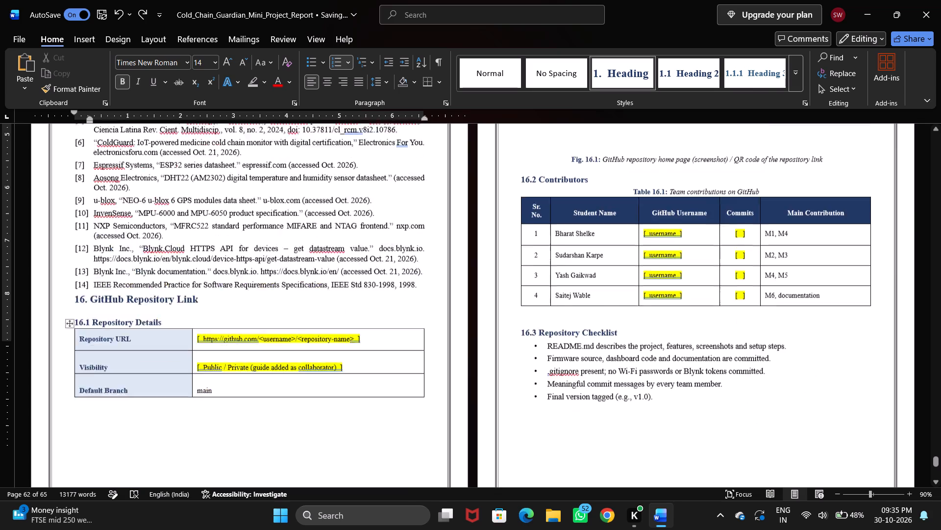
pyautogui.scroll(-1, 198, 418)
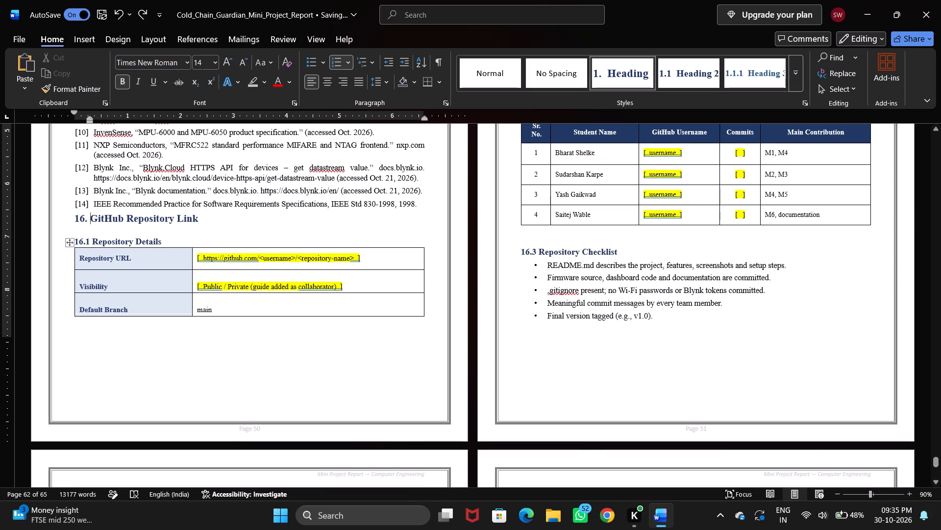
# Replace the Visibility placeholder in the section 16.1 repository details table with "Public".
pyautogui.click(350, 289)
pyautogui.press('BackSpace')
pyautogui.press('BackSpace')
pyautogui.press('BackSpace')
pyautogui.press('BackSpace')
pyautogui.press('BackSpace')
pyautogui.press('BackSpace')
pyautogui.press('BackSpace')
pyautogui.press('BackSpace')
pyautogui.press('BackSpace')
pyautogui.press('BackSpace')
pyautogui.press('BackSpace')
pyautogui.press('BackSpace')
pyautogui.press('BackSpace')
pyautogui.press('BackSpace')
pyautogui.press('BackSpace')
pyautogui.press('BackSpace')
pyautogui.press('BackSpace')
pyautogui.press('BackSpace')
pyautogui.press('BackSpace')
pyautogui.press('BackSpace')
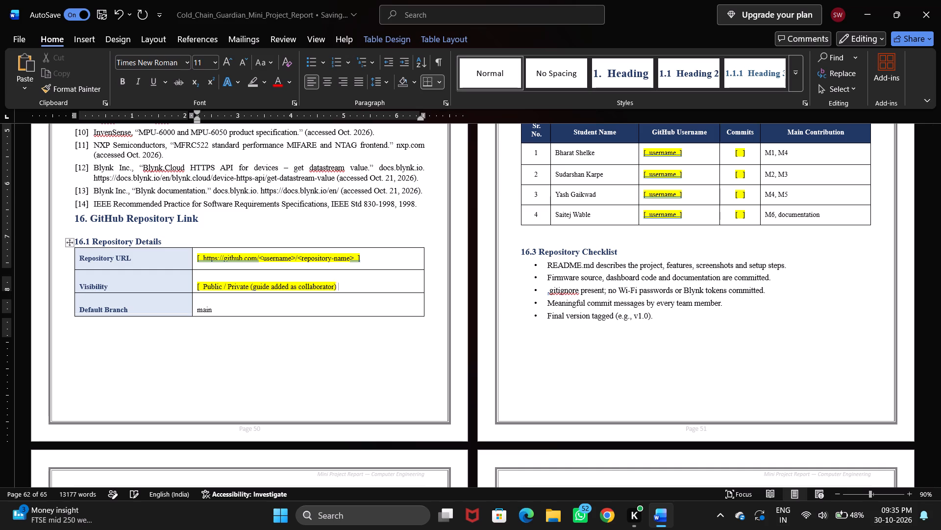
pyautogui.press('BackSpace')
pyautogui.press('BackSpace')
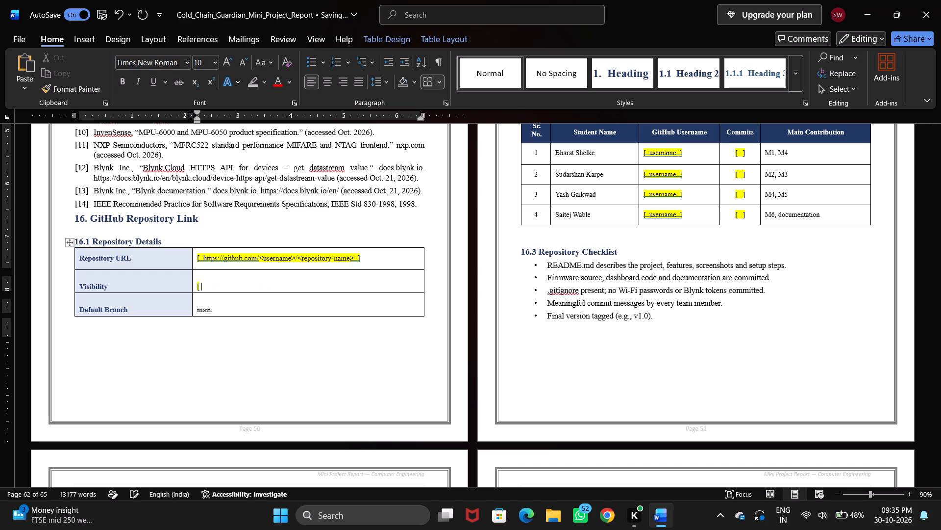
pyautogui.press('BackSpace')
pyautogui.press('BackSpace')
pyautogui.press('BackSpace')
pyautogui.press('BackSpace')
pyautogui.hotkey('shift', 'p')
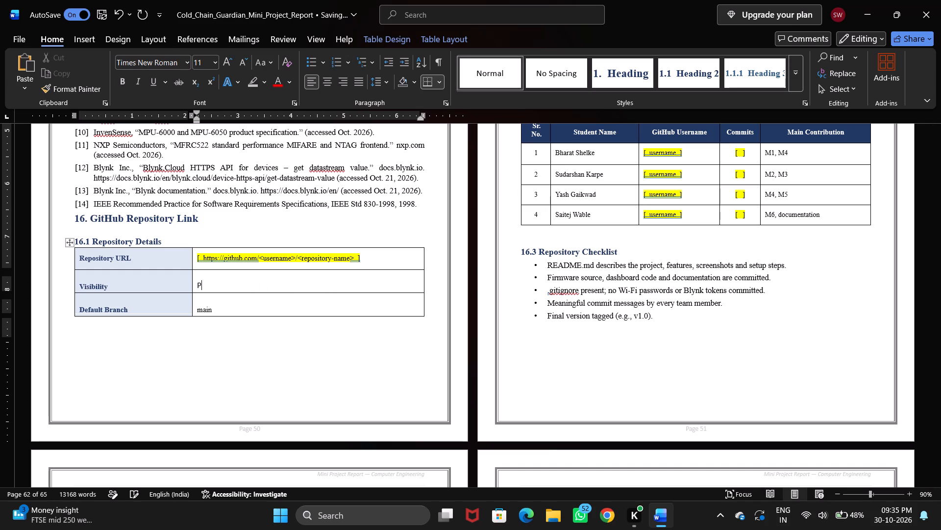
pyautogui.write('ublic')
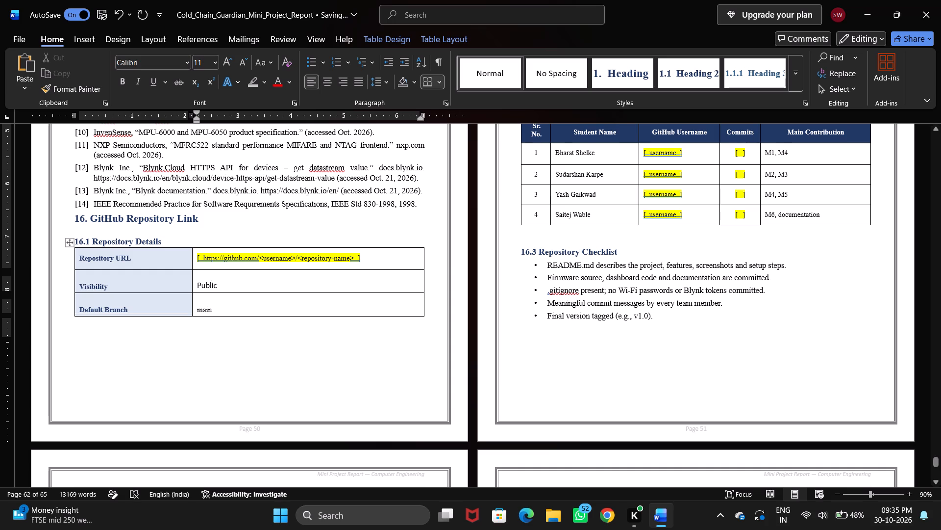
# Replace the GitHub username placeholder in row 4 of Table 16.1 with that student's first name and surname, without a space.
pyautogui.scroll(1, 562, 264)
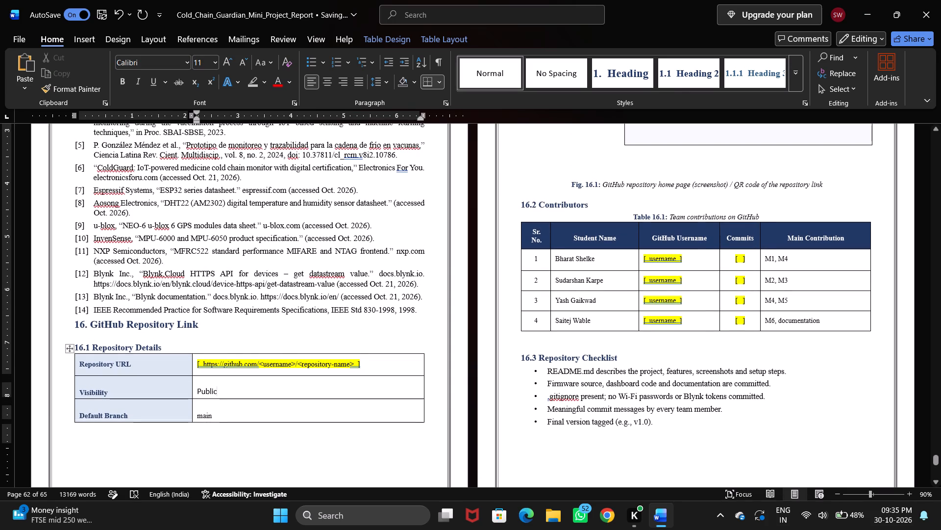
pyautogui.scroll(1, 562, 264)
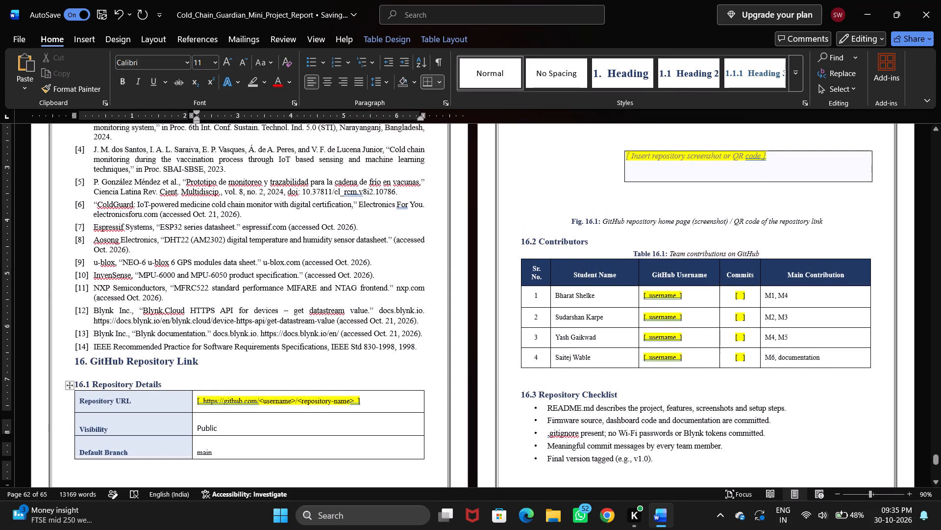
pyautogui.click(684, 357)
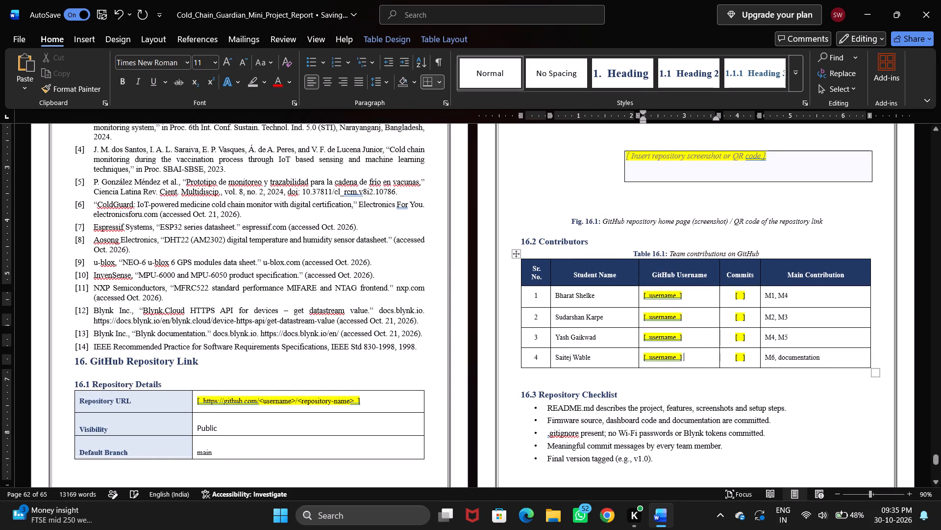
pyautogui.click(684, 357)
pyautogui.press('BackSpace')
pyautogui.press('BackSpace')
pyautogui.press('BackSpace')
pyautogui.press('BackSpace')
pyautogui.press('BackSpace')
pyautogui.press('BackSpace')
pyautogui.press('BackSpace')
pyautogui.press('BackSpace')
pyautogui.press('BackSpace')
pyautogui.press('BackSpace')
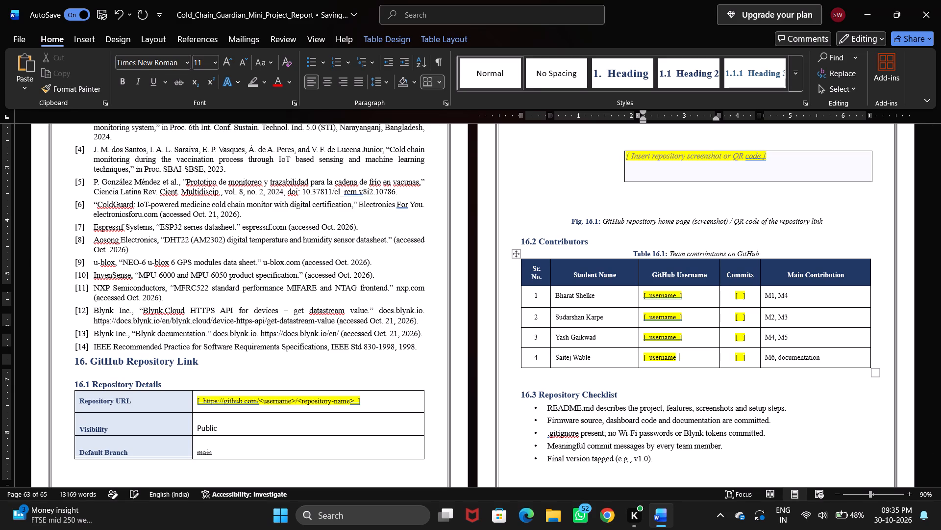
pyautogui.press('BackSpace')
pyautogui.press('BackSpace')
pyautogui.press('BackSpace')
pyautogui.press('BackSpace')
pyautogui.press('BackSpace')
pyautogui.press('BackSpace')
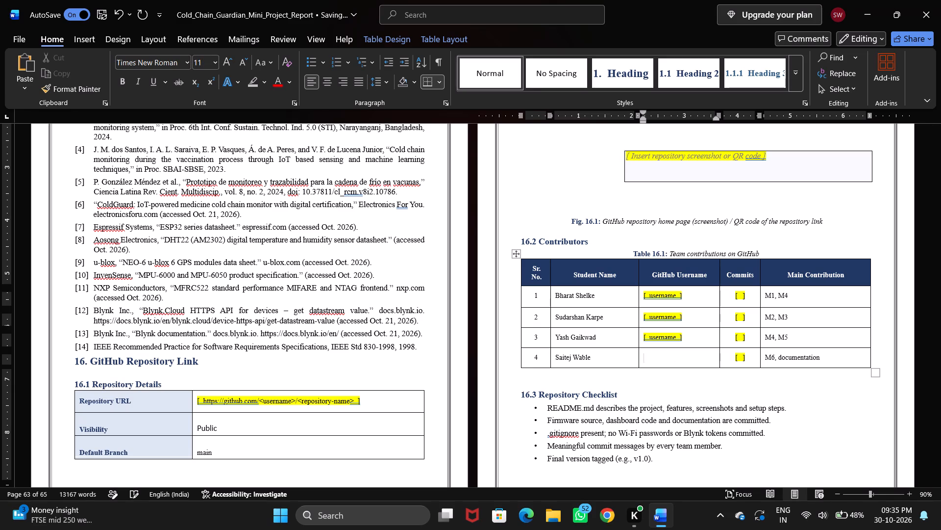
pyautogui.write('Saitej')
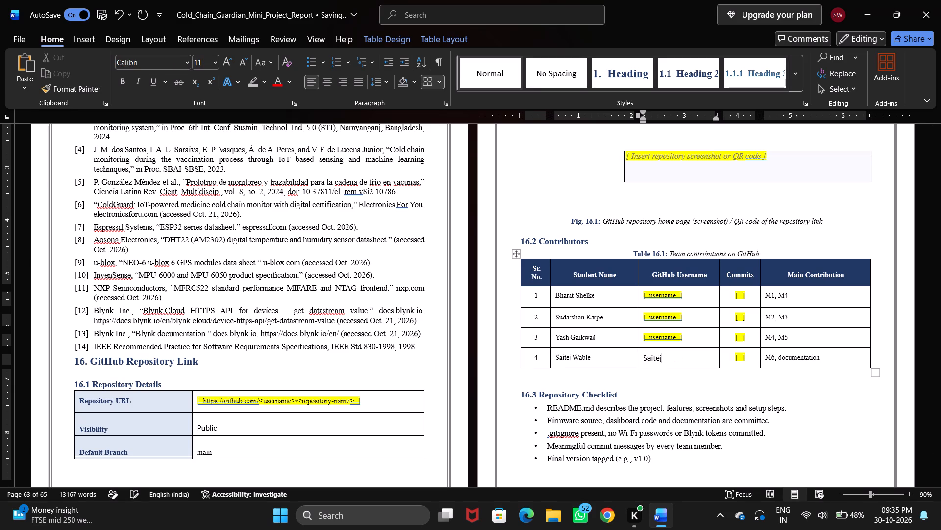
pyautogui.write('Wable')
# Replace the GitHub username placeholder in row 3 of Table 16.1 with that student's first name and surname, unhighlighted and without a space.
pyautogui.moveTo(683, 336); pyautogui.dragTo(654, 334)
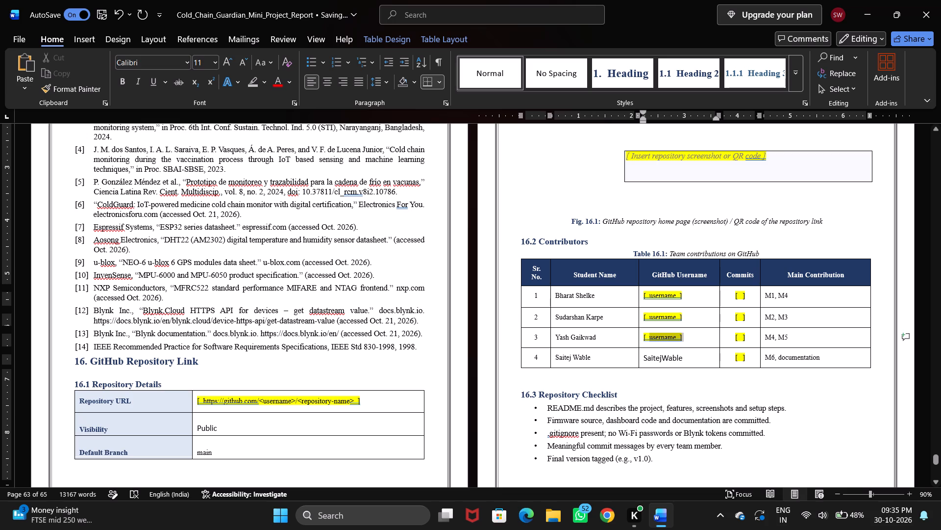
pyautogui.moveTo(654, 334); pyautogui.dragTo(642, 336)
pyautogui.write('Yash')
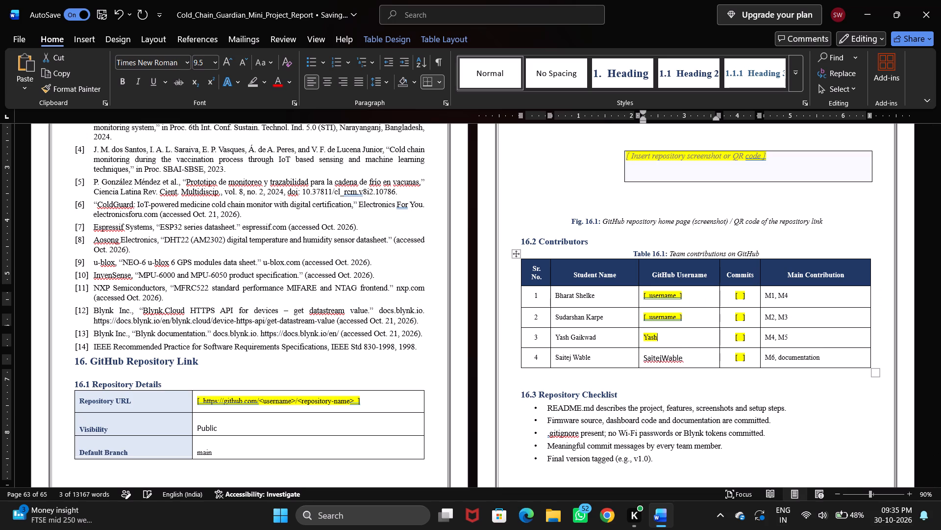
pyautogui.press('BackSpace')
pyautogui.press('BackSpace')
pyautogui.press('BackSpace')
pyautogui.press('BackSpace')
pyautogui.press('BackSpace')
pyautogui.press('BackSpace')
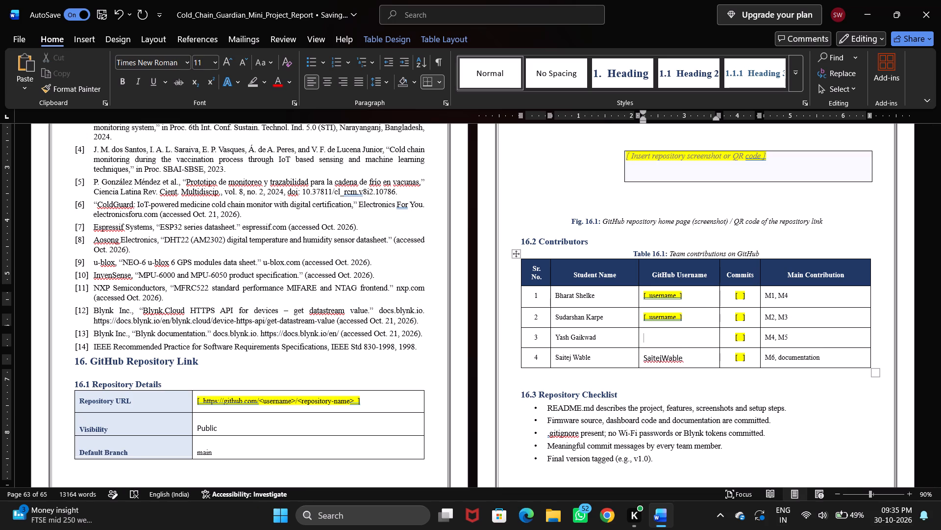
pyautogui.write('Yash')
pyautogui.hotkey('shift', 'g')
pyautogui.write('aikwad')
# Replace the GitHub username placeholder in row 2 of Table 16.1 with that student's first name, unhighlighted.
pyautogui.moveTo(681, 316); pyautogui.dragTo(640, 318)
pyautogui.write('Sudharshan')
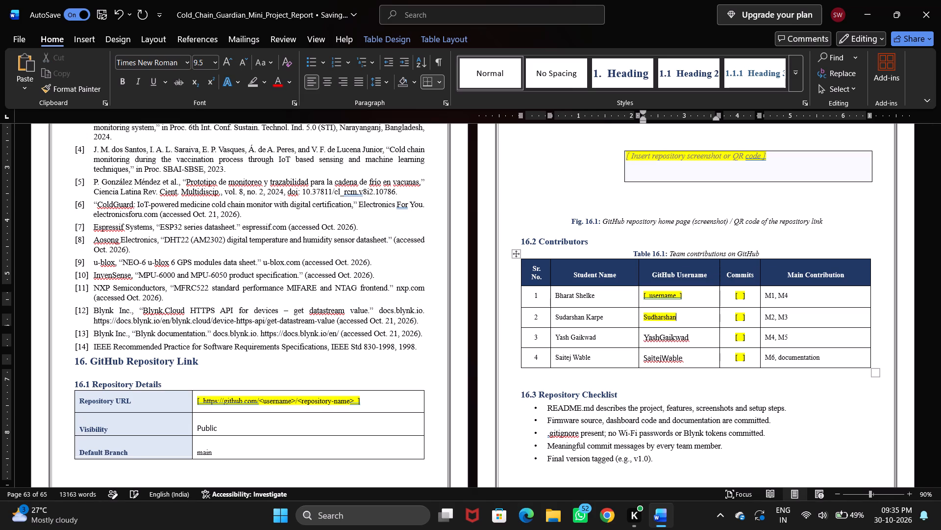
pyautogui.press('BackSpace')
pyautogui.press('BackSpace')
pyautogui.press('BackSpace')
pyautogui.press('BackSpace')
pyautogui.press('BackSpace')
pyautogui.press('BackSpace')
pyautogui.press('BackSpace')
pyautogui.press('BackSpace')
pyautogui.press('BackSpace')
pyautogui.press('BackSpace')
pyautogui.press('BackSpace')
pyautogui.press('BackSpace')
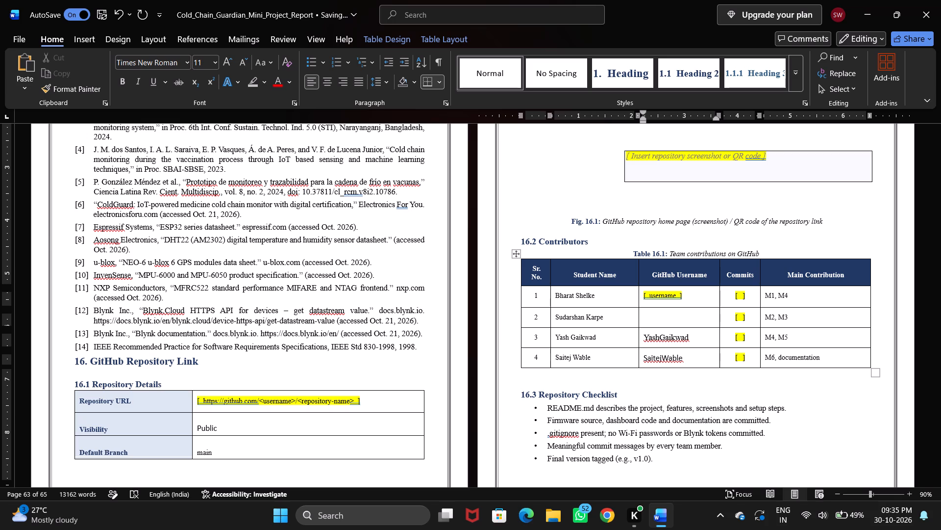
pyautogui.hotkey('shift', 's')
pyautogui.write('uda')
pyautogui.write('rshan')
# Replace the GitHub username placeholder in row 1 of Table 16.1 with that student's surname followed by first name, unhighlighted and without a space.
pyautogui.moveTo(685, 296); pyautogui.dragTo(642, 296)
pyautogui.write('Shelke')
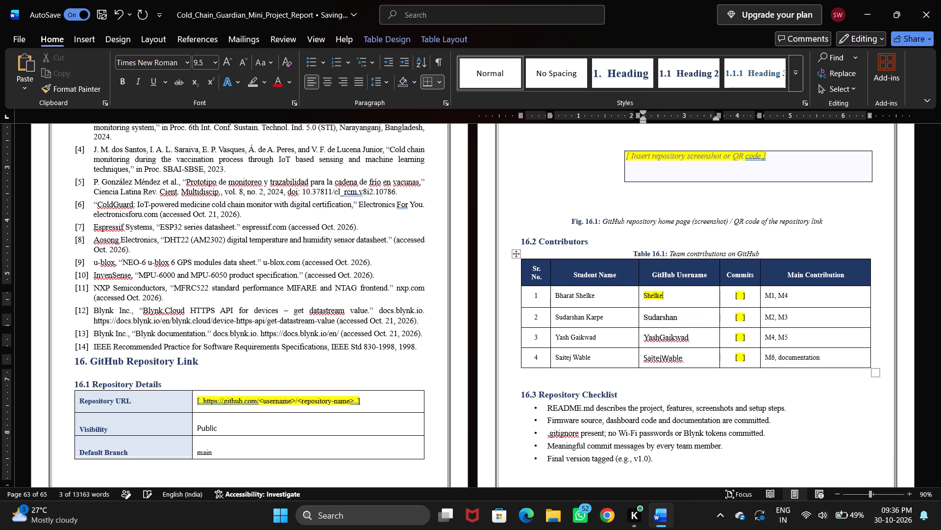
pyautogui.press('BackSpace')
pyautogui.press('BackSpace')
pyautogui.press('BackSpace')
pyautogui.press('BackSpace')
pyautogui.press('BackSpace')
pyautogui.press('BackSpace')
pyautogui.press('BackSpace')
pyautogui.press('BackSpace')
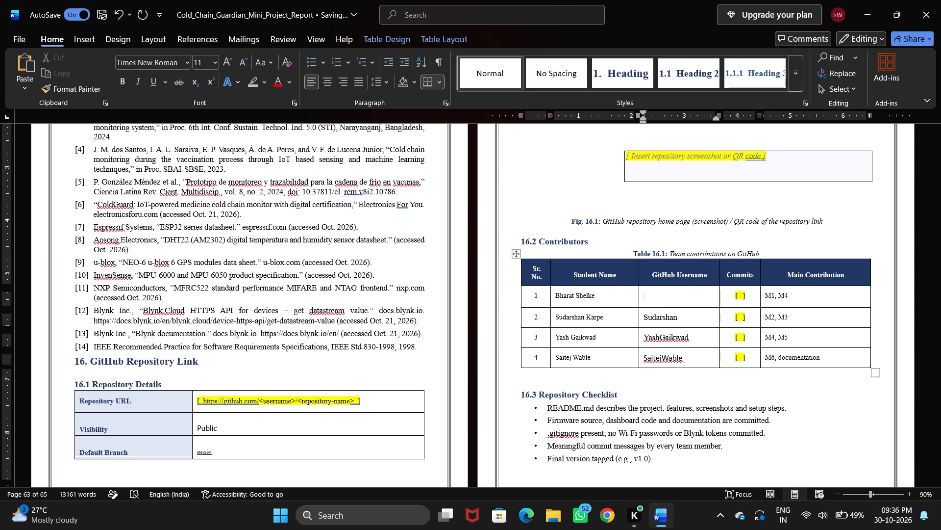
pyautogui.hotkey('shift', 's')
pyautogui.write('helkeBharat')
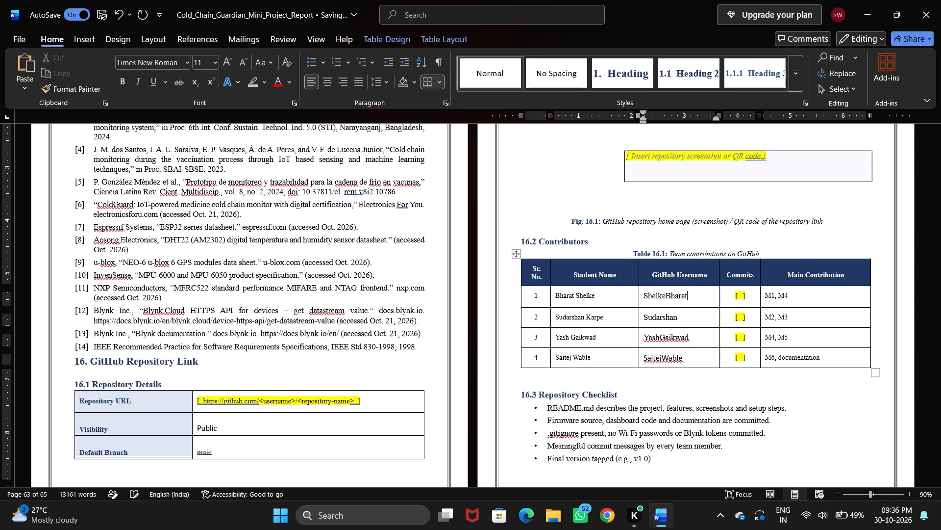
# Replace the Commits placeholders in rows 1 to 3 of Table 16.1 with 1 each.
pyautogui.click(748, 293)
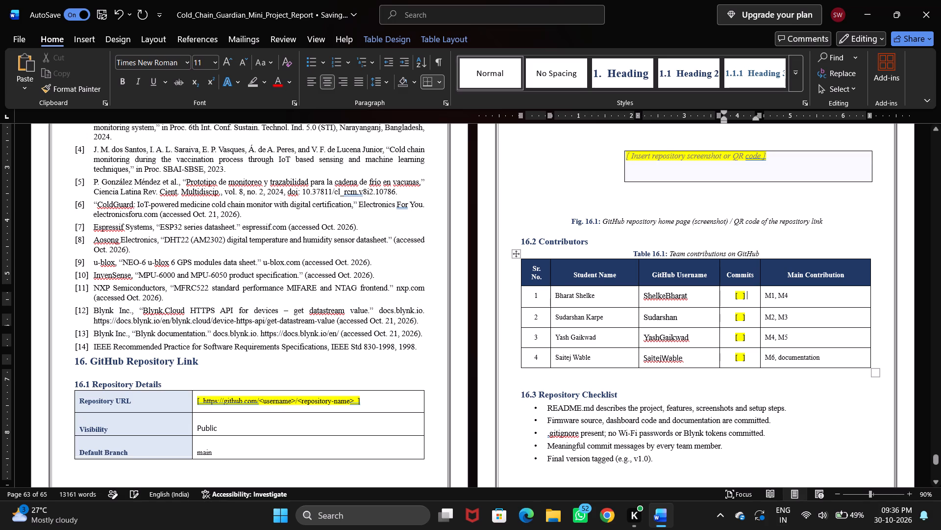
pyautogui.press('BackSpace')
pyautogui.press('BackSpace')
pyautogui.press('BackSpace')
pyautogui.press('BackSpace')
pyautogui.press('BackSpace')
pyautogui.press('BackSpace')
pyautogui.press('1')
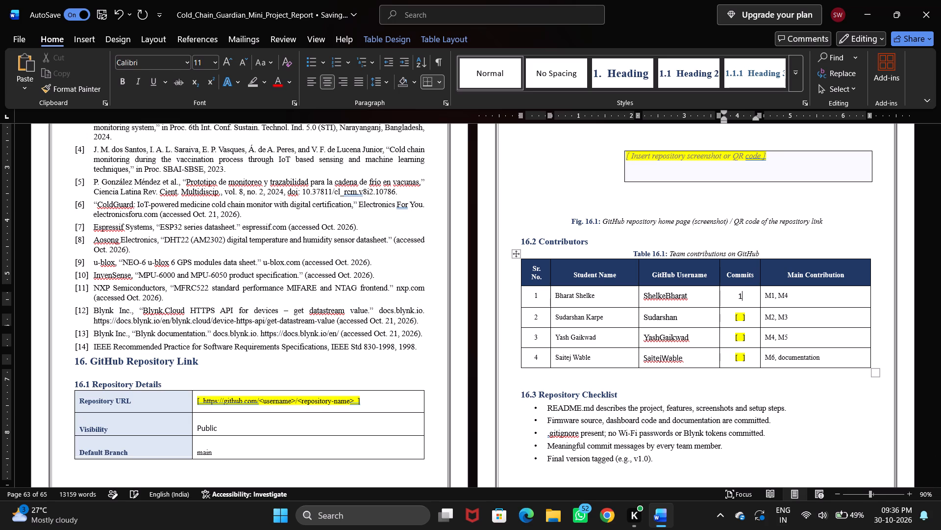
pyautogui.press('Down')
pyautogui.press('Right')
pyautogui.press('BackSpace')
pyautogui.press('BackSpace')
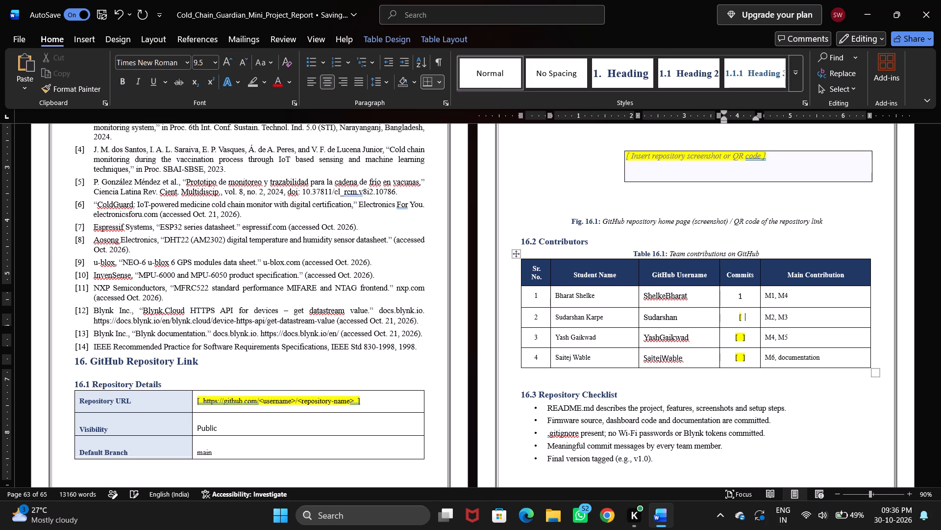
pyautogui.press('BackSpace')
pyautogui.press('BackSpace')
pyautogui.press('BackSpace')
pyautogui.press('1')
pyautogui.press('Down')
pyautogui.press('Right')
pyautogui.press('BackSpace')
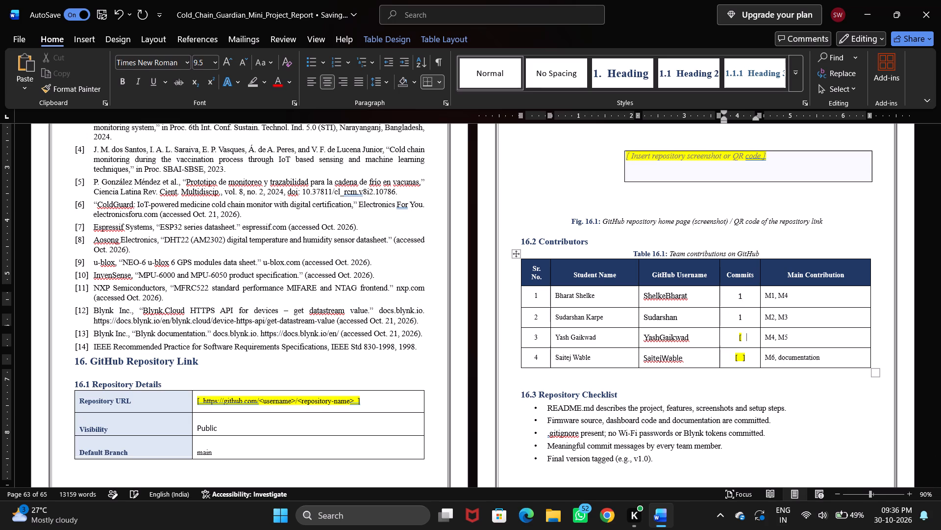
pyautogui.press('BackSpace')
pyautogui.press('BackSpace')
pyautogui.press('BackSpace')
pyautogui.press('BackSpace')
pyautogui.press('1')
# Replace the Commits placeholder in row 4 of Table 16.1 with 2.
pyautogui.press('Down')
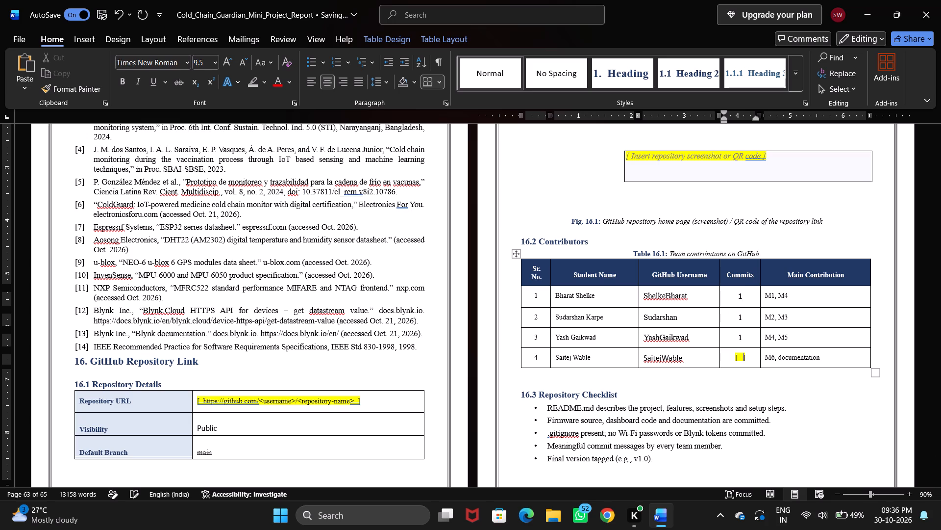
pyautogui.press('Right')
pyautogui.press('BackSpace')
pyautogui.press('BackSpace')
pyautogui.press('BackSpace')
pyautogui.press('BackSpace')
pyautogui.press('BackSpace')
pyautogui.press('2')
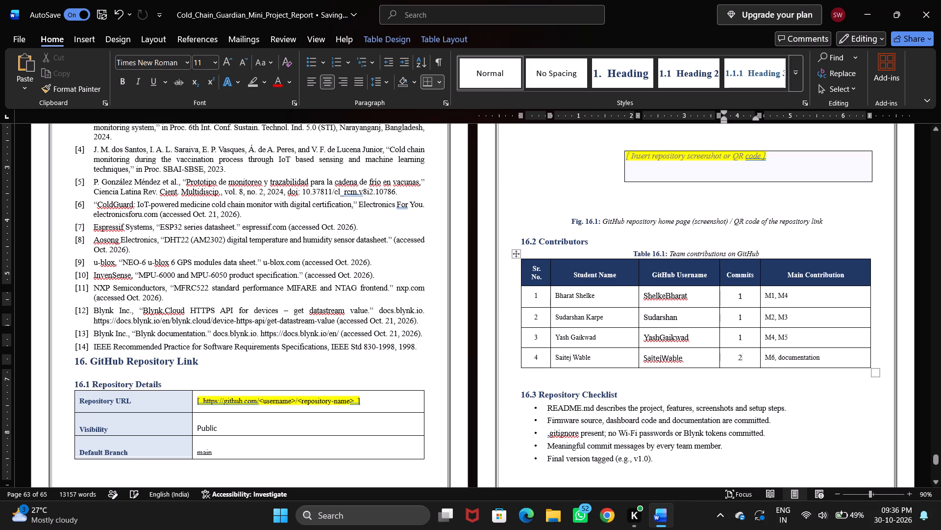
# Replace the Final Release / Tag placeholder in the repository details table with "V1.0", without highlighting.
pyautogui.scroll(2, 790, 348)
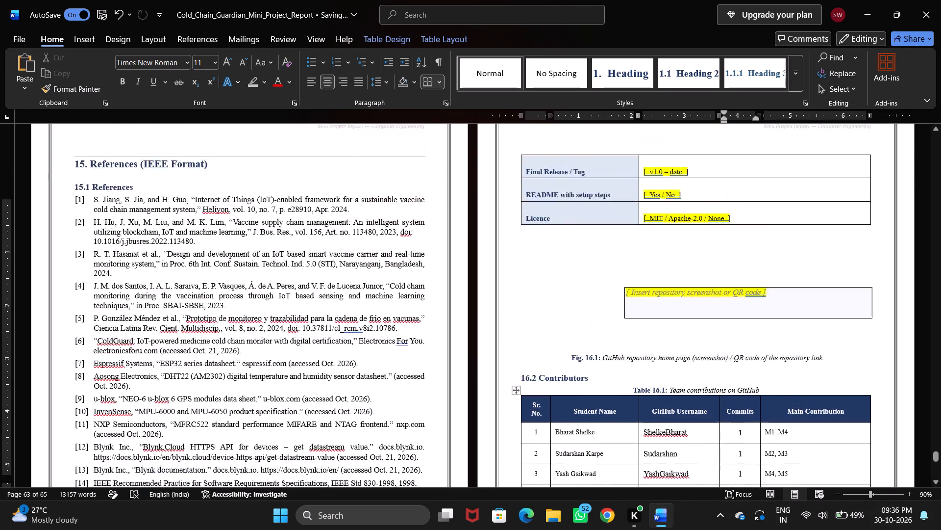
pyautogui.scroll(1, 790, 348)
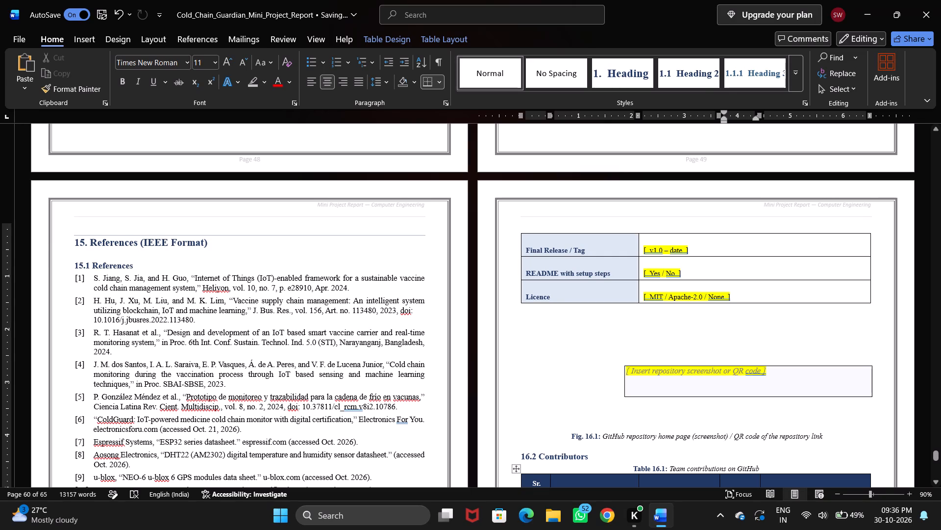
pyautogui.moveTo(690, 249); pyautogui.dragTo(644, 246)
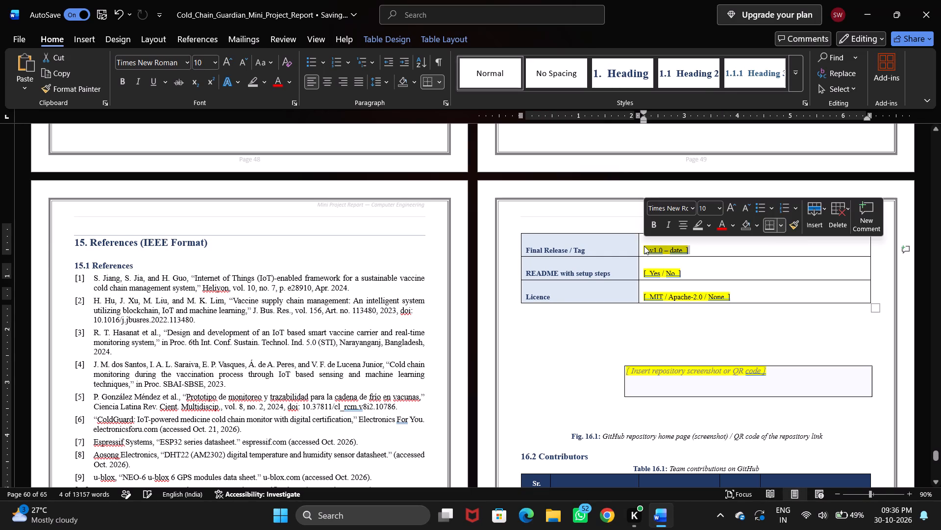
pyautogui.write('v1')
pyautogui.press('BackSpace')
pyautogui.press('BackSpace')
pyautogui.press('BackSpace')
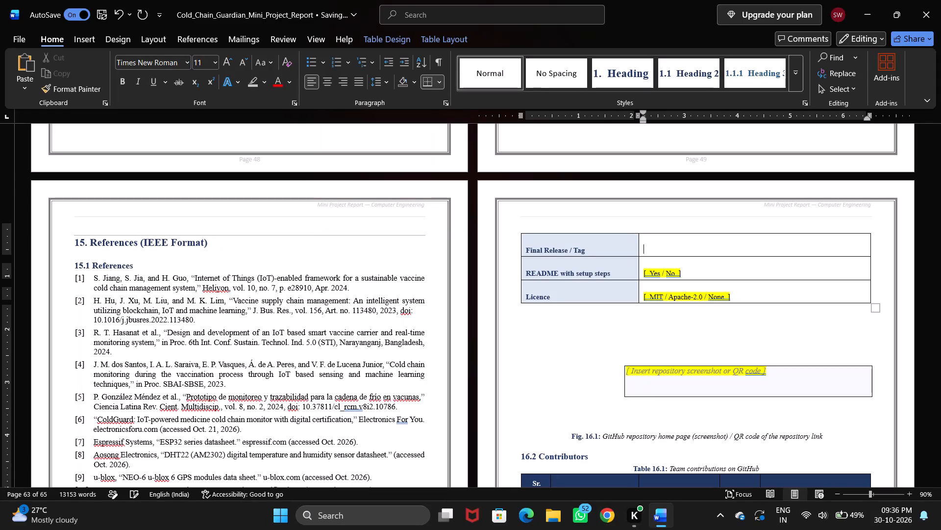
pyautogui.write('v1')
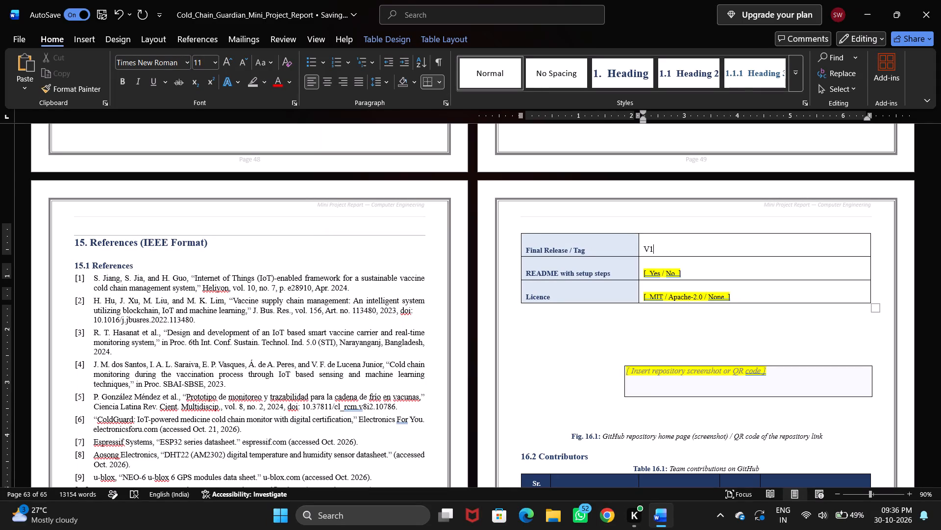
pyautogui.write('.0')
# Replace the README with setup steps placeholder in the repository details table with "Yes", without highlighting.
pyautogui.moveTo(684, 275); pyautogui.dragTo(644, 274)
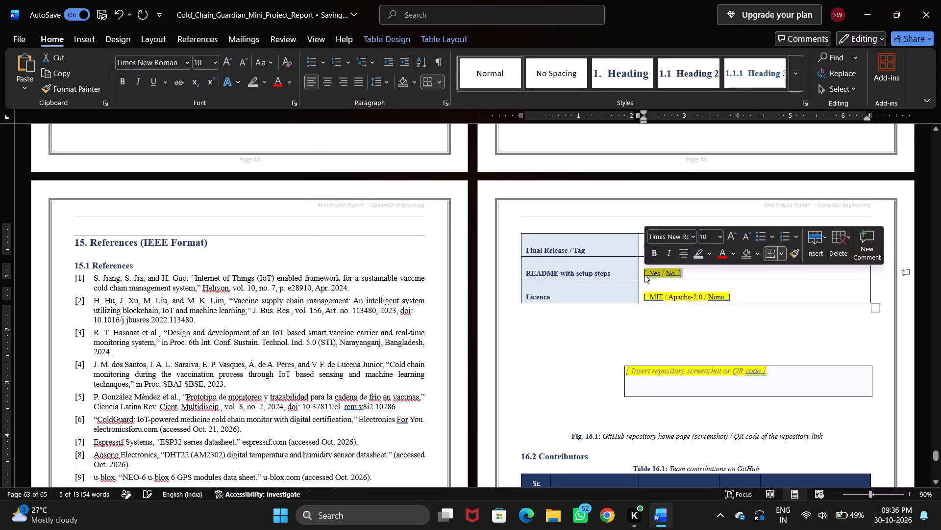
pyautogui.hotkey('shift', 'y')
pyautogui.press('BackSpace')
pyautogui.press('BackSpace')
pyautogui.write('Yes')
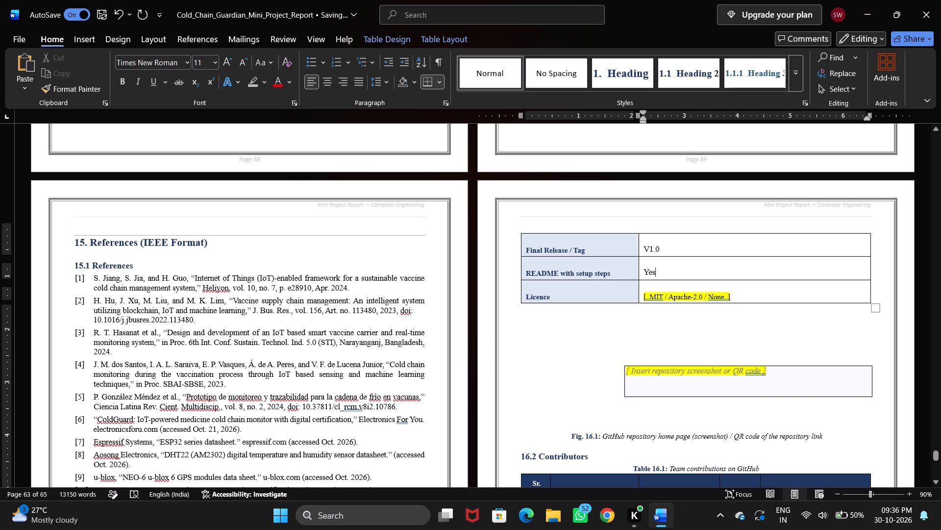
# Replace the Licence placeholder in the repository details table with "None".
pyautogui.moveTo(736, 298); pyautogui.dragTo(644, 295)
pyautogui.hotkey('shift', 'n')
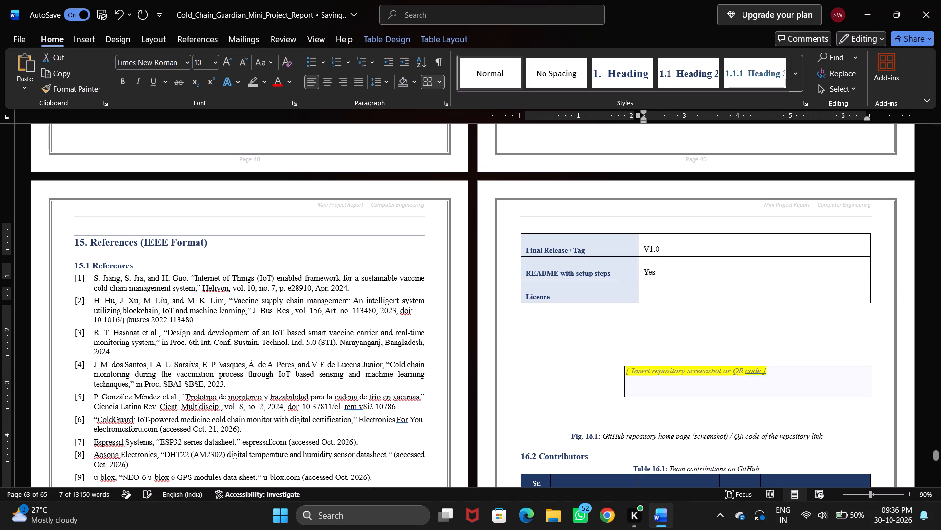
pyautogui.press('BackSpace')
pyautogui.press('BackSpace')
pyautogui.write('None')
# Remove "(if applicable)" from the section 17 heading, leaving "Hackathon Participation Certificate".
pyautogui.scroll(-2, 675, 337)
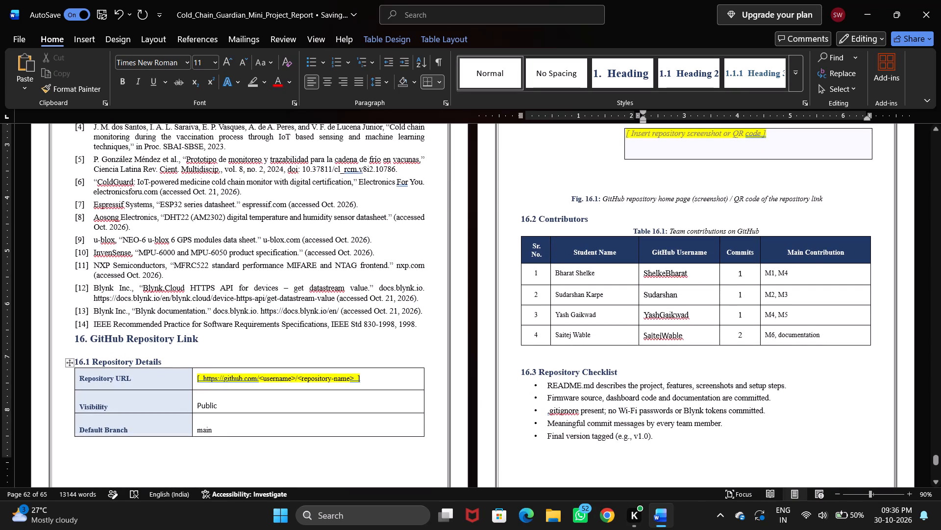
pyautogui.scroll(-2, 675, 337)
pyautogui.scroll(1, 675, 337)
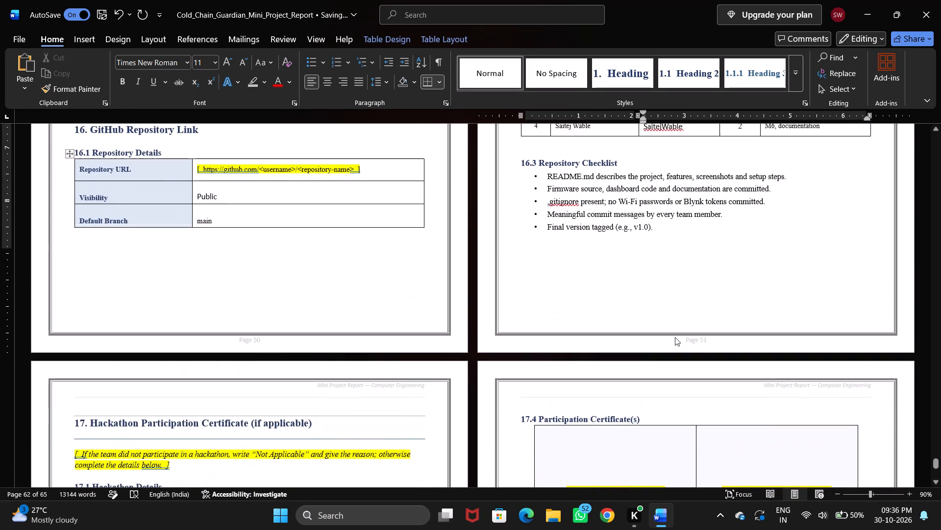
pyautogui.scroll(-1, 675, 337)
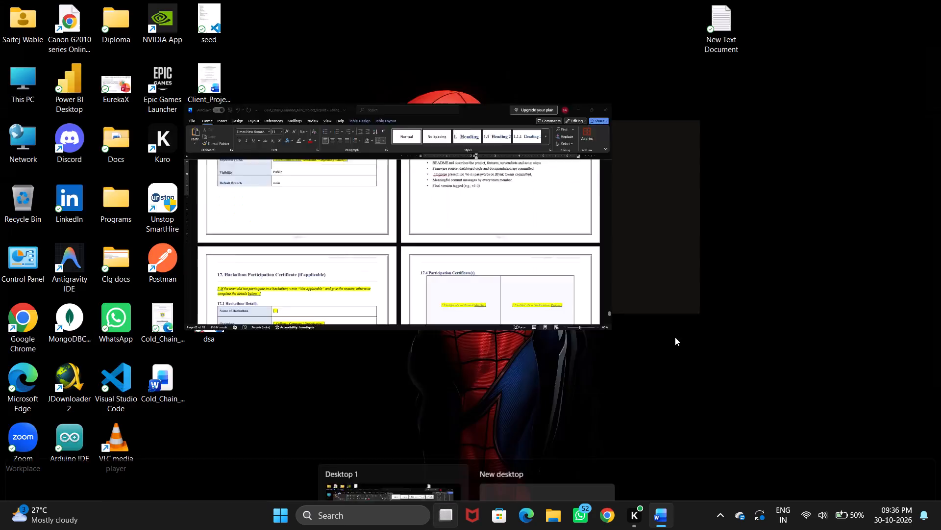
pyautogui.scroll(-1, 431, 388)
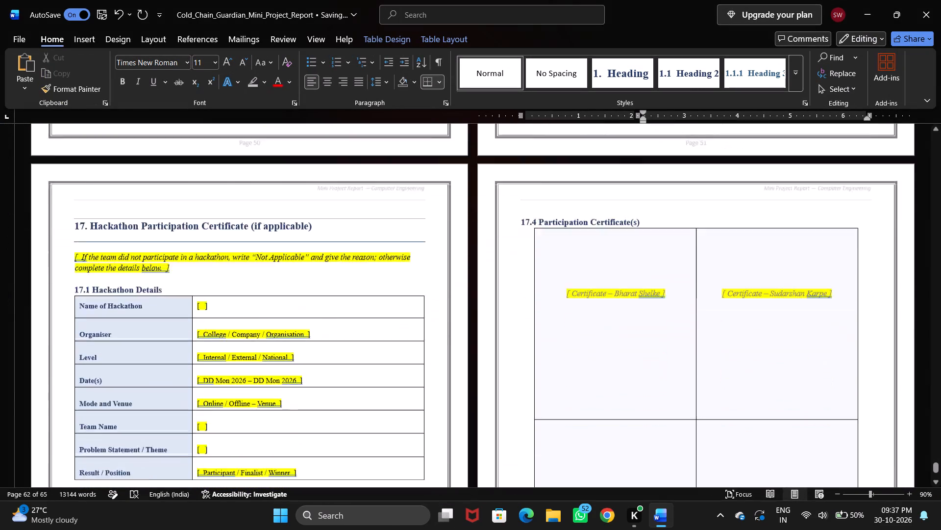
pyautogui.scroll(-1, 431, 388)
pyautogui.click(313, 154)
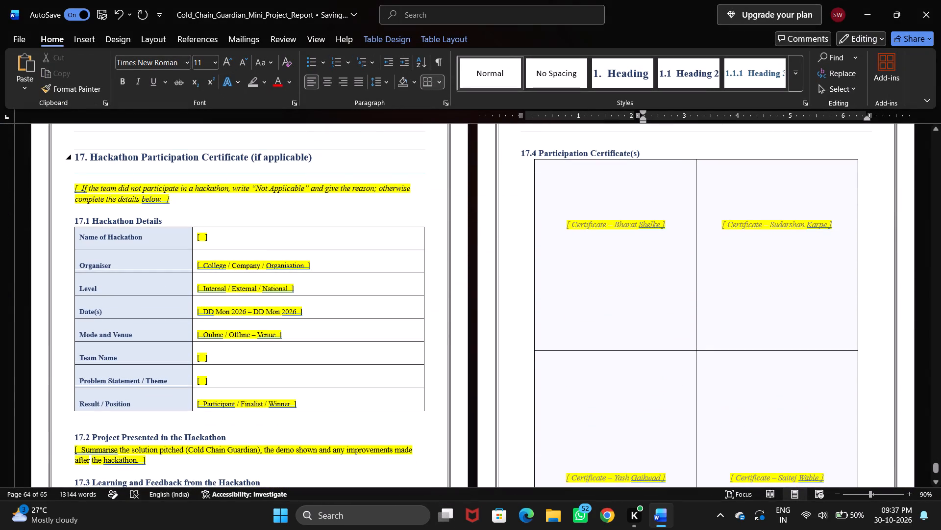
pyautogui.press('BackSpace')
pyautogui.press('BackSpace')
pyautogui.press('BackSpace')
pyautogui.press('BackSpace')
pyautogui.press('BackSpace')
pyautogui.press('BackSpace')
pyautogui.press('BackSpace')
pyautogui.press('BackSpace')
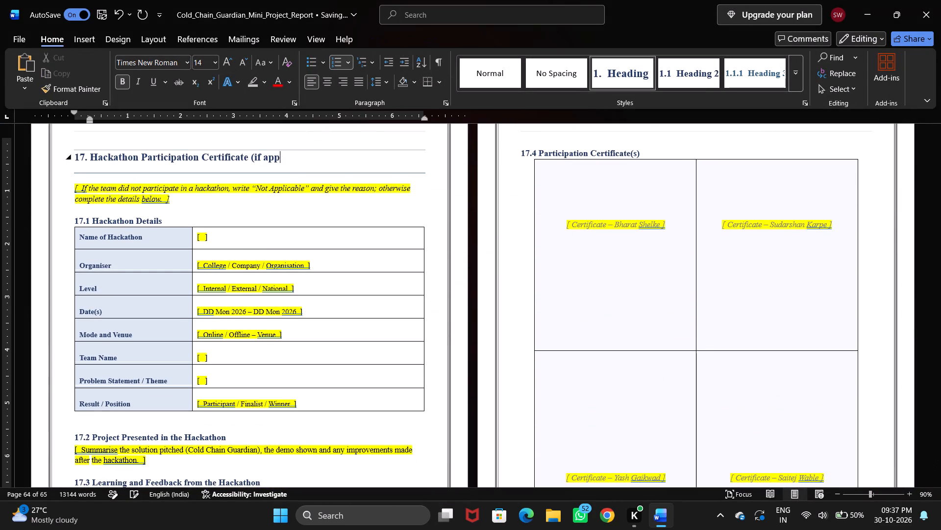
pyautogui.press('BackSpace')
pyautogui.press('BackSpace')
pyautogui.press('BackSpace')
pyautogui.press('BackSpace')
pyautogui.press('BackSpace')
pyautogui.press('BackSpace')
pyautogui.press('BackSpace')
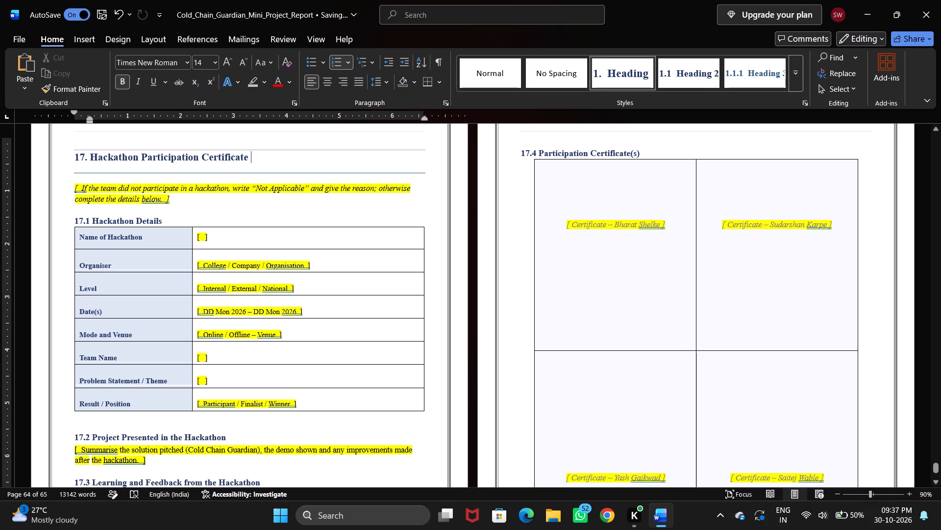
# Delete the highlighted "Not Applicable" instruction note between the section 17 heading and 17.1 Hackathon Details.
pyautogui.moveTo(184, 201); pyautogui.dragTo(80, 187)
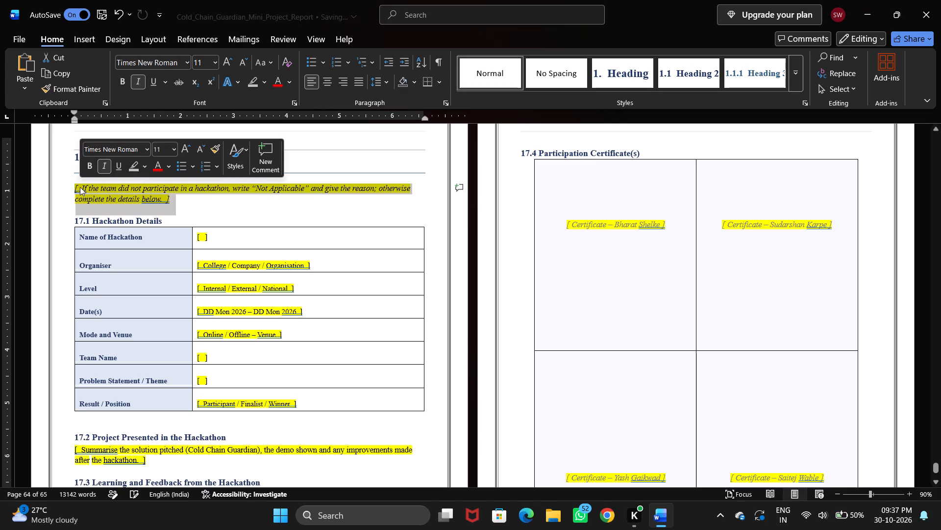
pyautogui.press('BackSpace')
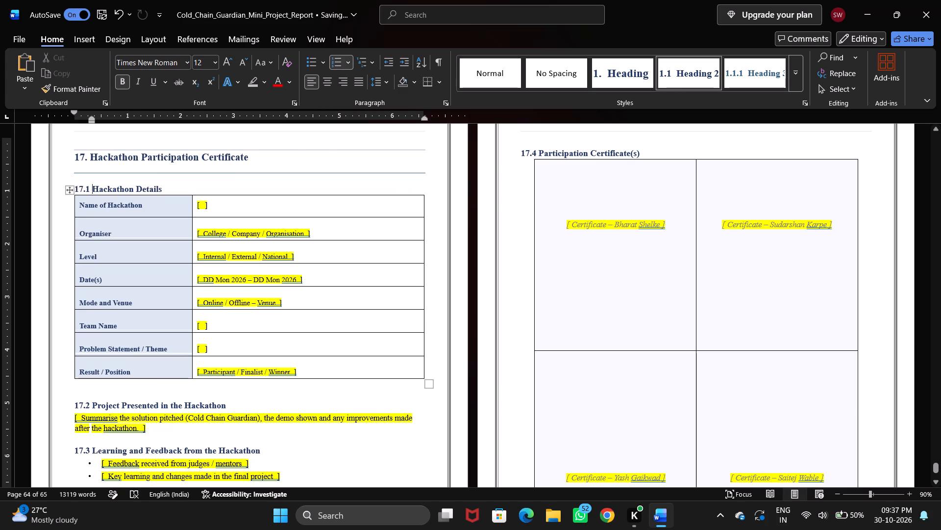
# Look over the remaining placeholders in section 17 and save the report.
pyautogui.scroll(-1, 226, 295)
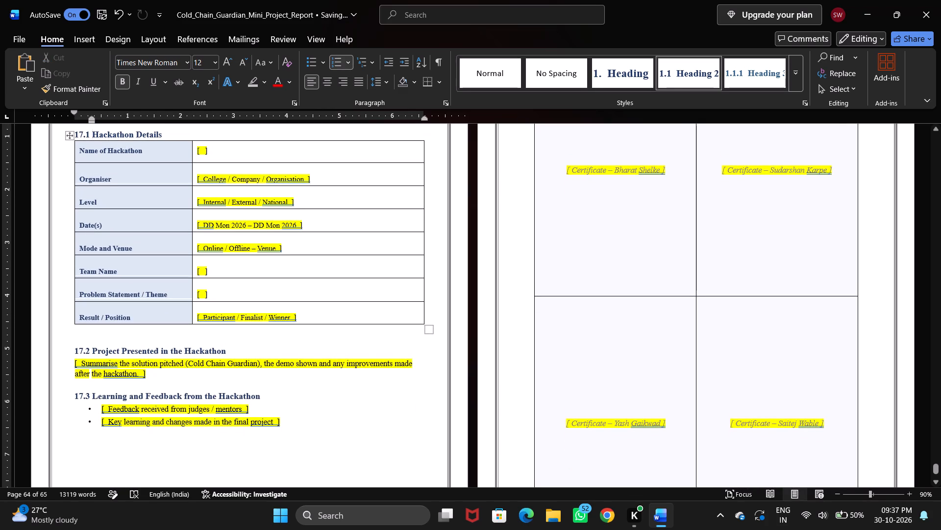
pyautogui.scroll(-2, 296, 346)
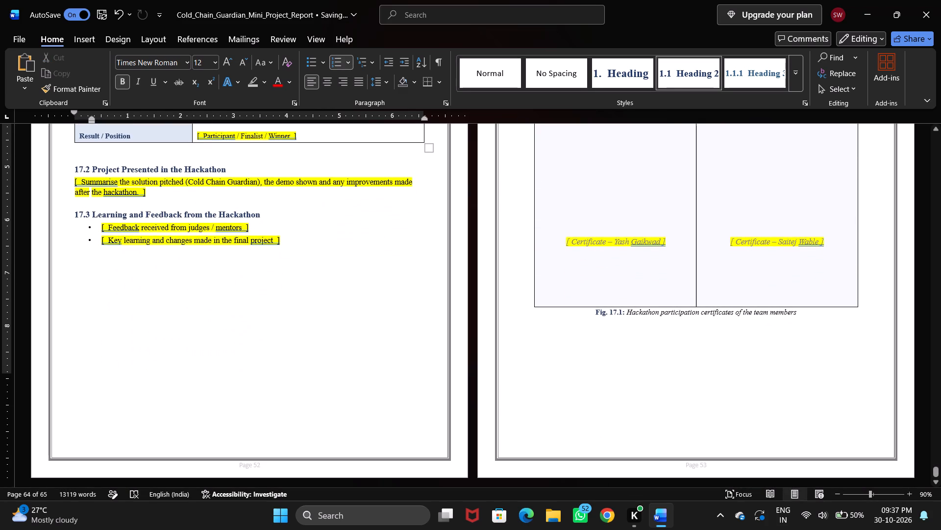
pyautogui.scroll(-1, 296, 346)
pyautogui.scroll(2, 296, 346)
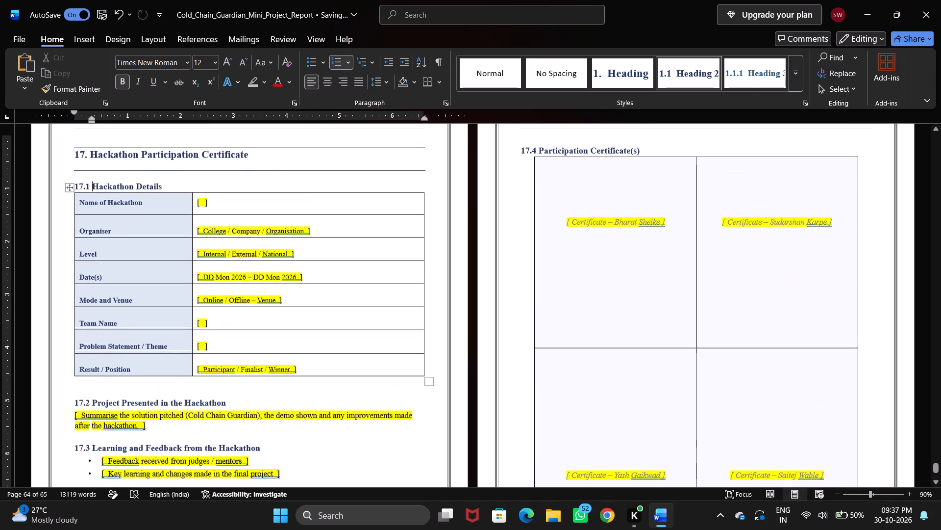
pyautogui.scroll(2, 296, 346)
pyautogui.scroll(-2, 296, 346)
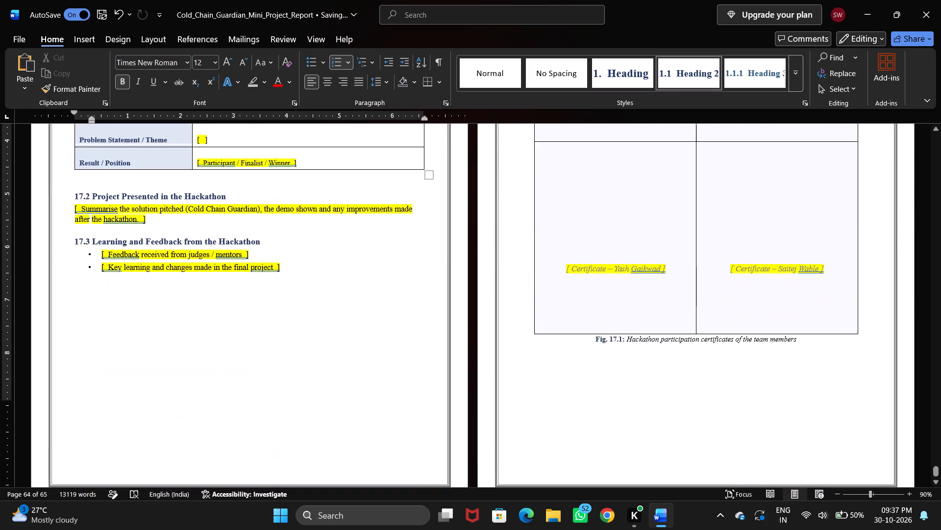
pyautogui.scroll(-1, 296, 346)
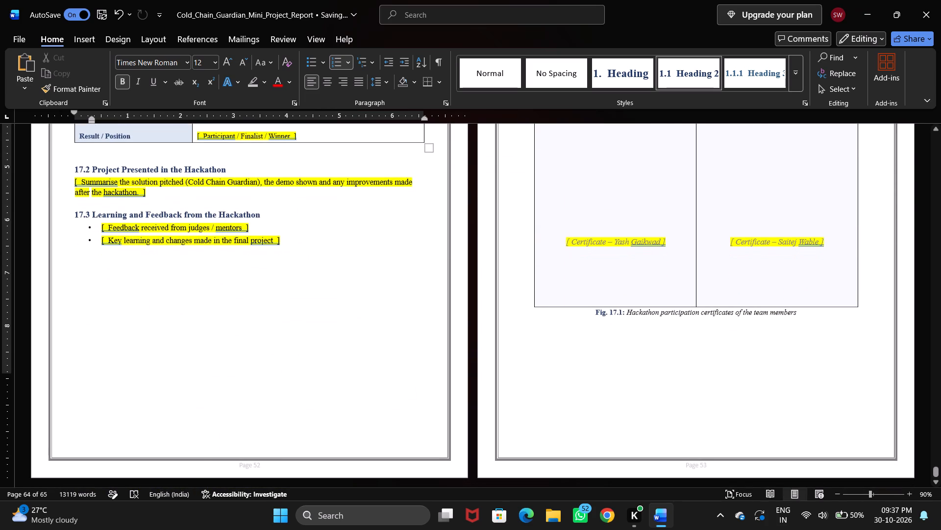
pyautogui.hotkey('ctrl', 's')
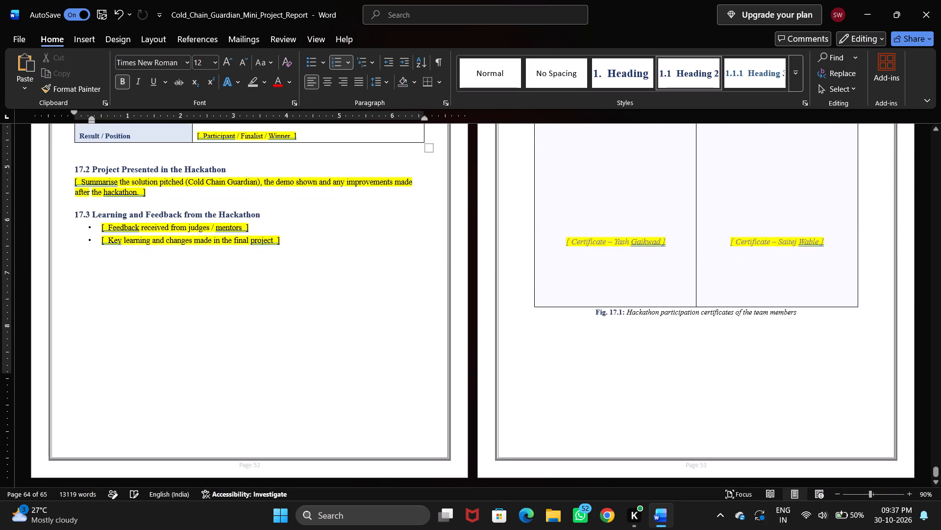
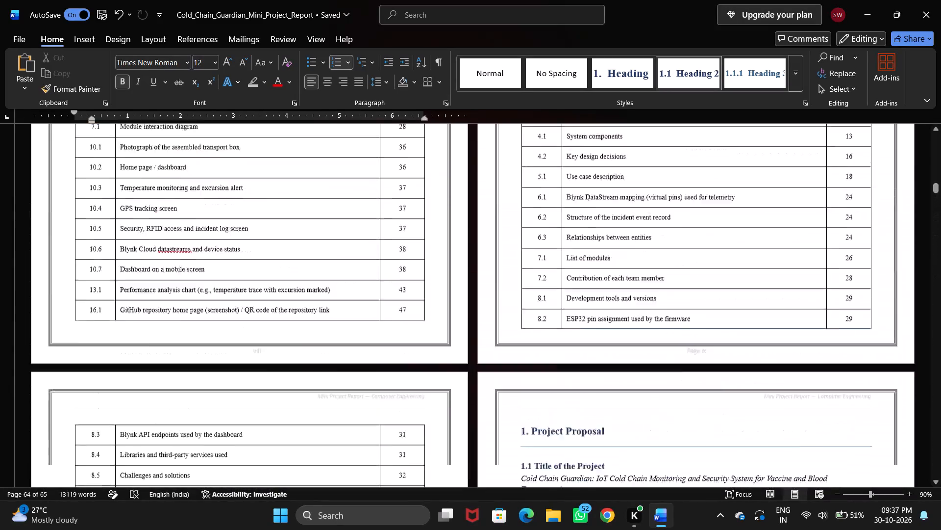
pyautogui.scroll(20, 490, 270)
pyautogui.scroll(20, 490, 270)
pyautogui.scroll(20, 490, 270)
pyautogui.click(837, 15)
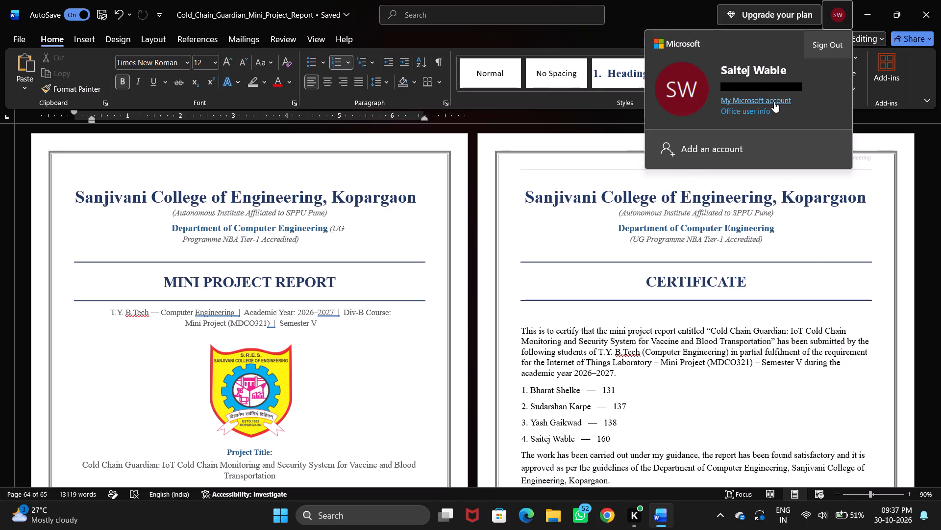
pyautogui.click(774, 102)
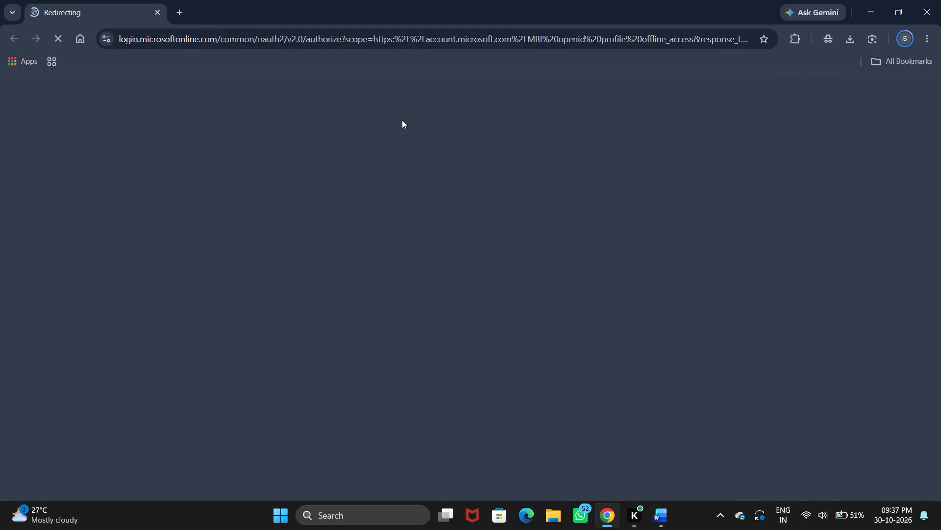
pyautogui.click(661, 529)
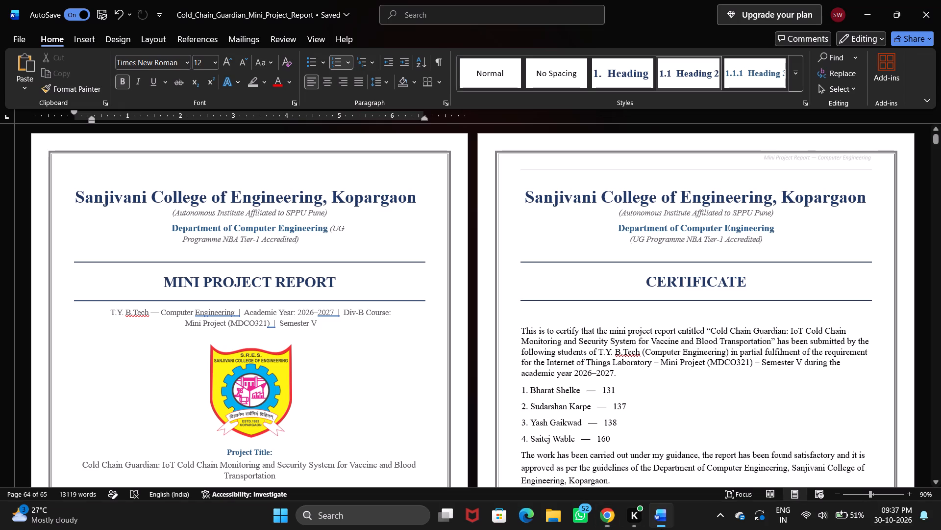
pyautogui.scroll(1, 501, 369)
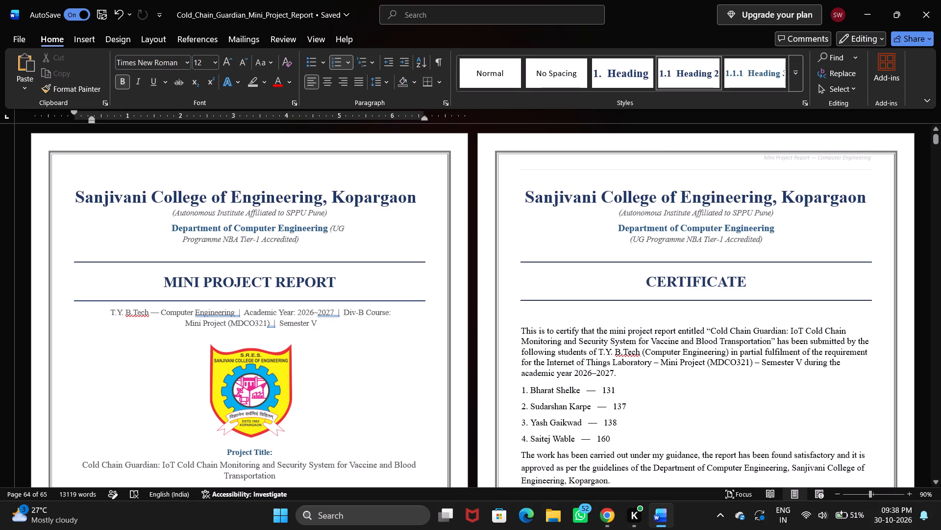
# Insert three blank lines after the Date and Place line on the certificate page, above the signatory names.
pyautogui.scroll(-3, 501, 369)
pyautogui.click(614, 263)
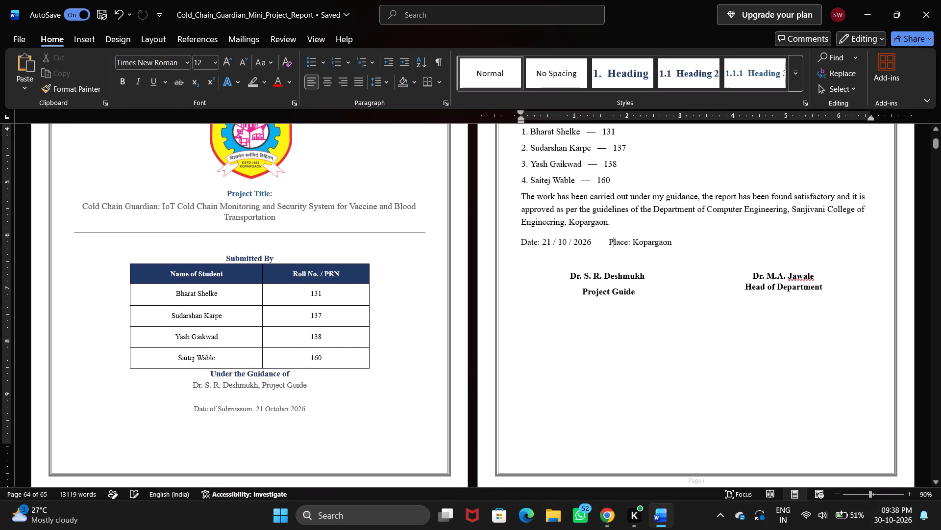
pyautogui.click(679, 248)
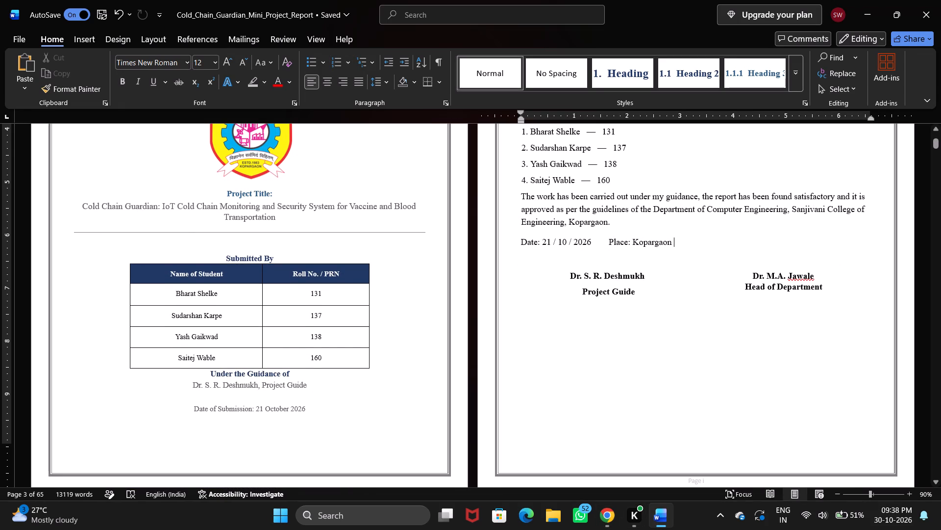
pyautogui.press('Return')
pyautogui.press('Return')
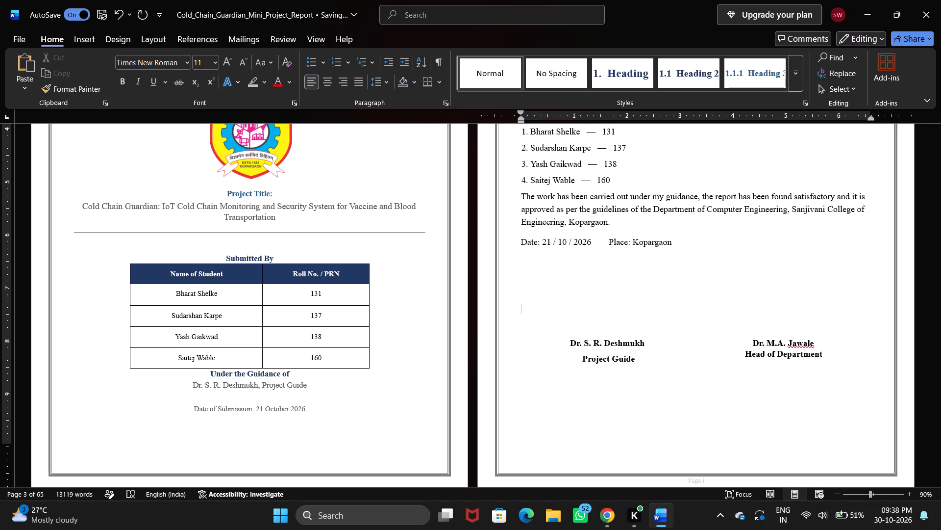
pyautogui.press('Return')
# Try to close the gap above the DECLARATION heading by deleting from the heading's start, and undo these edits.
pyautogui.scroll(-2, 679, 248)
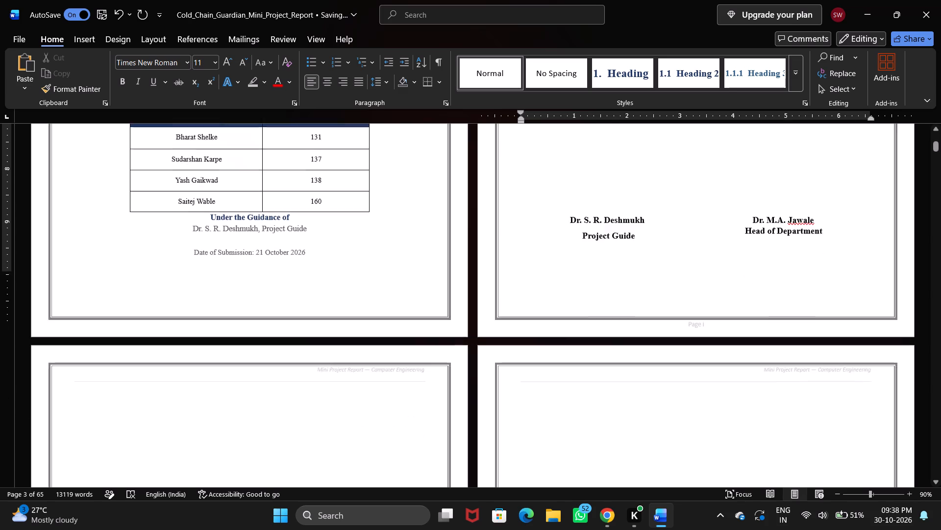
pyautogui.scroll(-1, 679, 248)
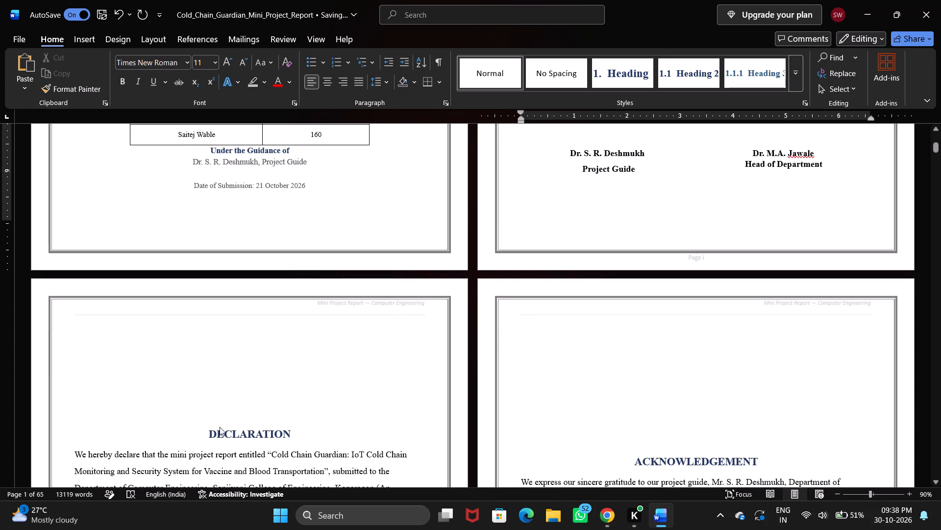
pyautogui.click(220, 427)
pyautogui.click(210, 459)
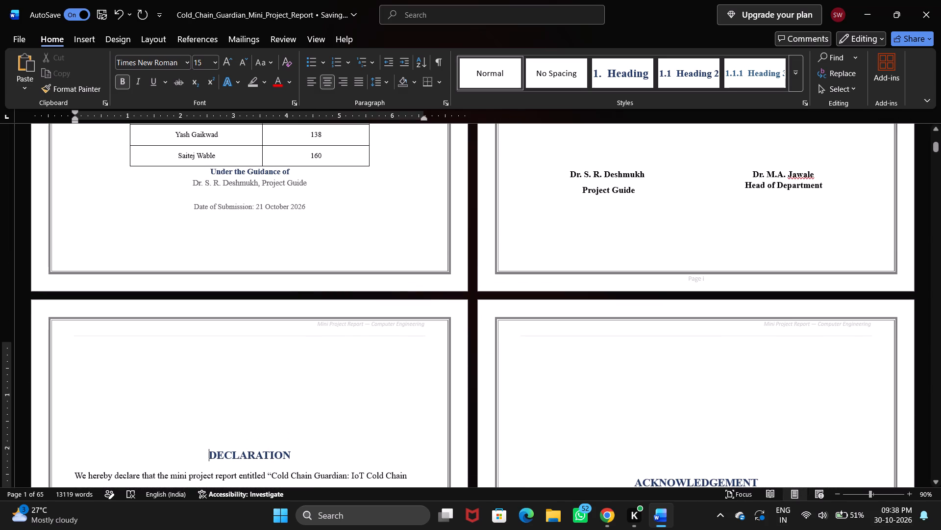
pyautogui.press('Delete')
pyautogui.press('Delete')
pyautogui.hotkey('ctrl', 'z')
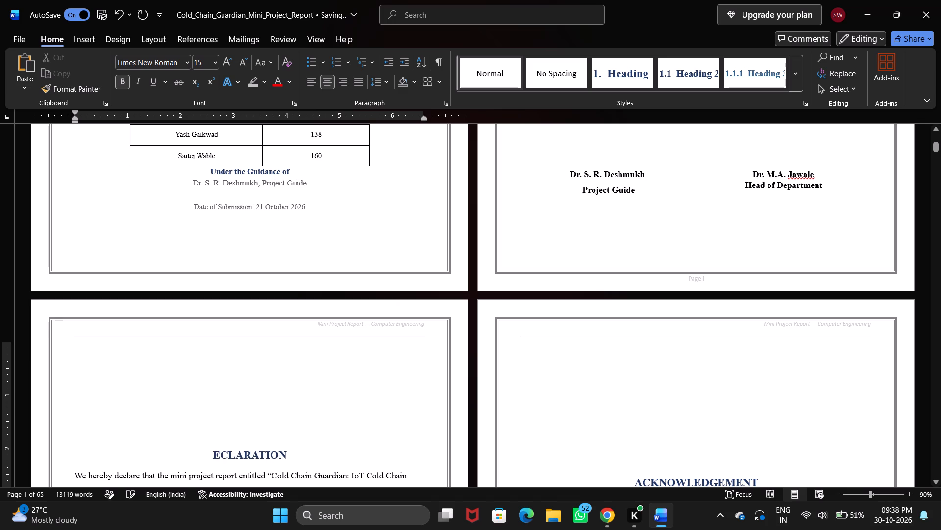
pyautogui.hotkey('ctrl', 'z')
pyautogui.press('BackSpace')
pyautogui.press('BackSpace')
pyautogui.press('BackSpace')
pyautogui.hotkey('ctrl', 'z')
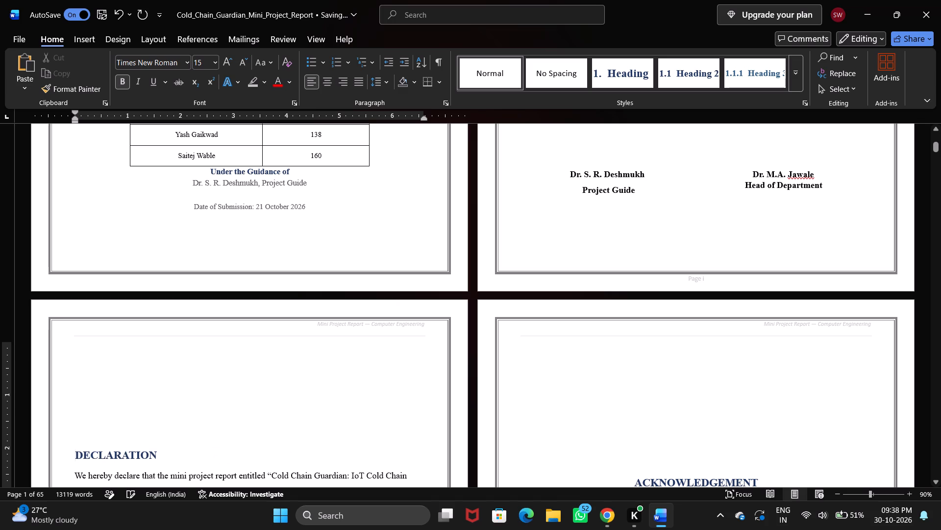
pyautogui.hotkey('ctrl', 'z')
# Remove the empty lines above the DECLARATION heading so it moves up to the top of its page.
pyautogui.press('Up')
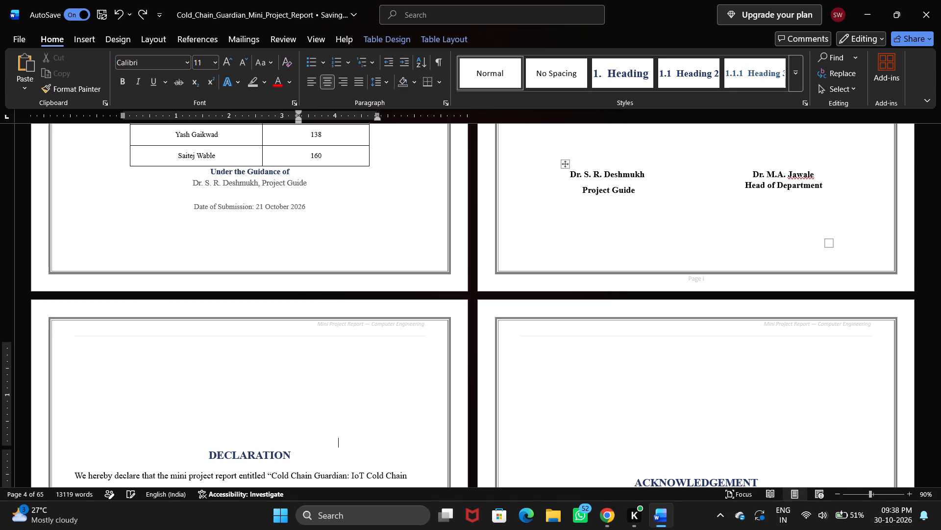
pyautogui.press('BackSpace')
pyautogui.press('BackSpace')
pyautogui.press('BackSpace')
pyautogui.press('BackSpace')
pyautogui.press('BackSpace')
pyautogui.press('BackSpace')
pyautogui.press('BackSpace')
pyautogui.press('BackSpace')
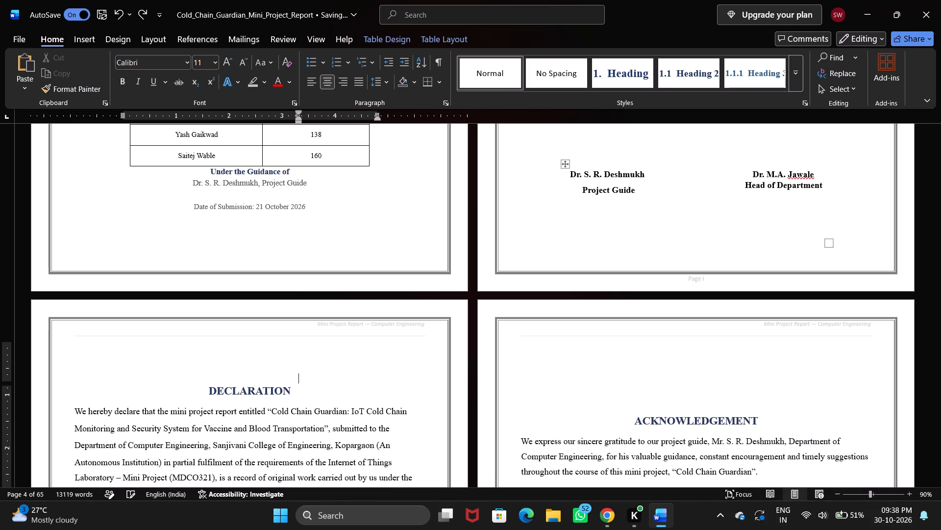
pyautogui.press('BackSpace')
pyautogui.press('BackSpace')
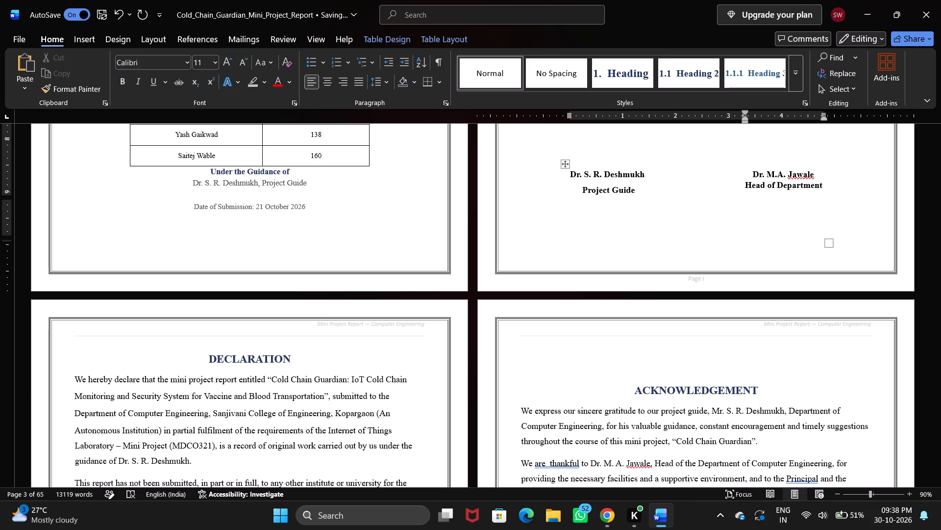
# Check the declaration, acknowledgement, abstract and table of contents pages, and save the report.
pyautogui.scroll(-4, 210, 459)
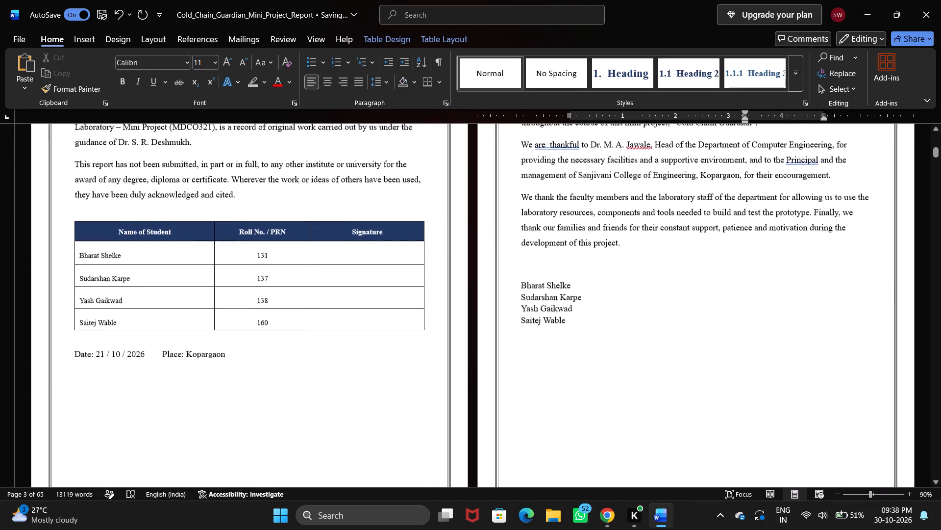
pyautogui.scroll(-4, 210, 459)
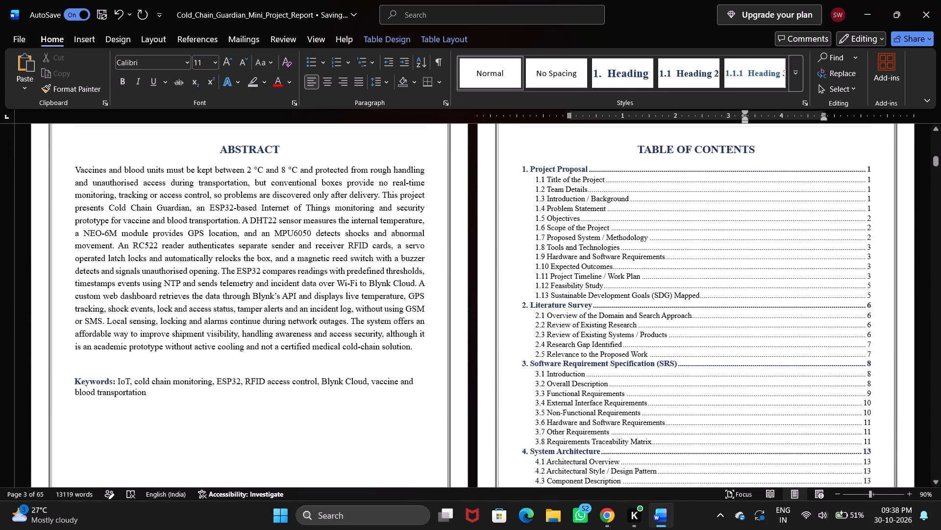
pyautogui.scroll(1, 210, 459)
pyautogui.hotkey('ctrl', 's')
pyautogui.hotkey('ctrl', 's')
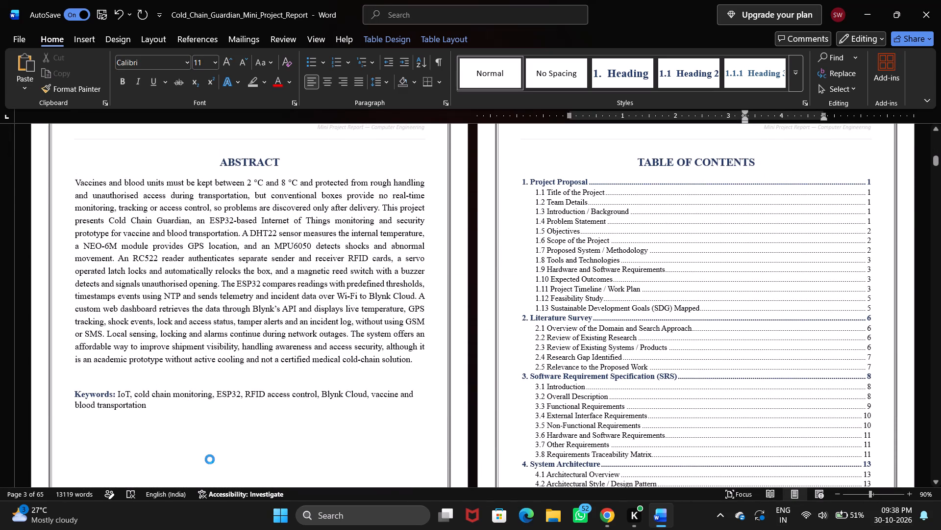
# Review the page layout from the cover and certificate through to the participation certificates, and the implementation and testing sections.
pyautogui.scroll(2, 210, 459)
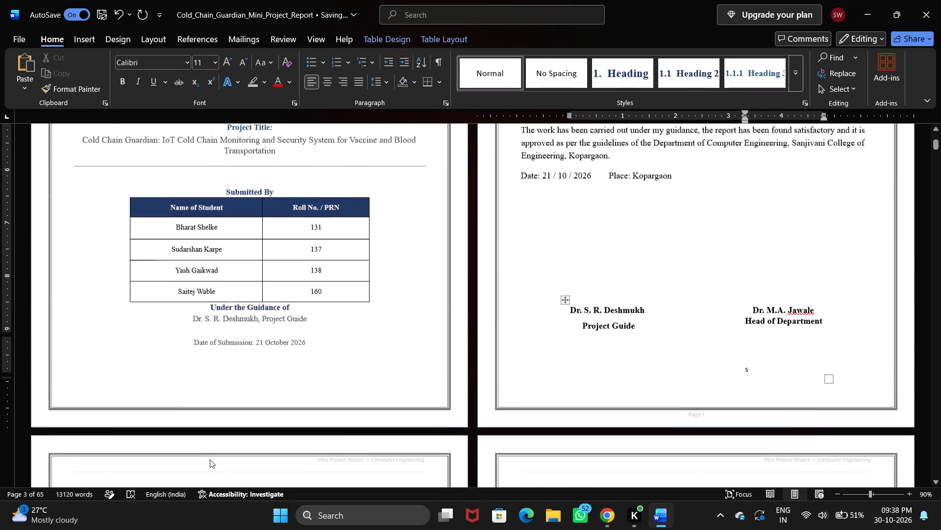
pyautogui.scroll(1, 210, 459)
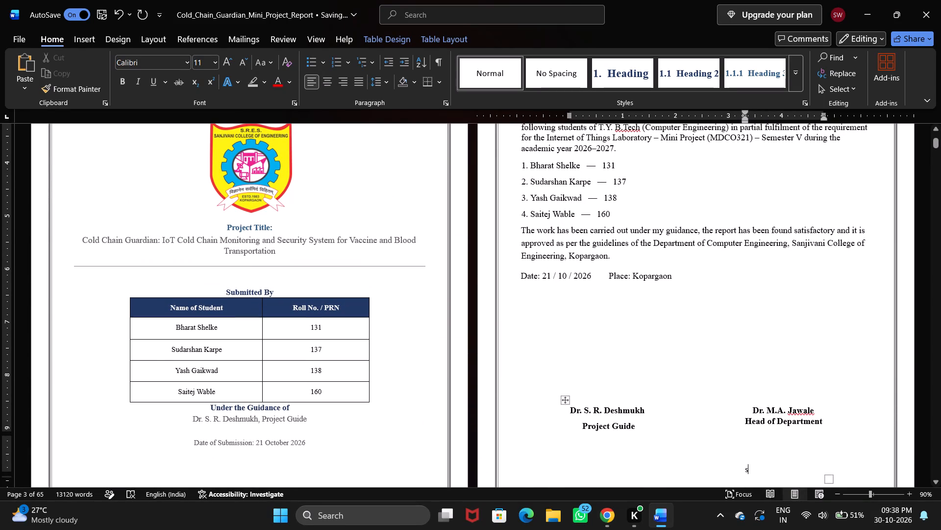
pyautogui.scroll(1, 289, 322)
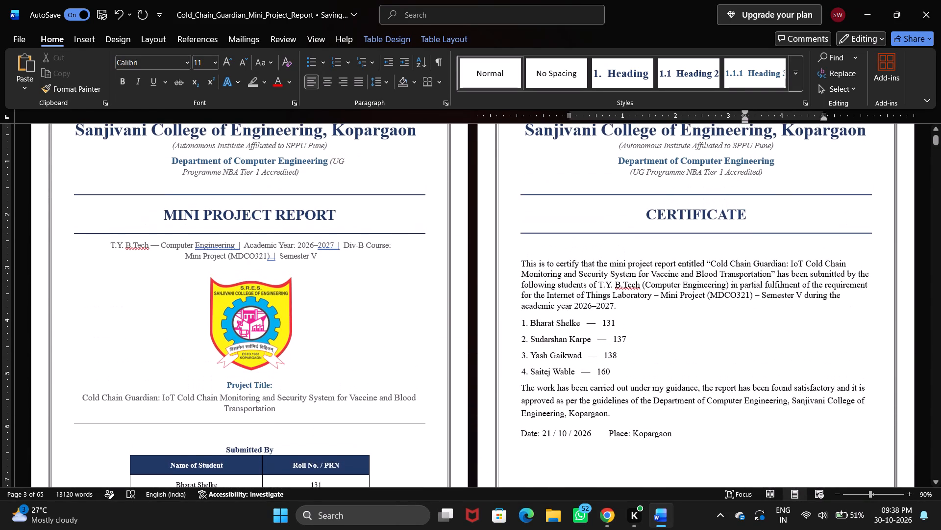
pyautogui.scroll(1, 289, 322)
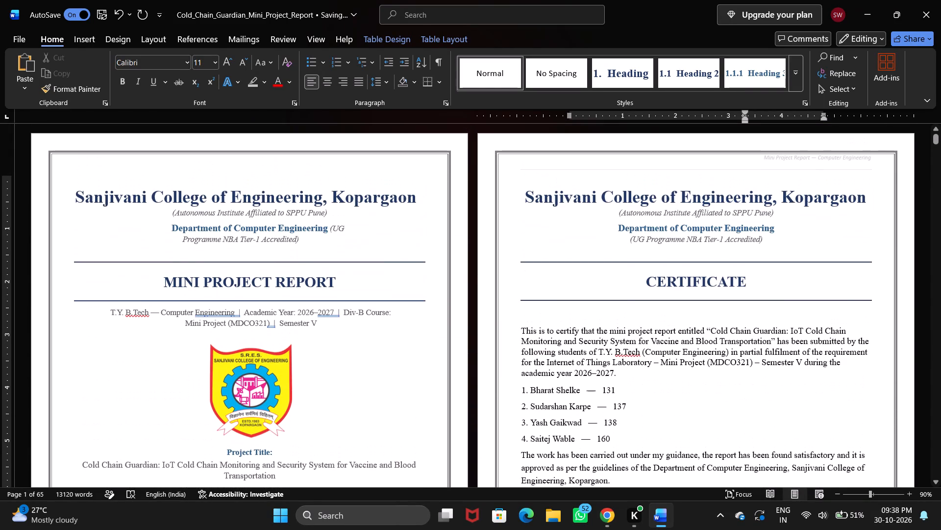
pyautogui.scroll(-2, 289, 322)
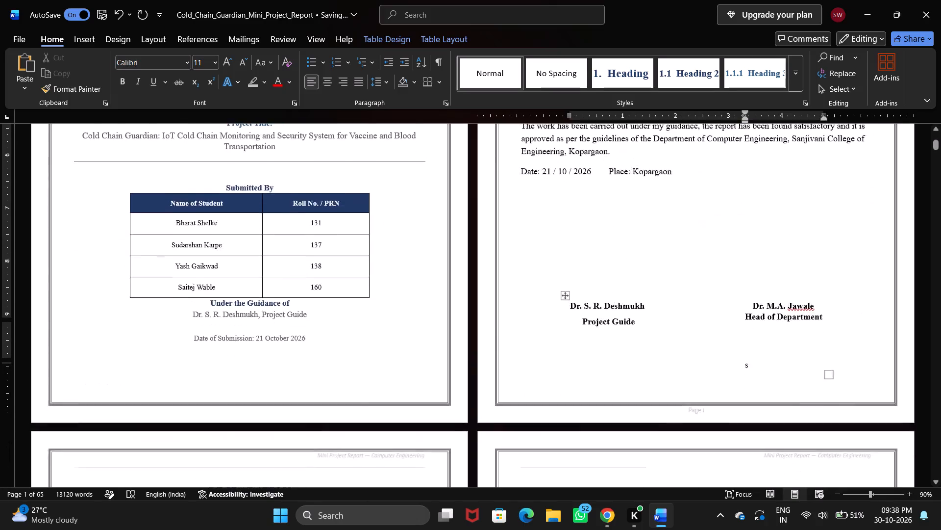
pyautogui.keyDown('ctrl'); pyautogui.scroll(-4, 289, 322); pyautogui.keyUp('ctrl')
pyautogui.scroll(-7, 289, 322)
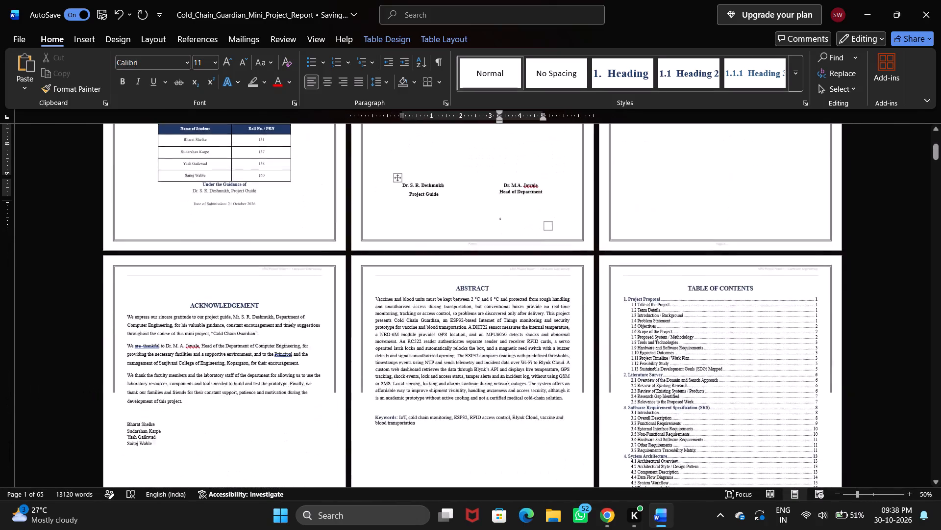
pyautogui.scroll(-15, 289, 322)
pyautogui.scroll(-14, 289, 322)
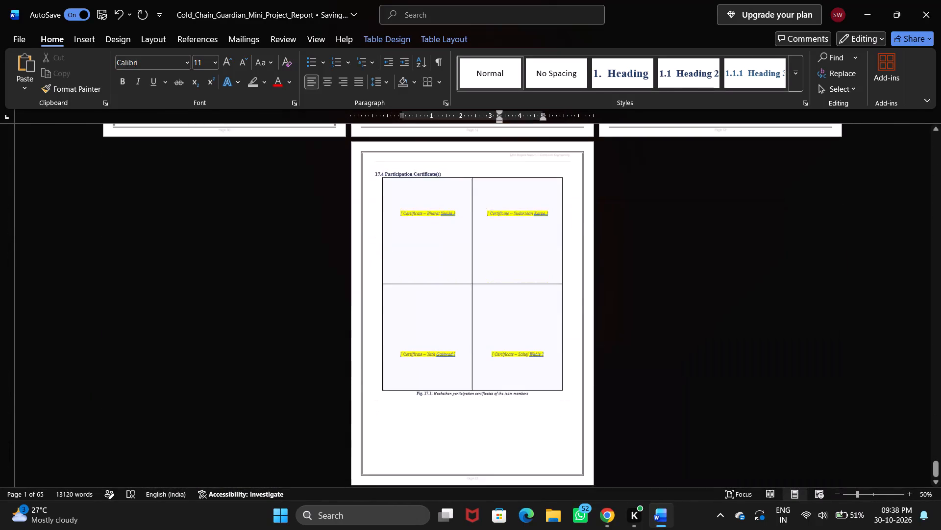
pyautogui.scroll(-3, 289, 322)
pyautogui.scroll(20, 289, 322)
pyautogui.scroll(3, 289, 322)
pyautogui.scroll(-2, 289, 322)
pyautogui.scroll(20, 289, 322)
pyautogui.scroll(20, 289, 322)
pyautogui.scroll(20, 289, 322)
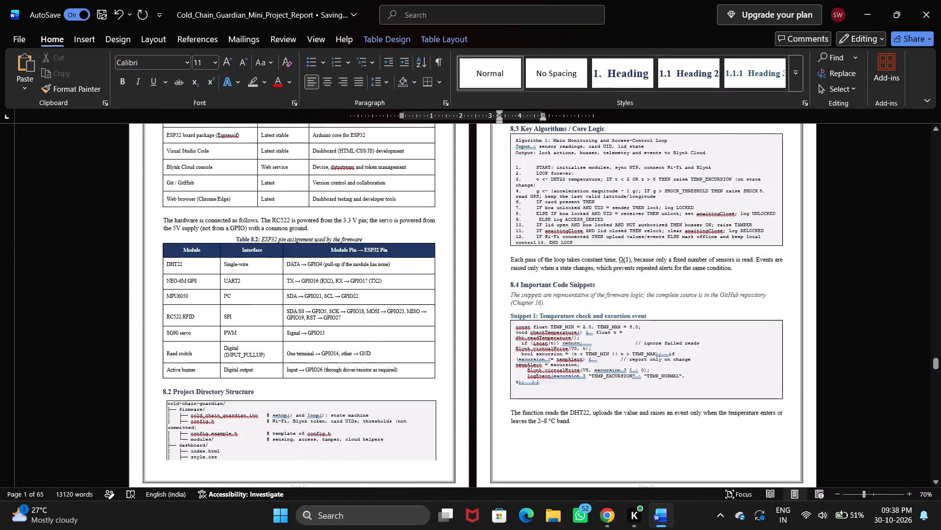
pyautogui.scroll(-6, 289, 322)
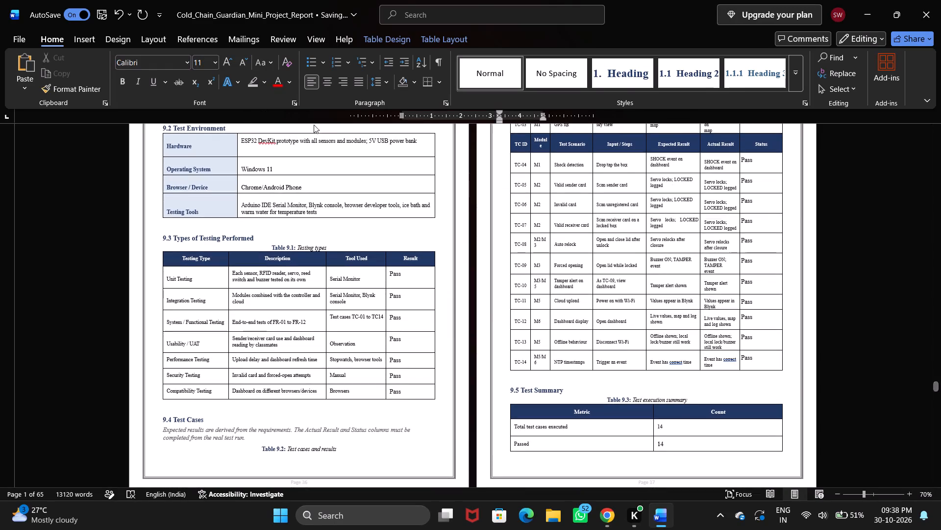
# Save the report.
pyautogui.hotkey('ctrl', 's')
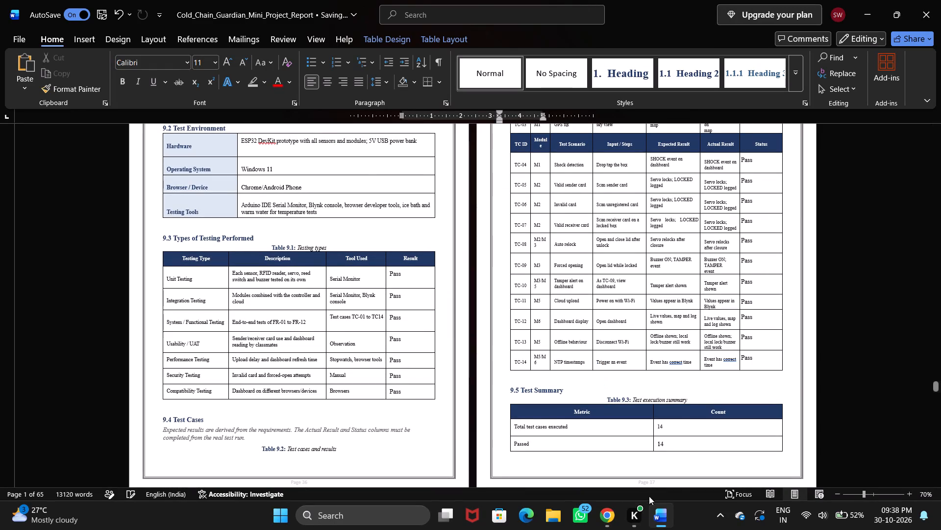
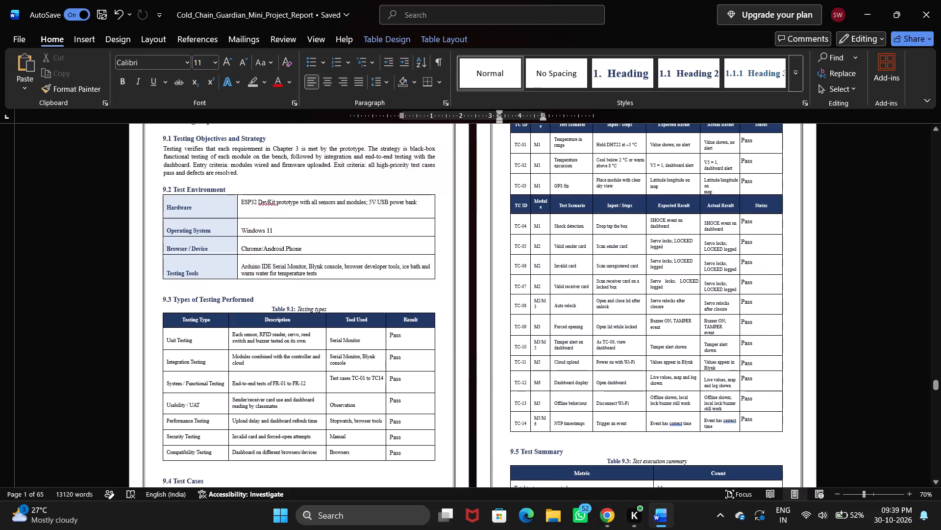
# Close the Cold_Chain_Guardian_Mini_Project_Report document.
pyautogui.scroll(2, 476, 298)
pyautogui.click(940, 0)
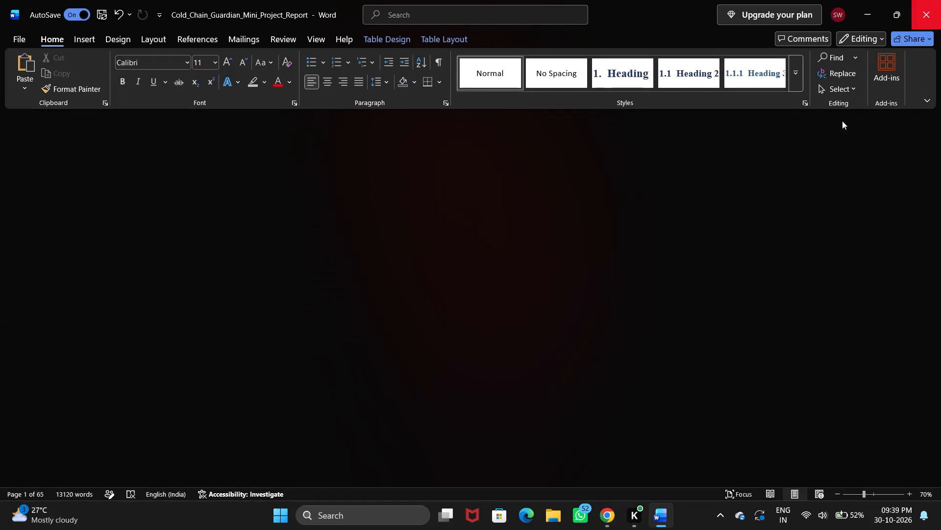